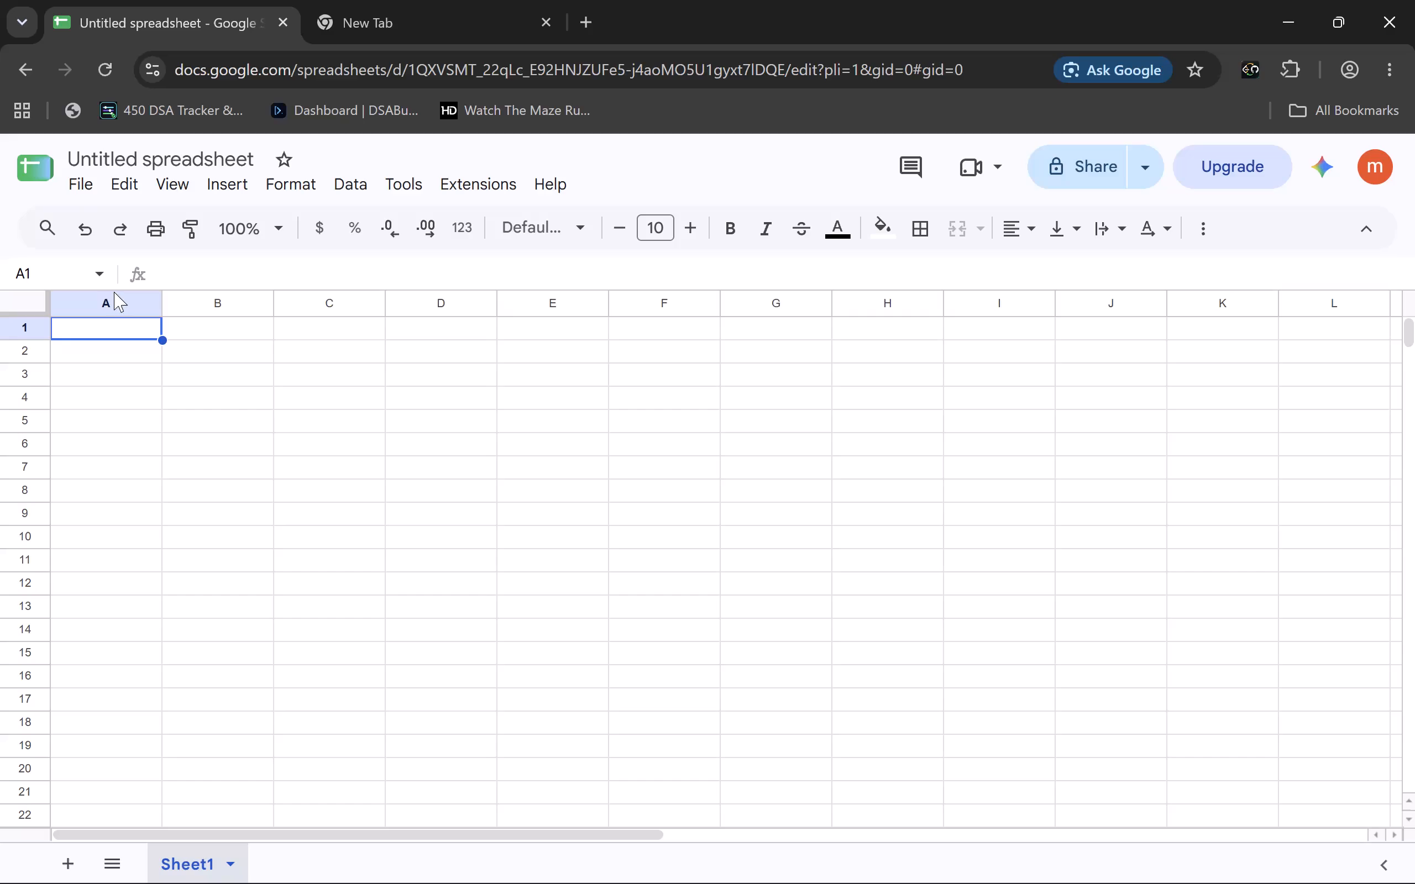
Upload the ITCY_Roll_NO file from the Downloads folder and open it as a spreadsheet.
left_click(77, 171)
left_click(111, 268)
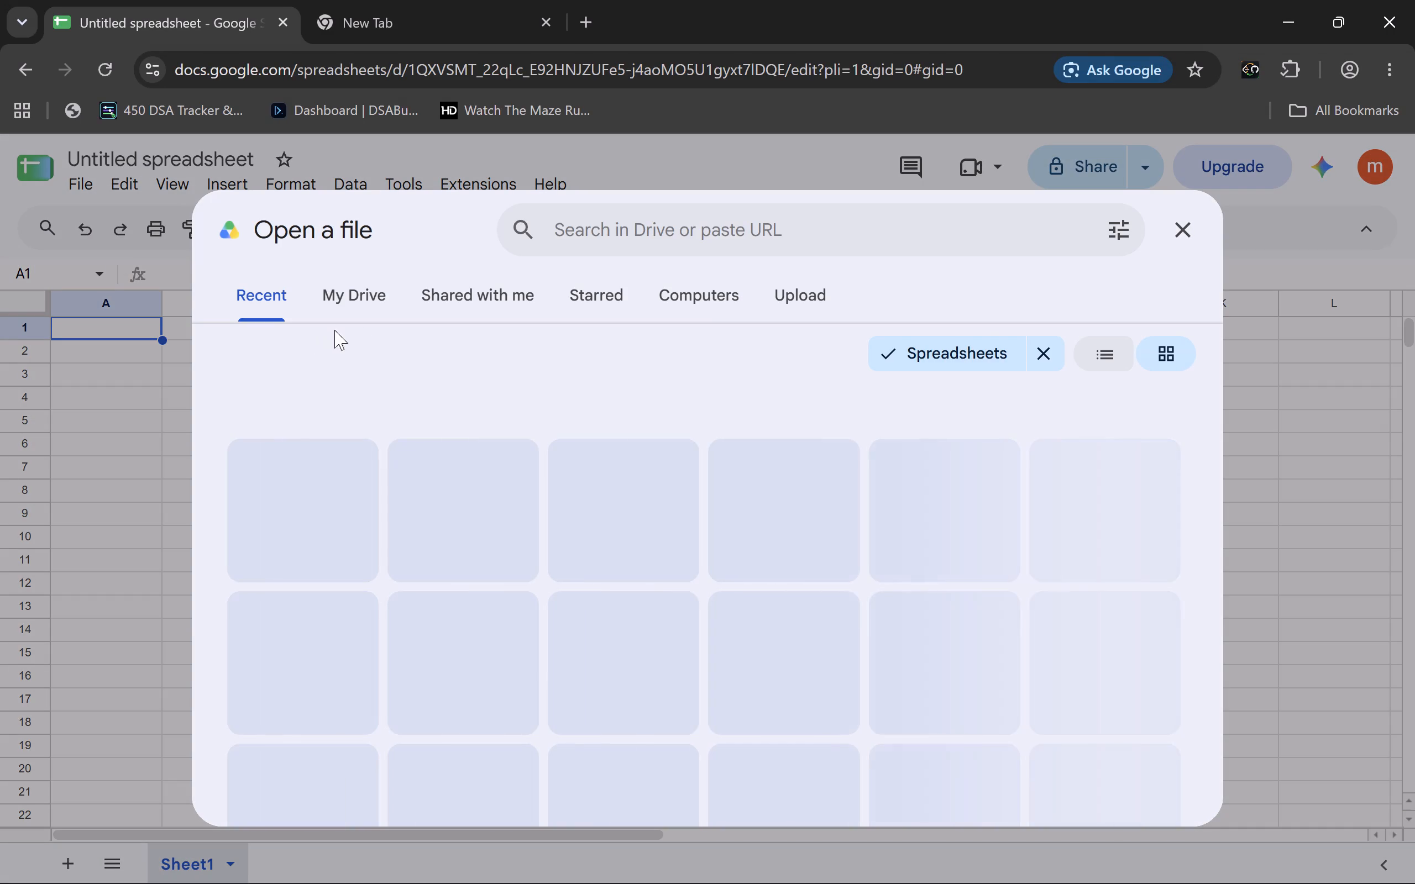
left_click(796, 291)
left_click(702, 616)
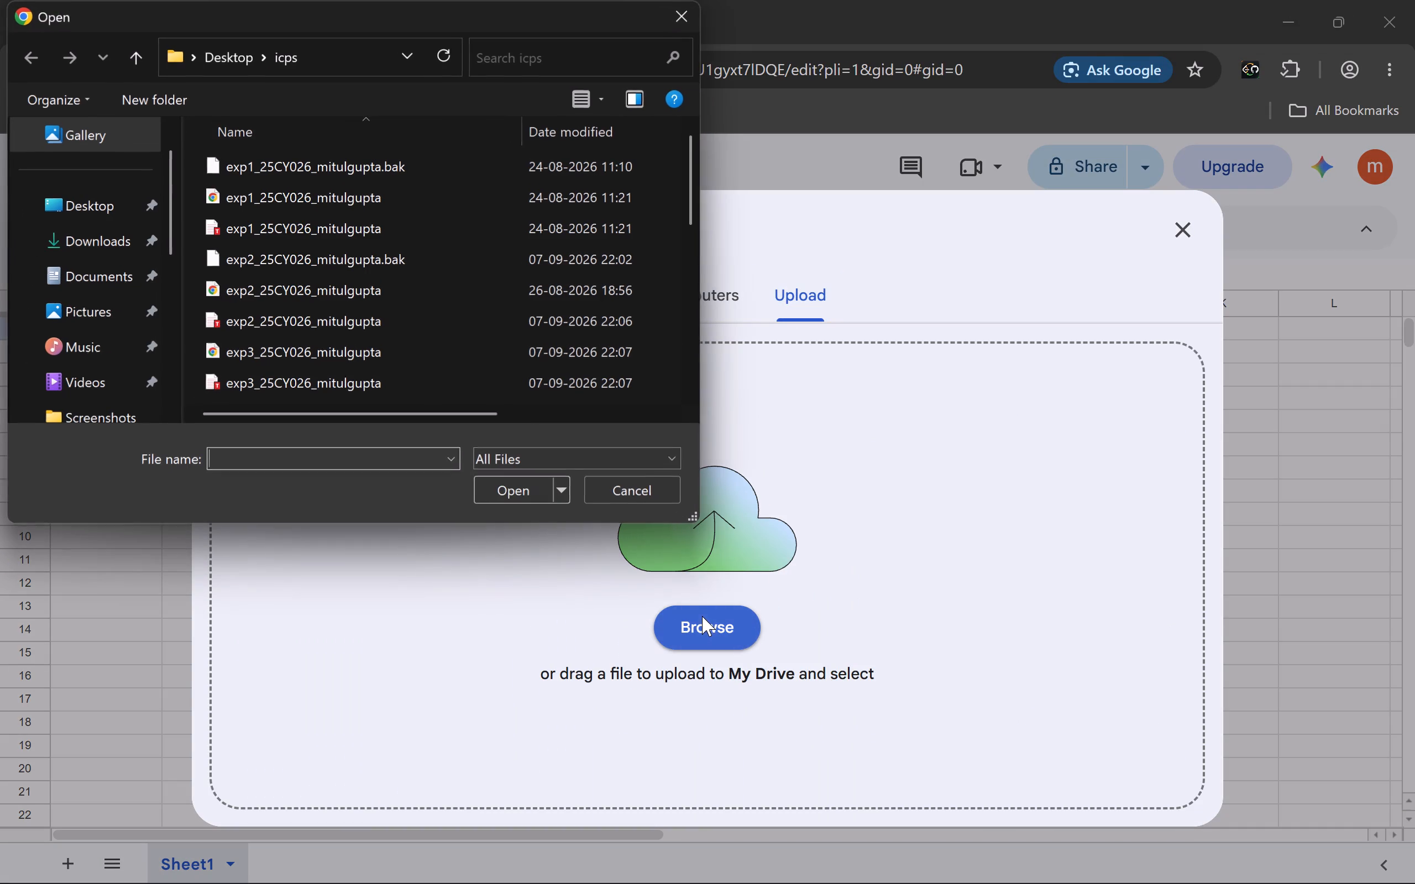
left_click(111, 259)
left_click(98, 238)
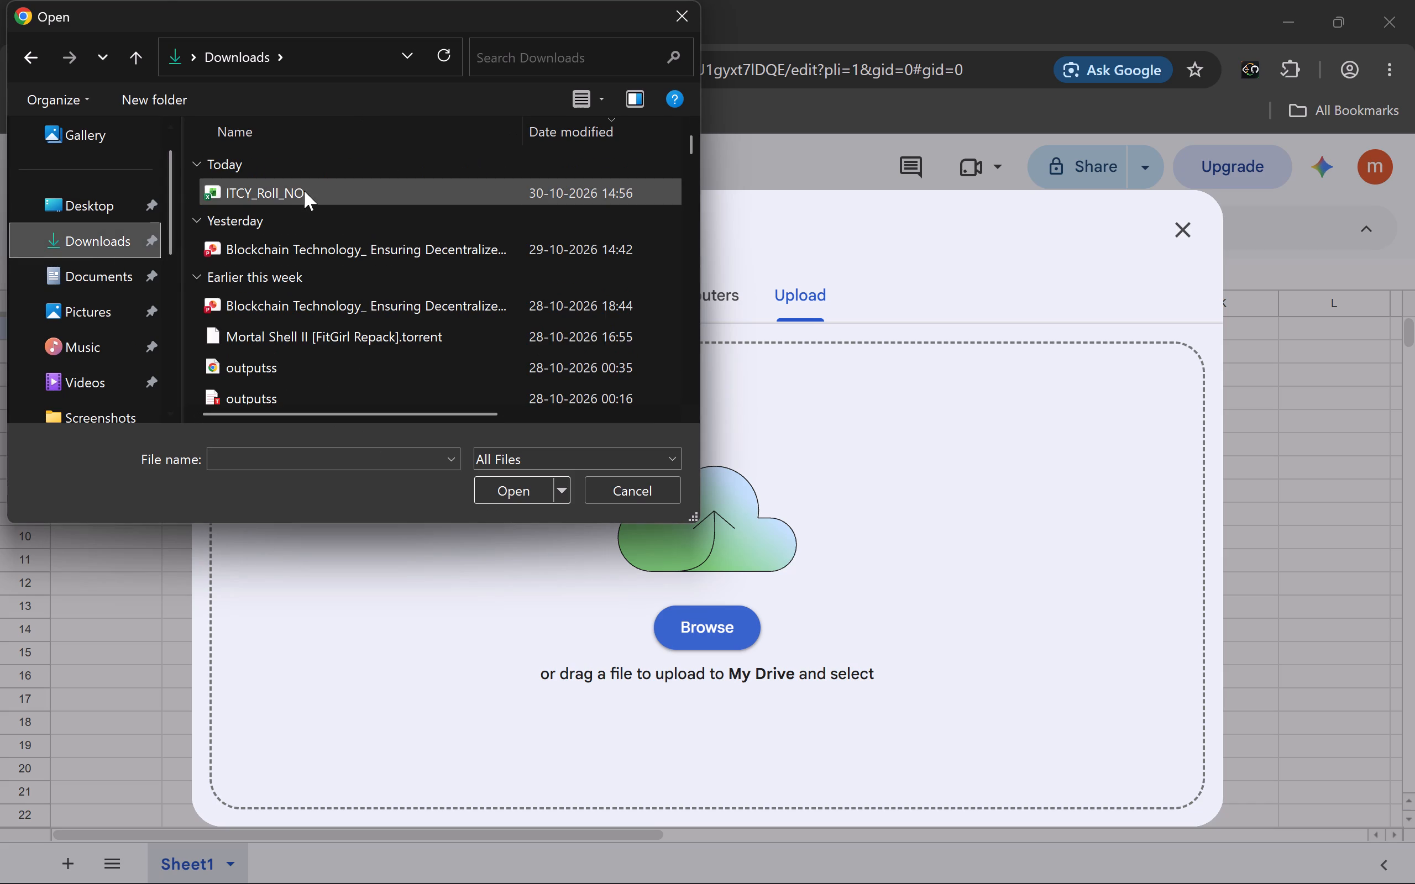
left_click(306, 191)
left_click(510, 492)
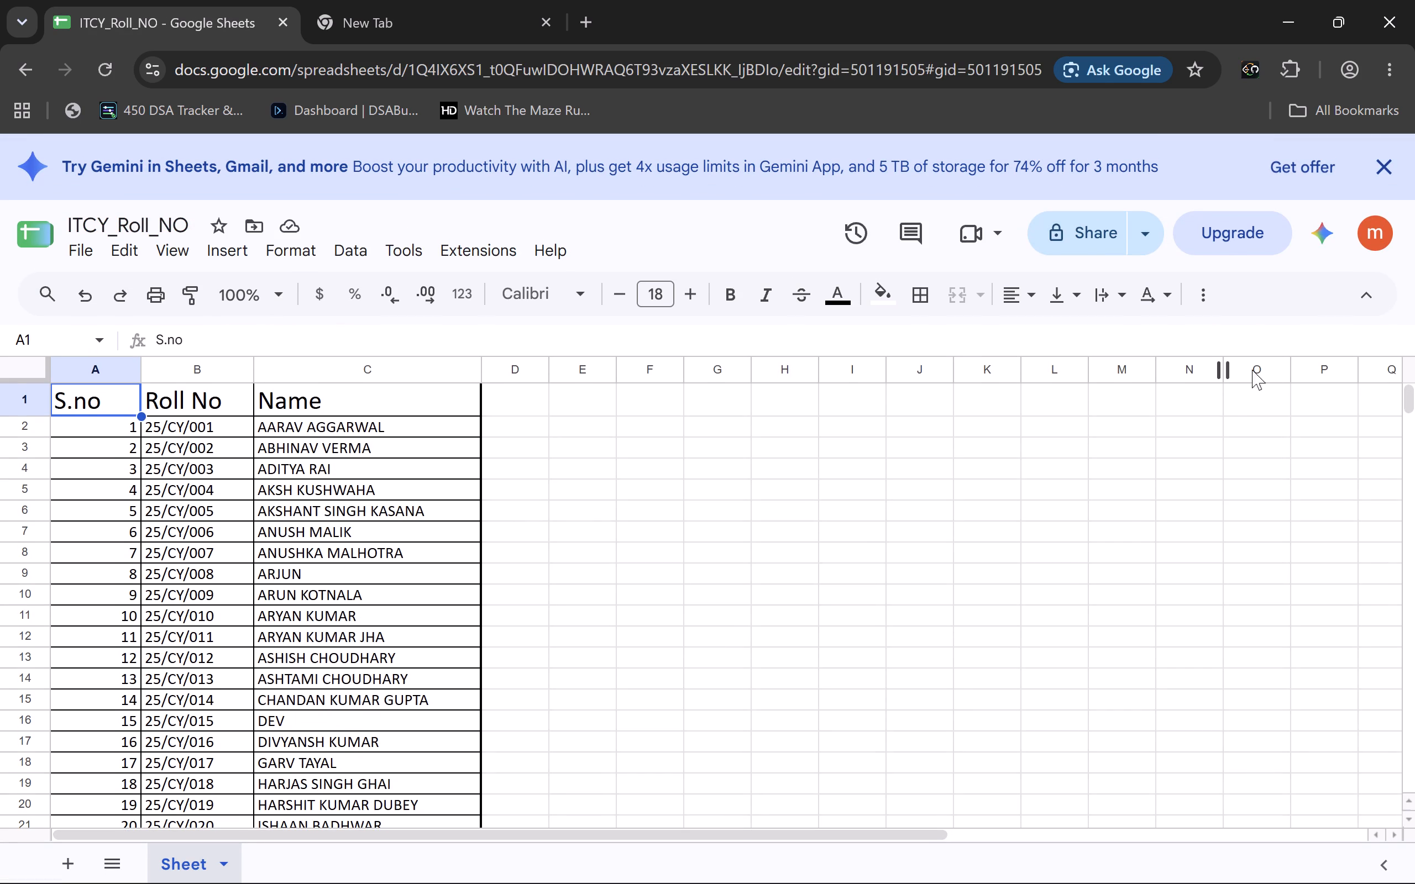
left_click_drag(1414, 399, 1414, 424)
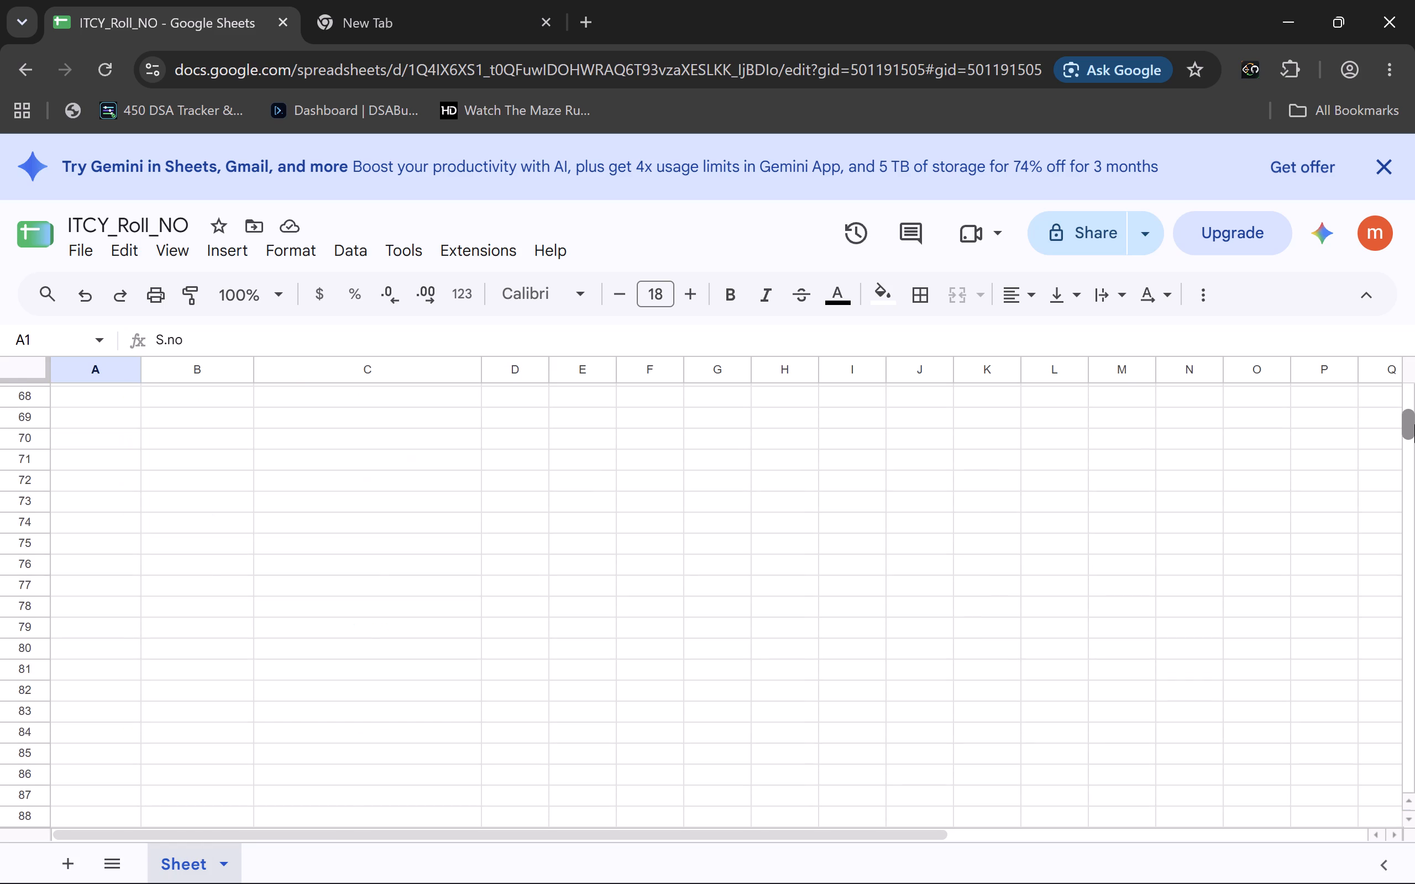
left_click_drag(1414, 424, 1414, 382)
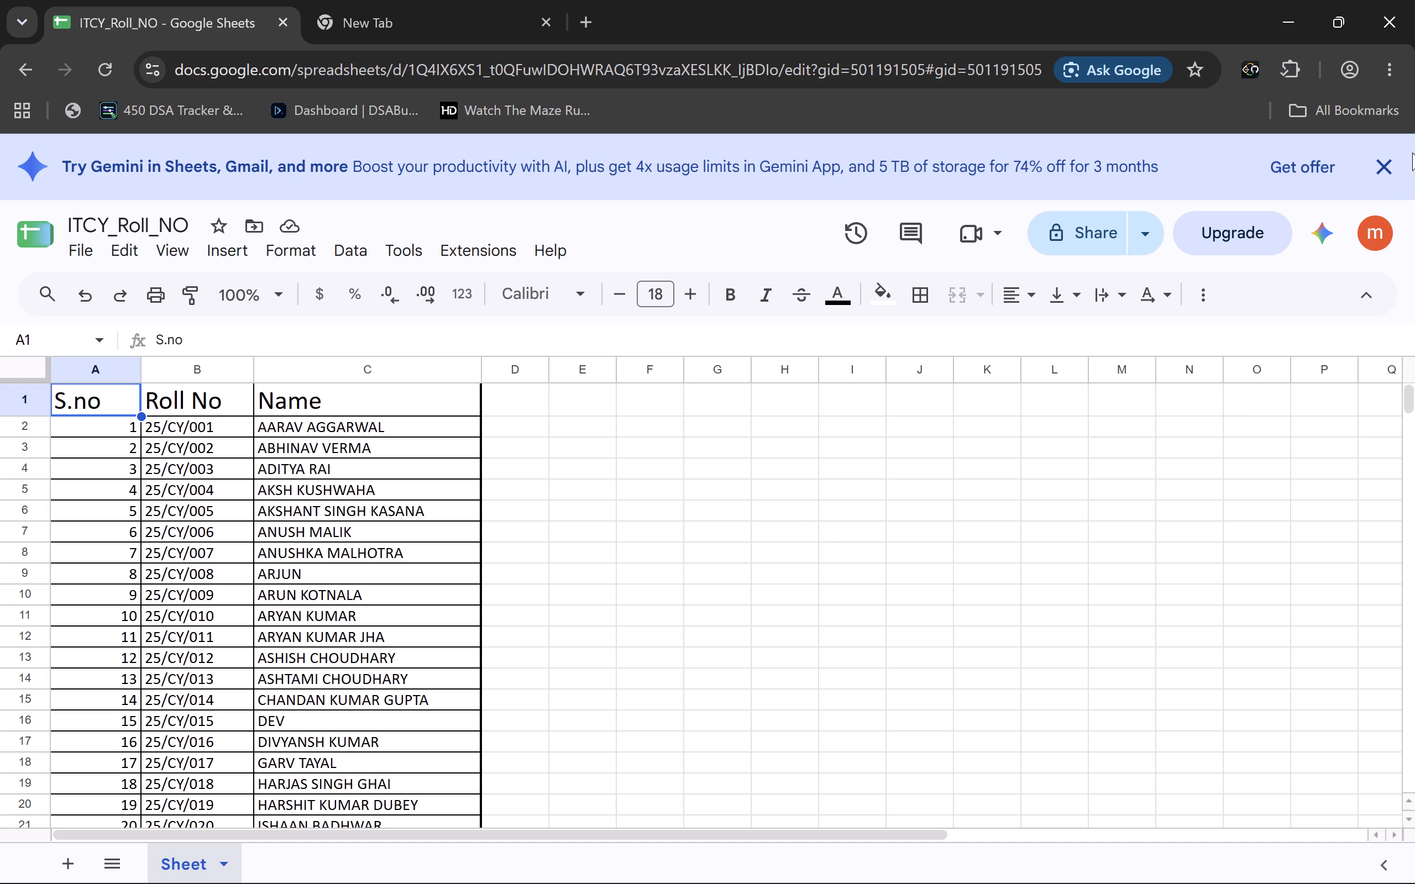
Dismiss the Gemini promotional banner above the spreadsheet.
left_click(1394, 172)
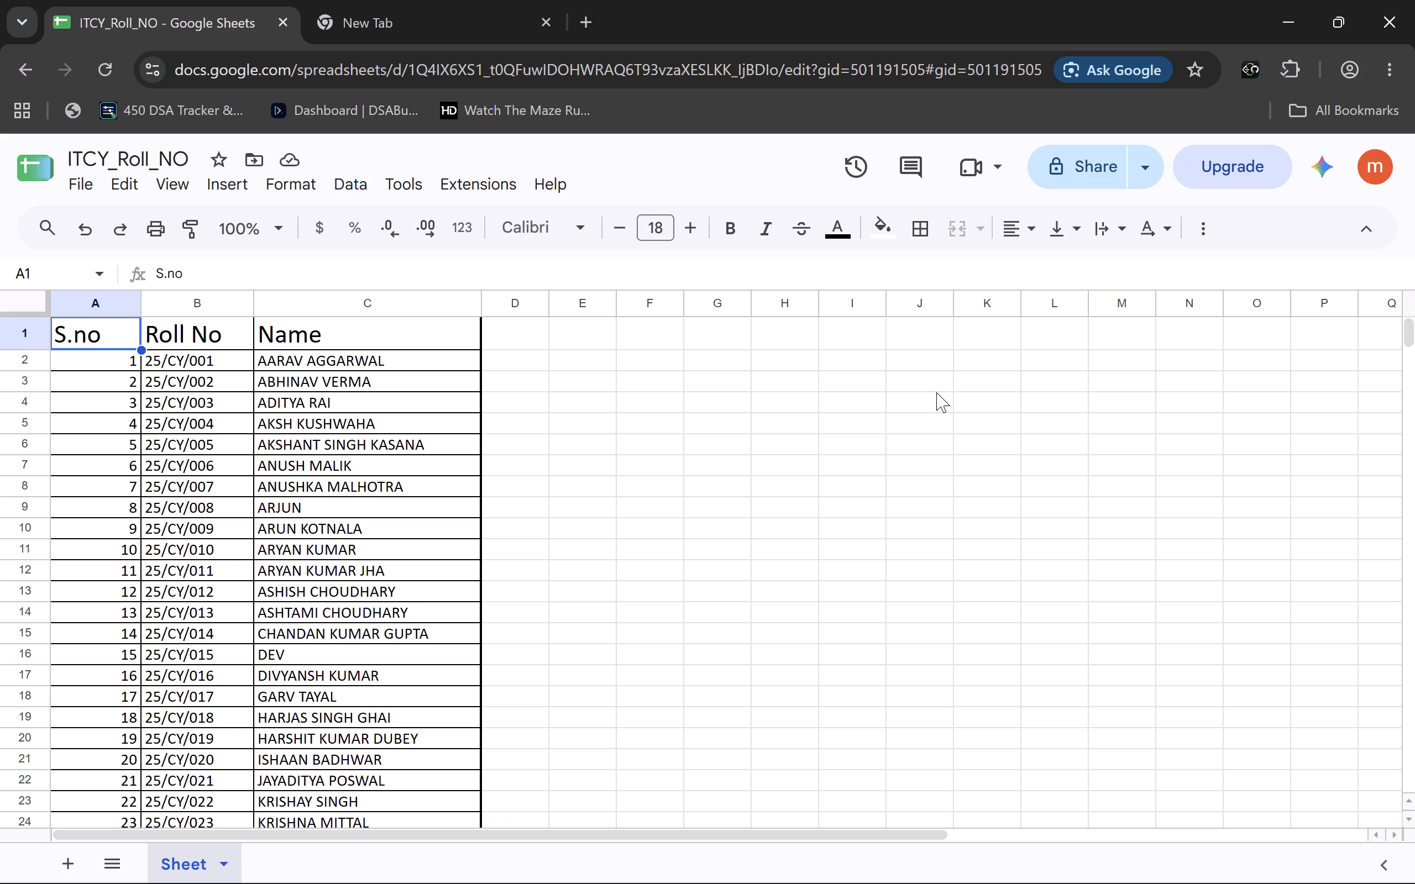
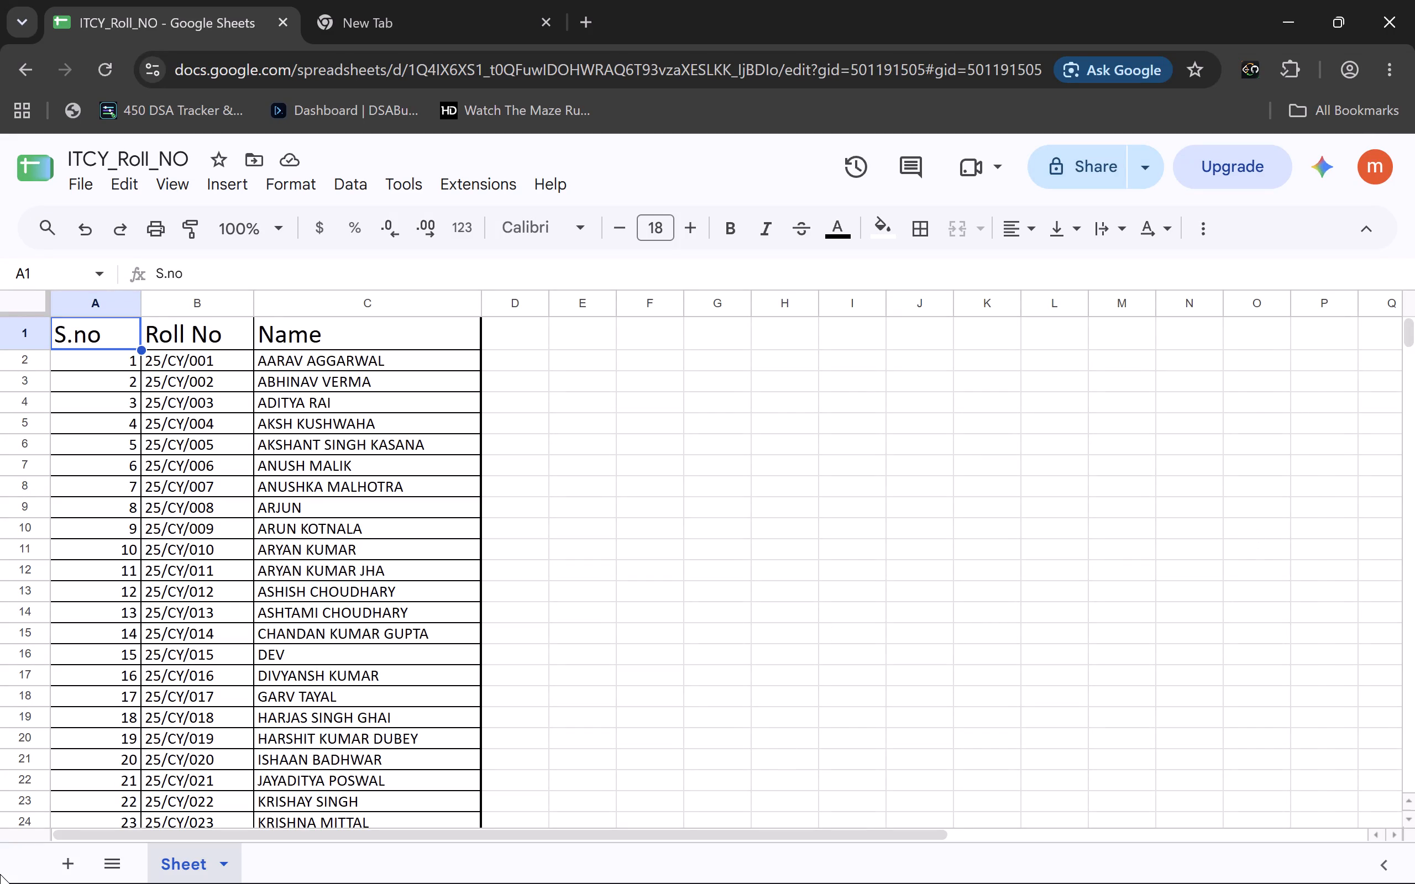
Enter the column heading TUT 1 in cell D1, next to the Name heading.
left_click(505, 332)
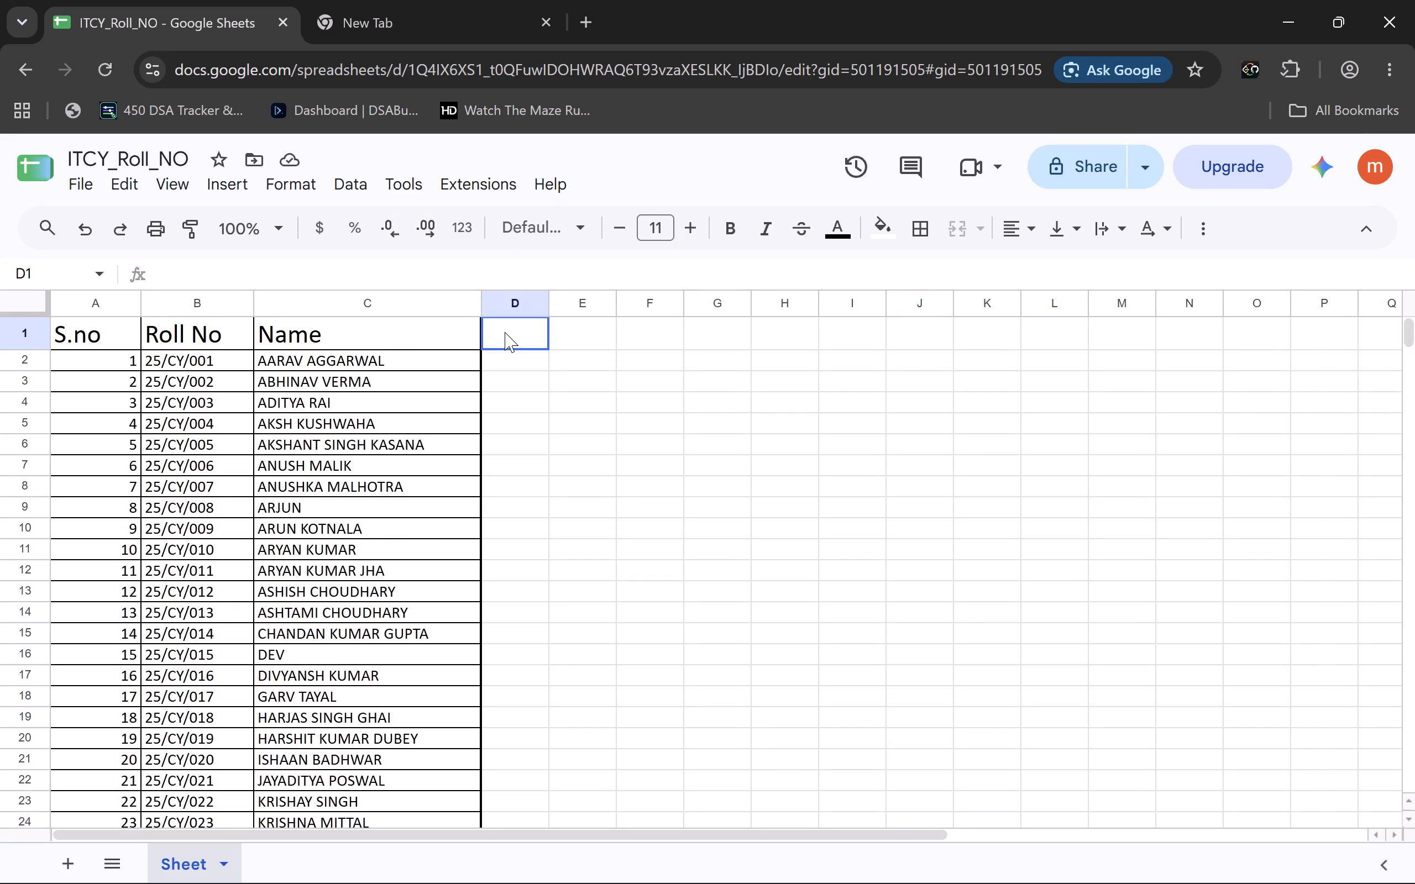
type("TR")
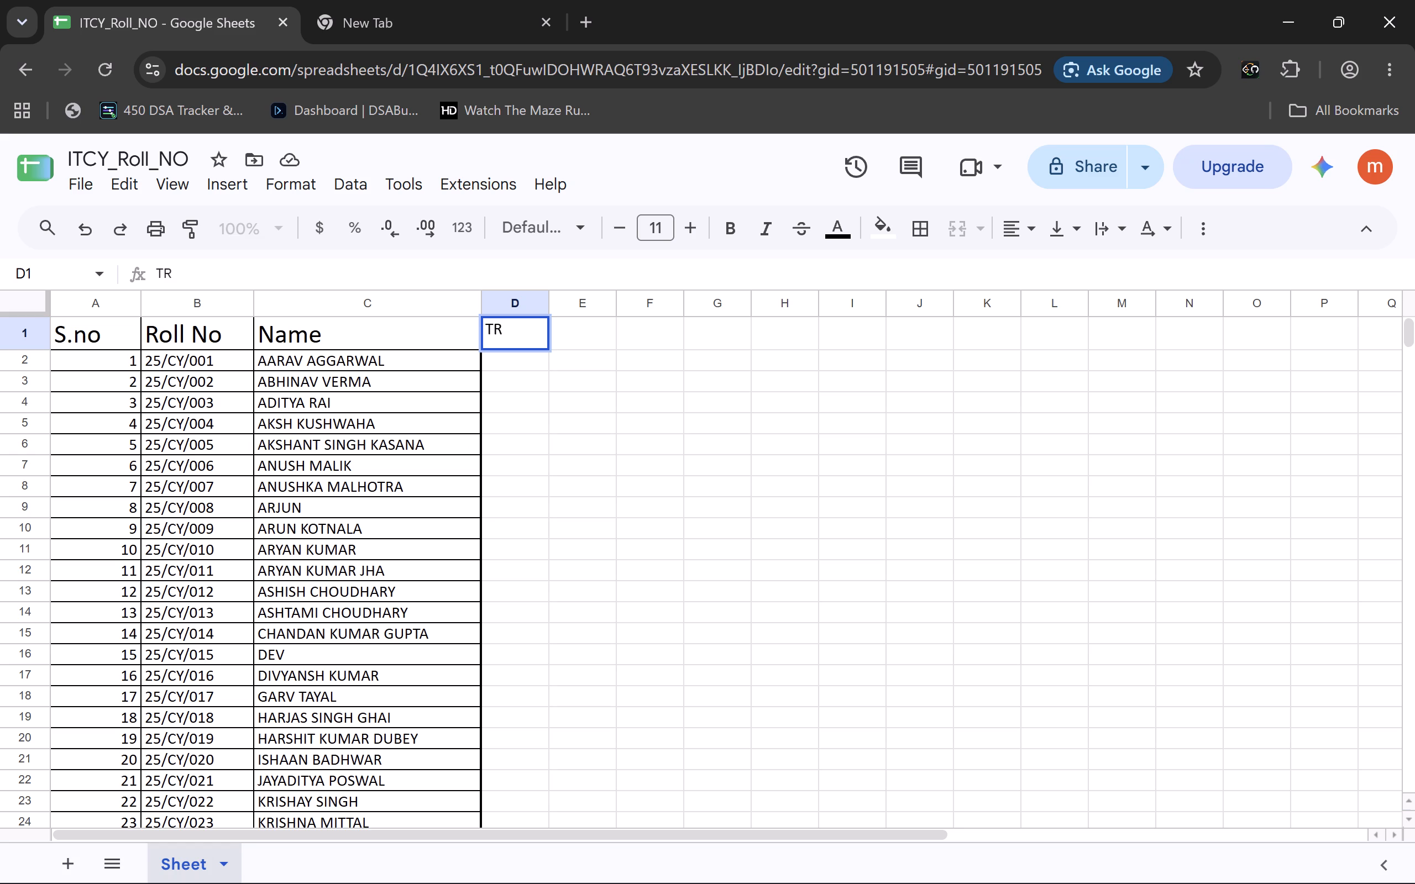
key("BackSpace")
key("BackSpace")
type("Tut 1")
key("BackSpace")
key("BackSpace")
key("BackSpace")
key("BackSpace")
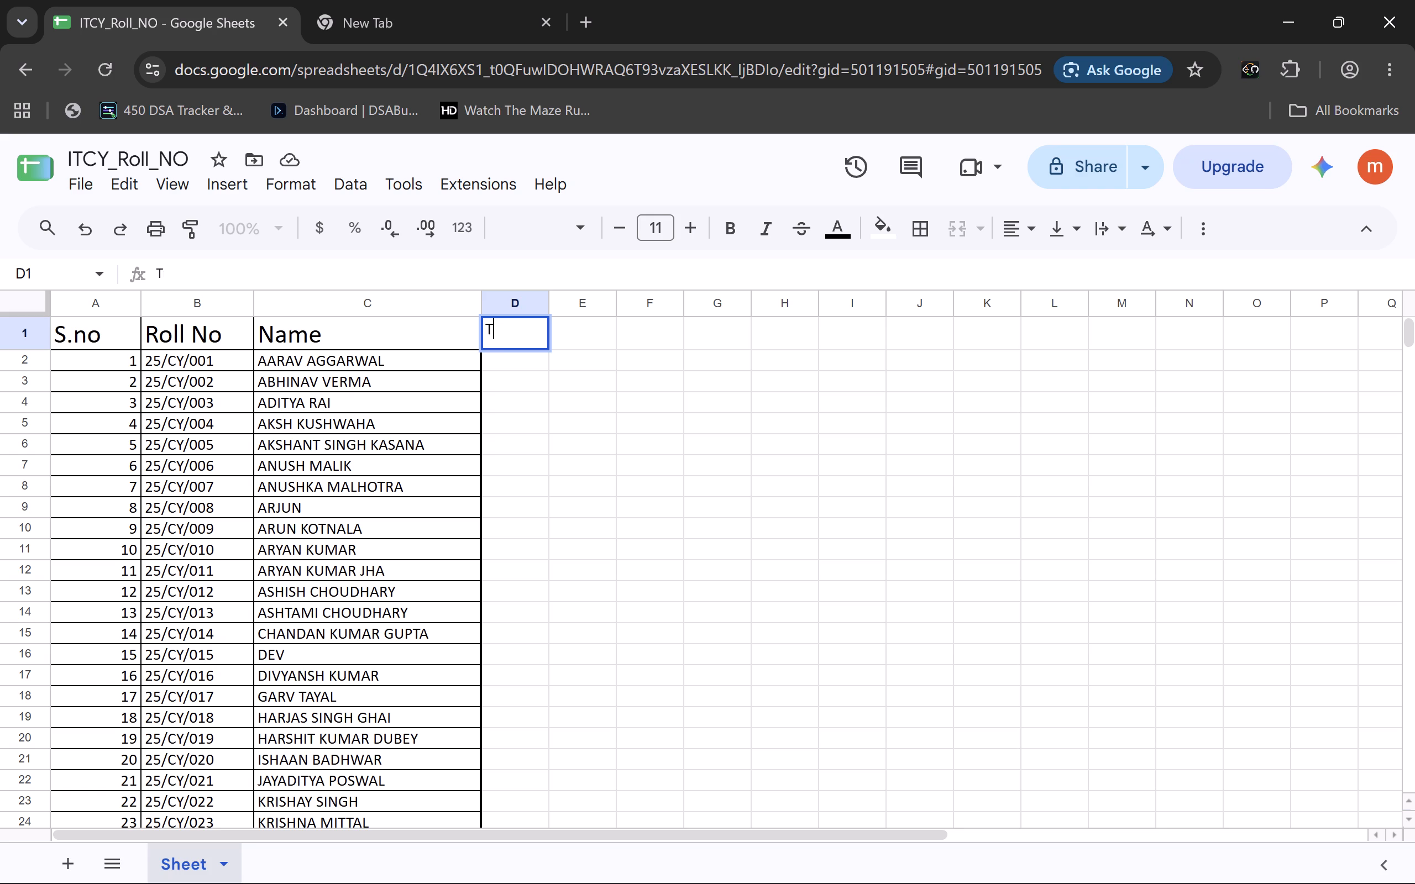
type("UT `==")
key("BackSpace")
key("BackSpace")
key("BackSpace")
key("1")
key("Down")
Add the column headings TUT 2 in cell E1 and TUT 3 in cell F1.
key("Up")
key("Right")
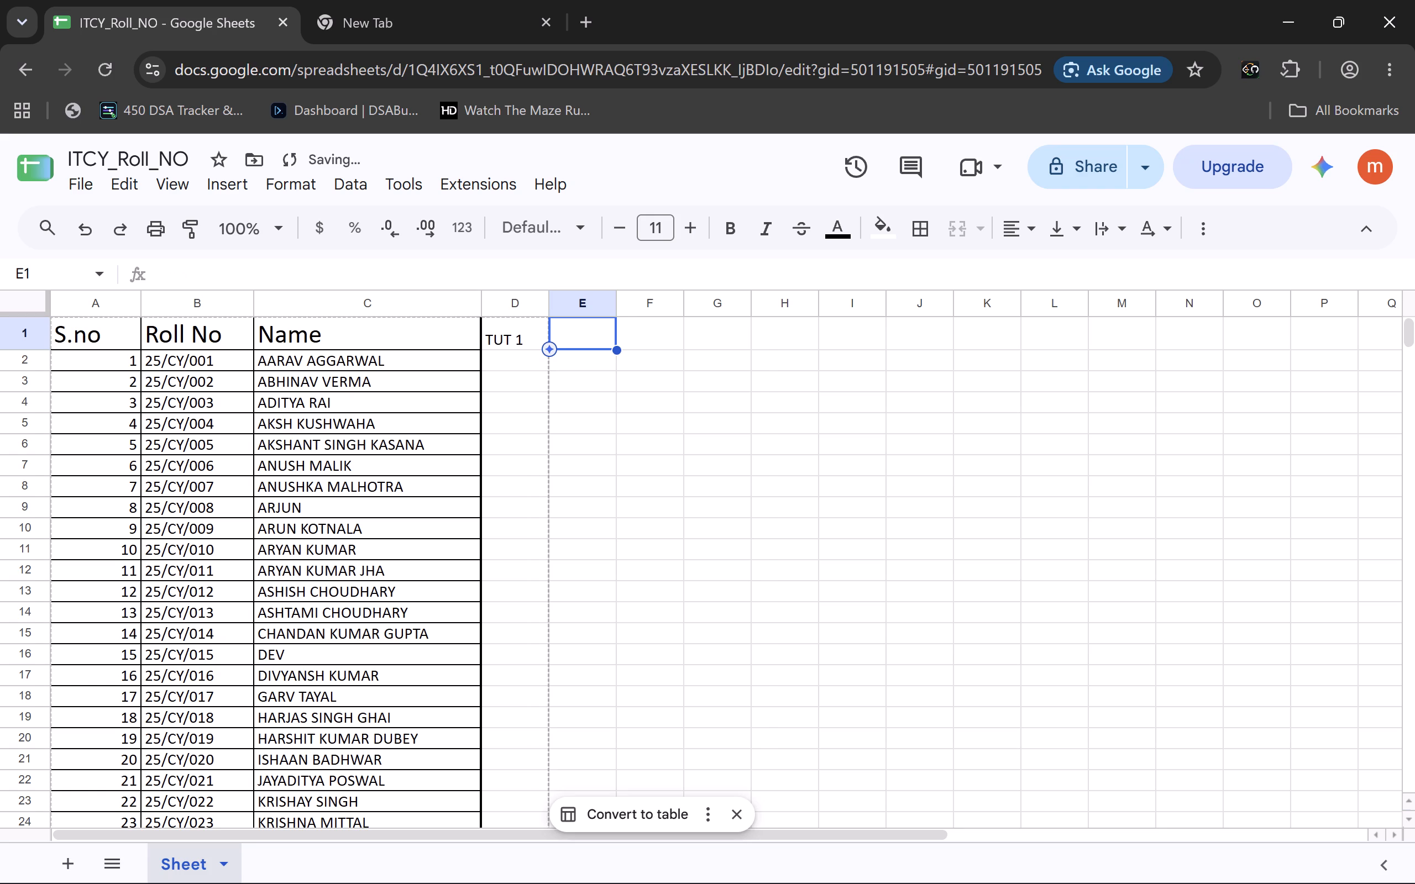
type("TUT 2")
key("space")
key("Left")
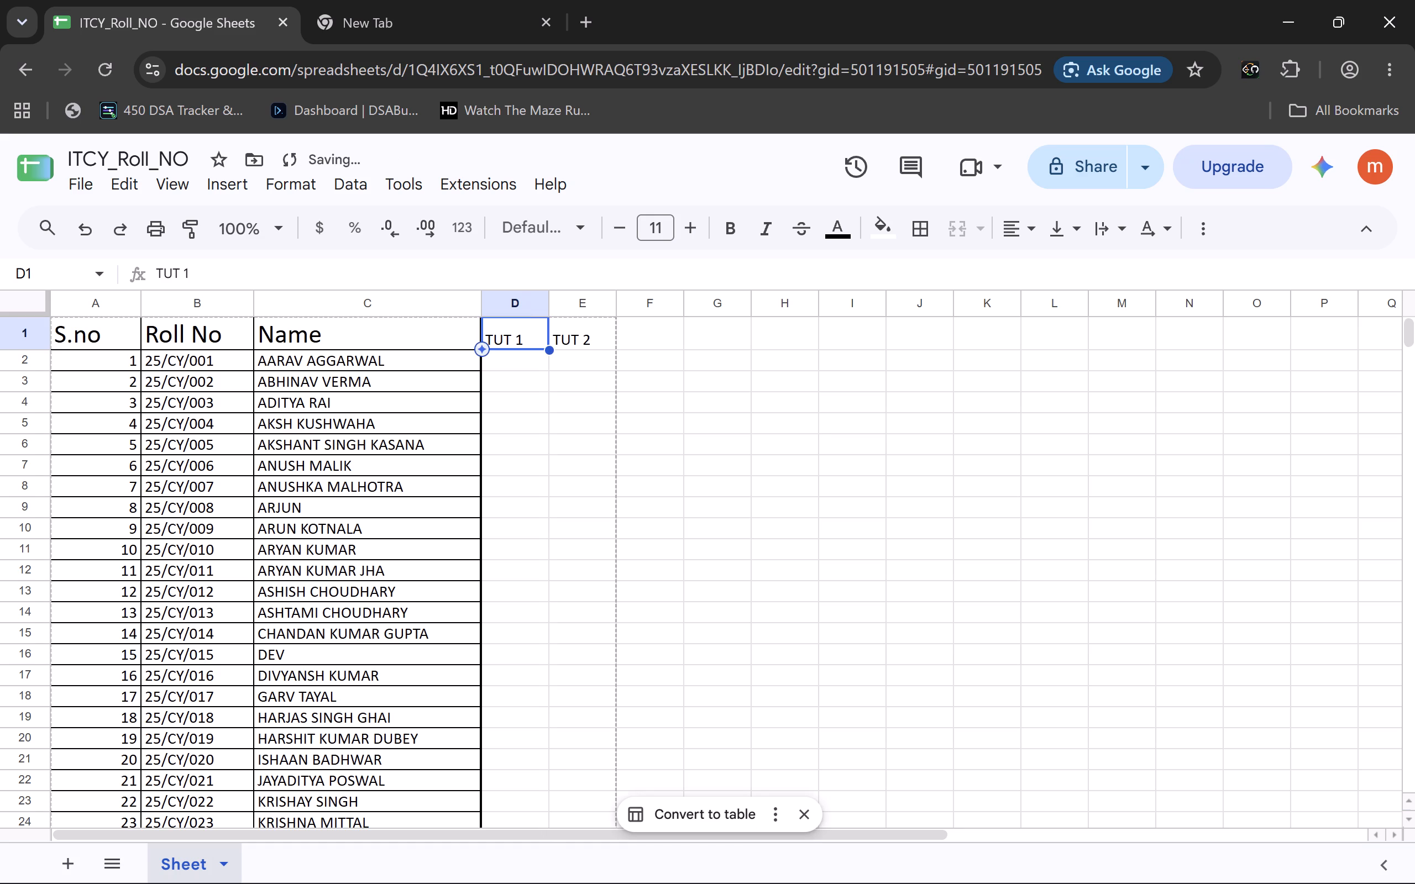
key("Right")
key("Right")
type("TUT3")
key("space")
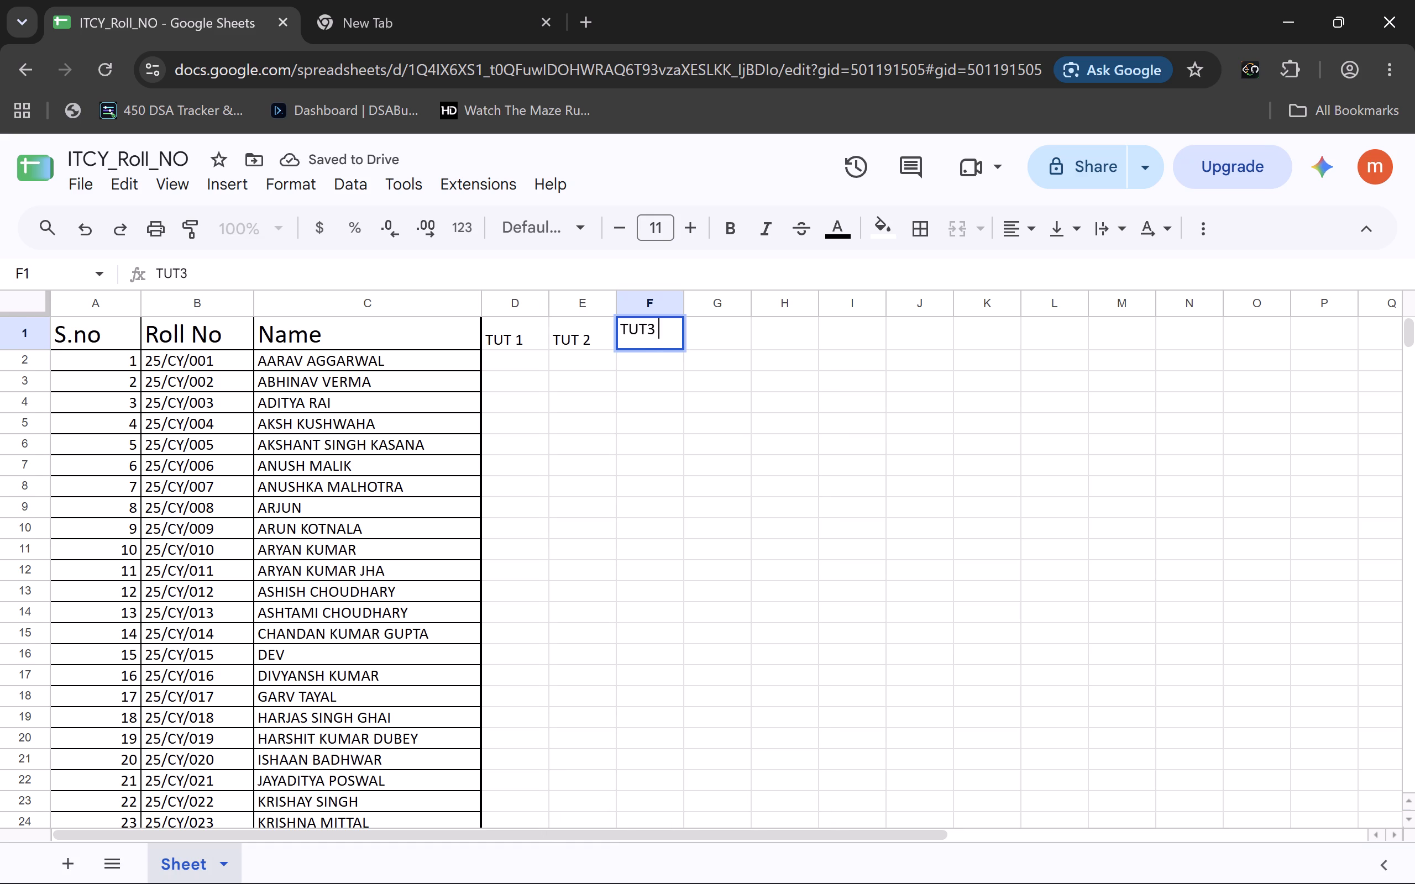
key("BackSpace")
key("BackSpace")
key("space")
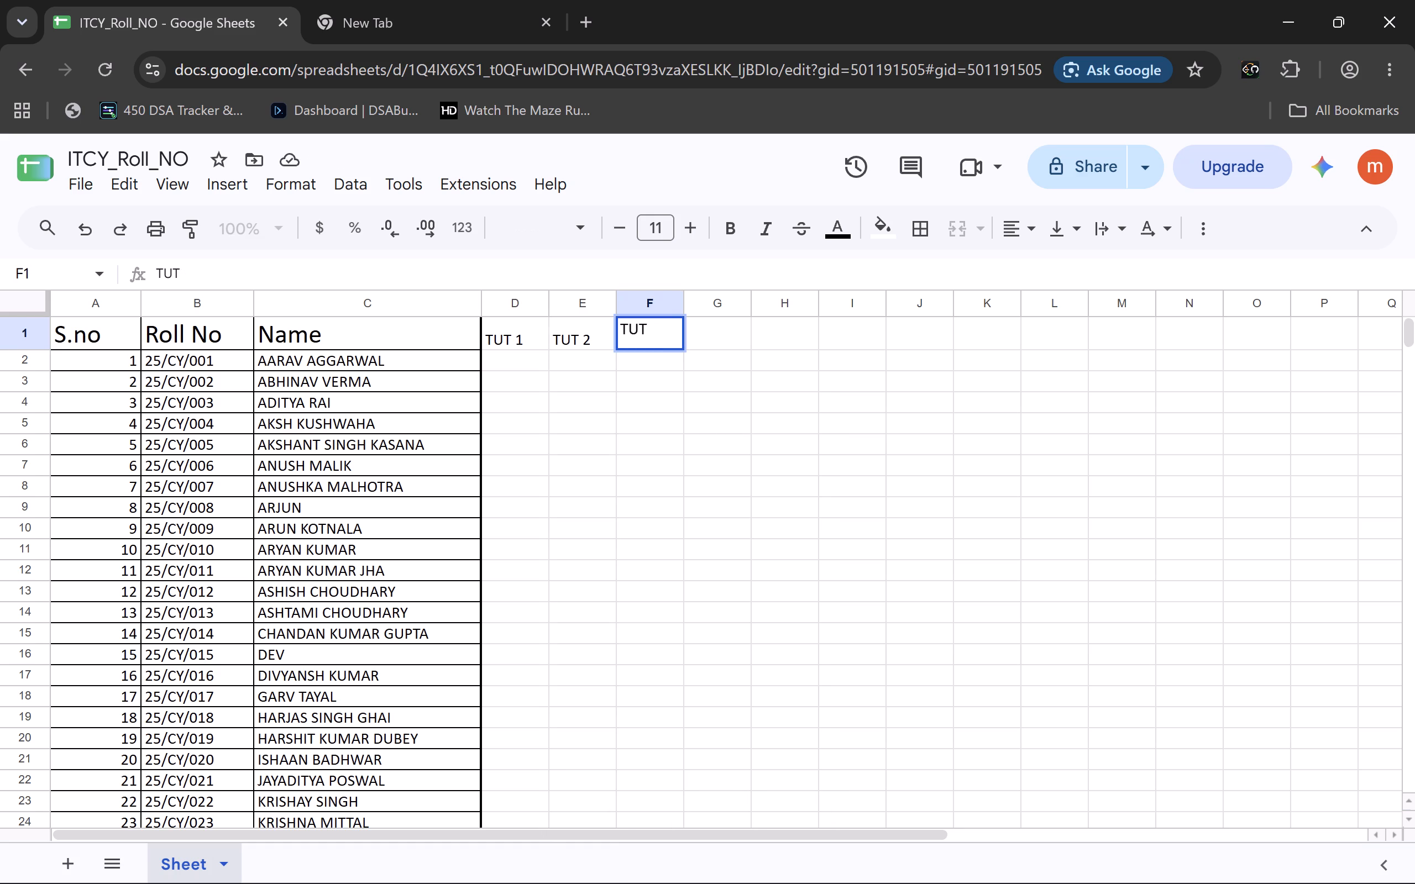
type("3")
key("Right")
Add the column headings TUT 4 in cell G1 and TUT 5 in cell H1.
type("TUT")
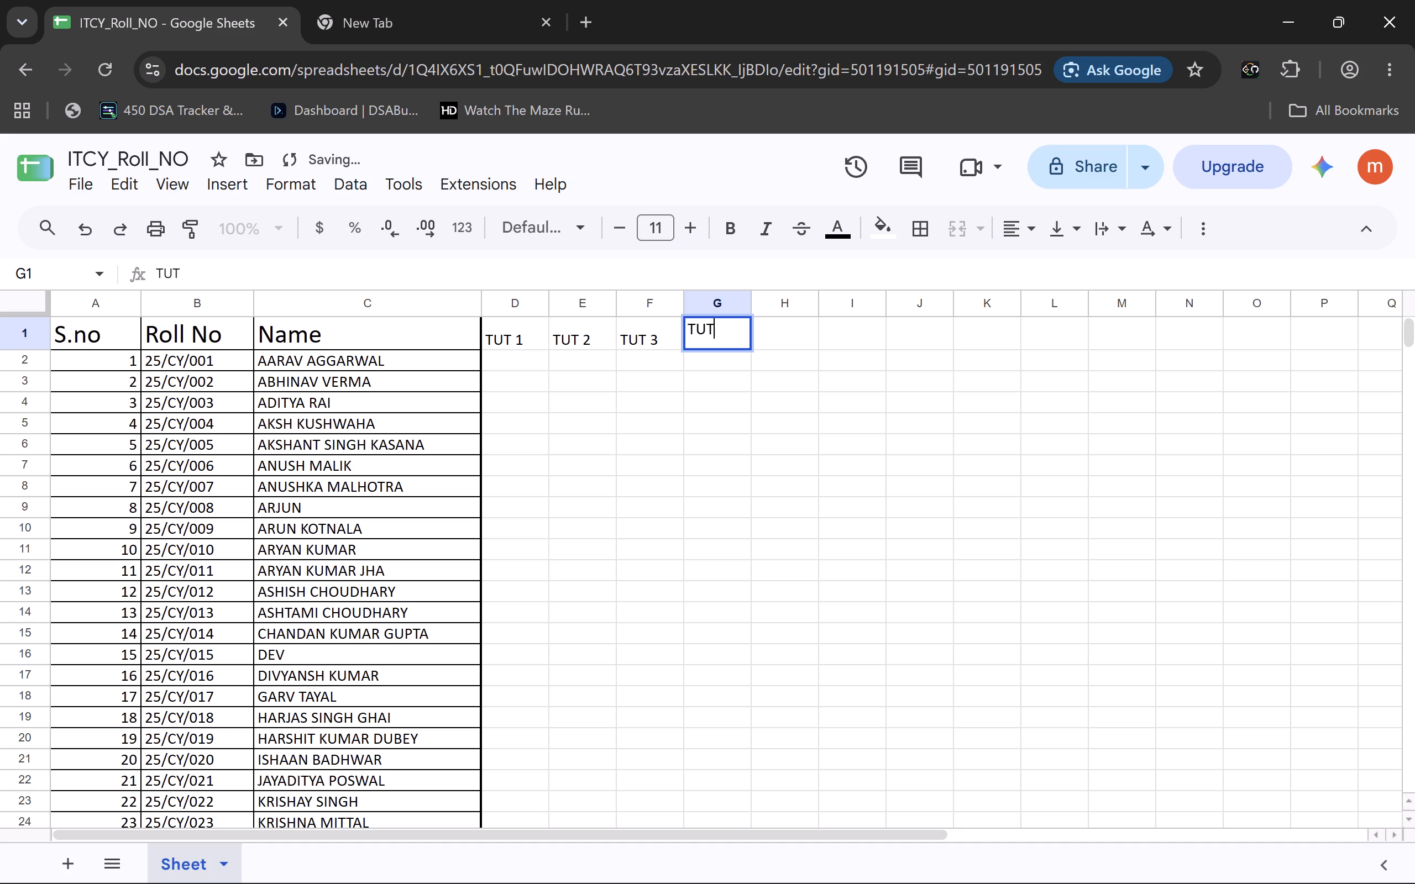
key("space")
type("4")
key("Right")
type("TUT 5")
key("Right")
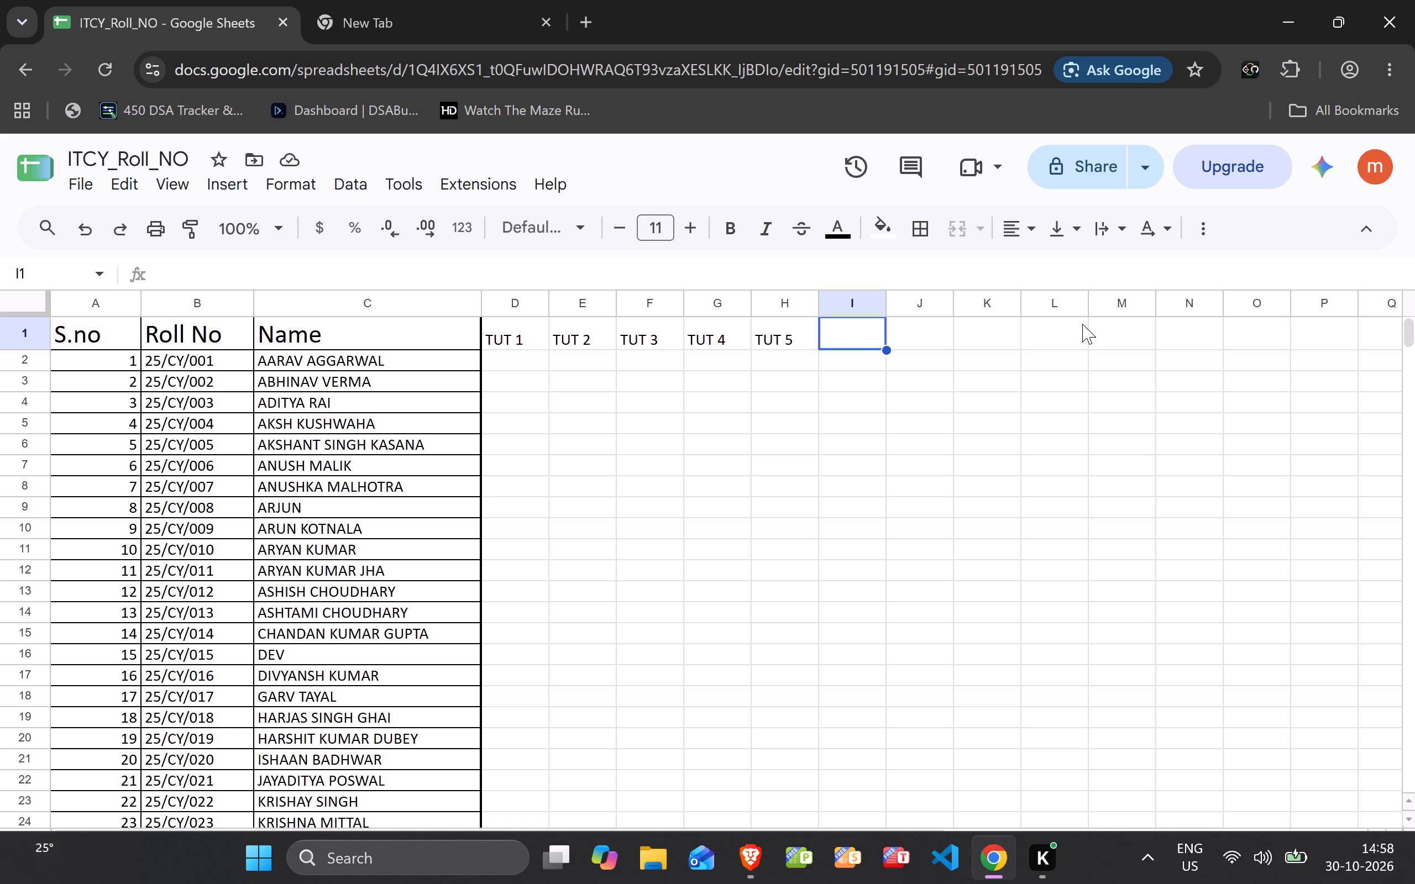
Go to cell D2, the first student's entry under TUT 1.
key("Down")
key("Left")
key("Left")
key("Left")
key("Left")
key("Left")
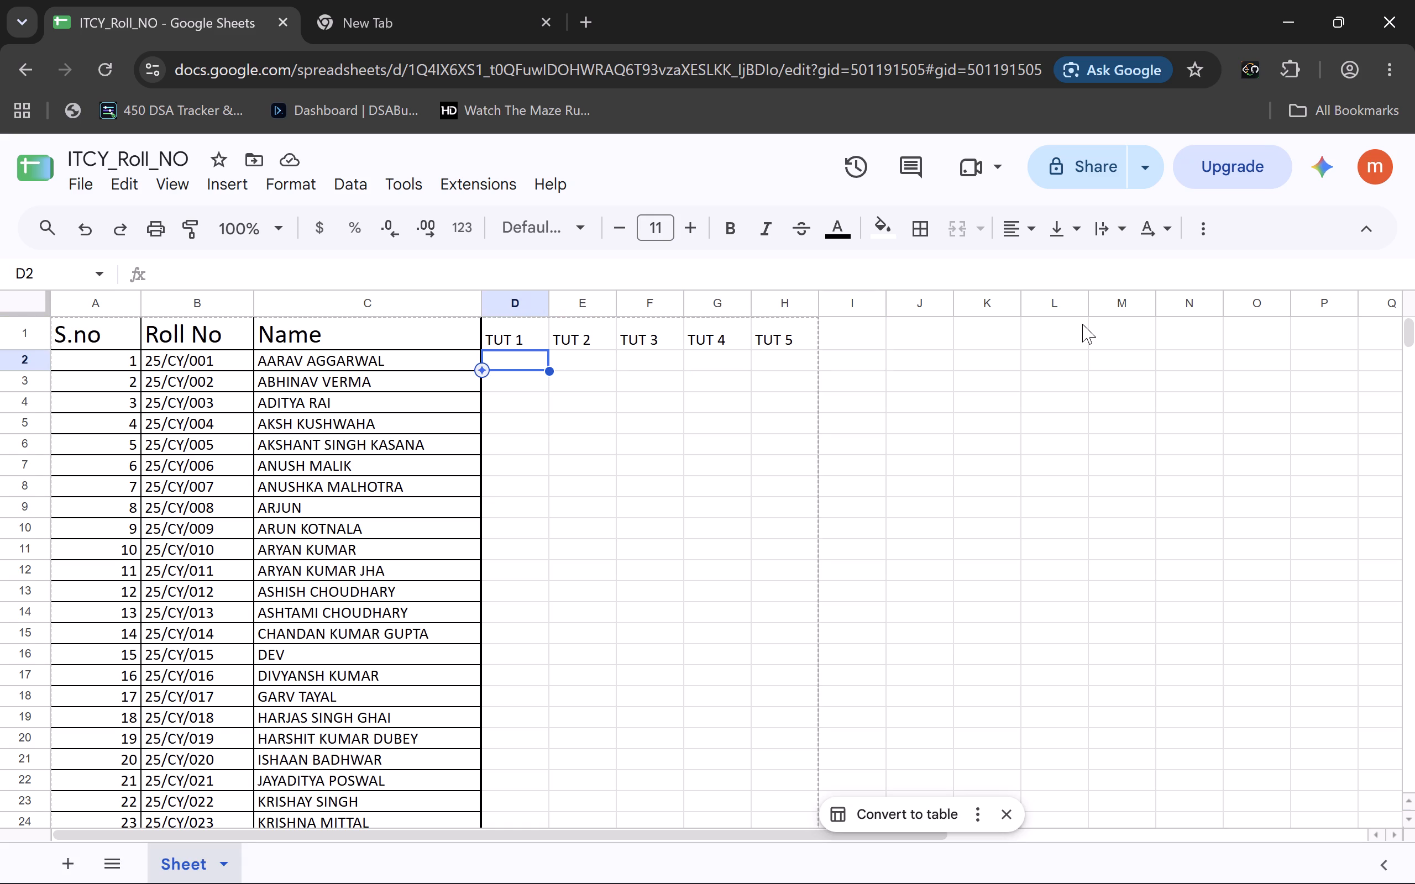
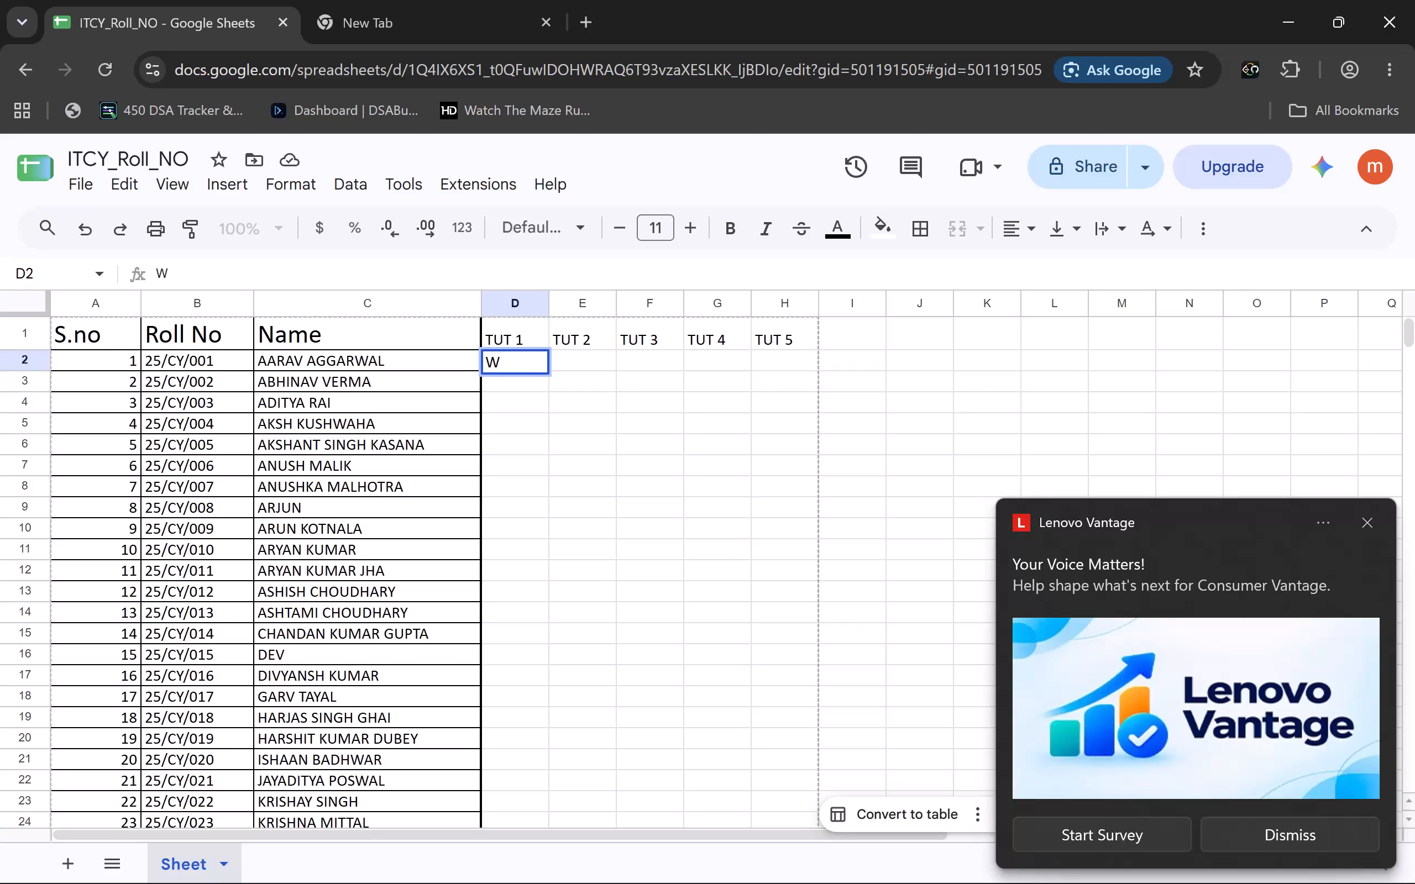
Replace the first student's TUT 1 entry in cell D2 with P.
key("BackSpace")
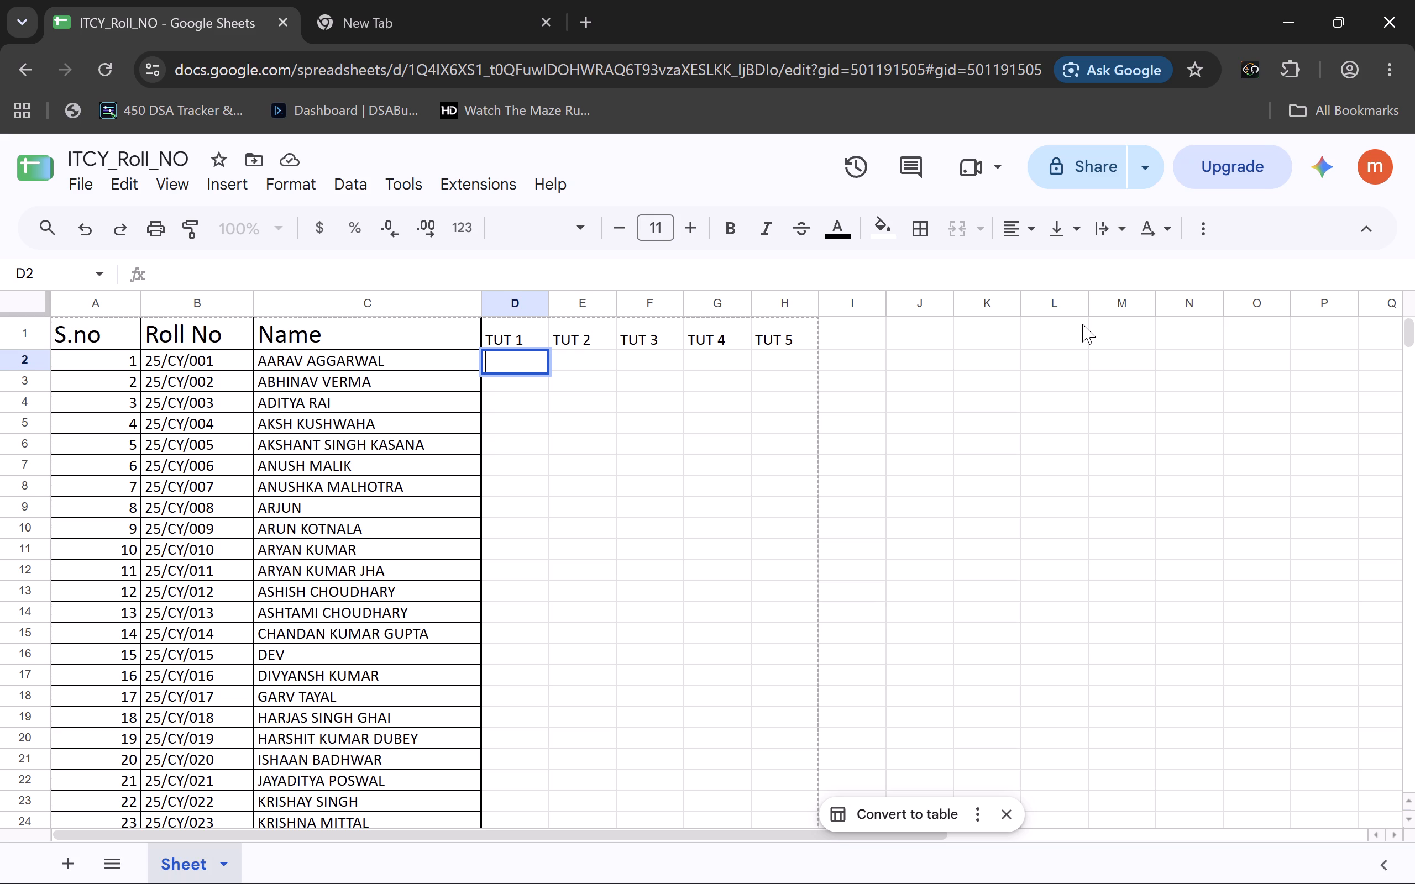
key("p")
Fill the P from D2 down the TUT 1 column to the last student in D65.
left_click(543, 370)
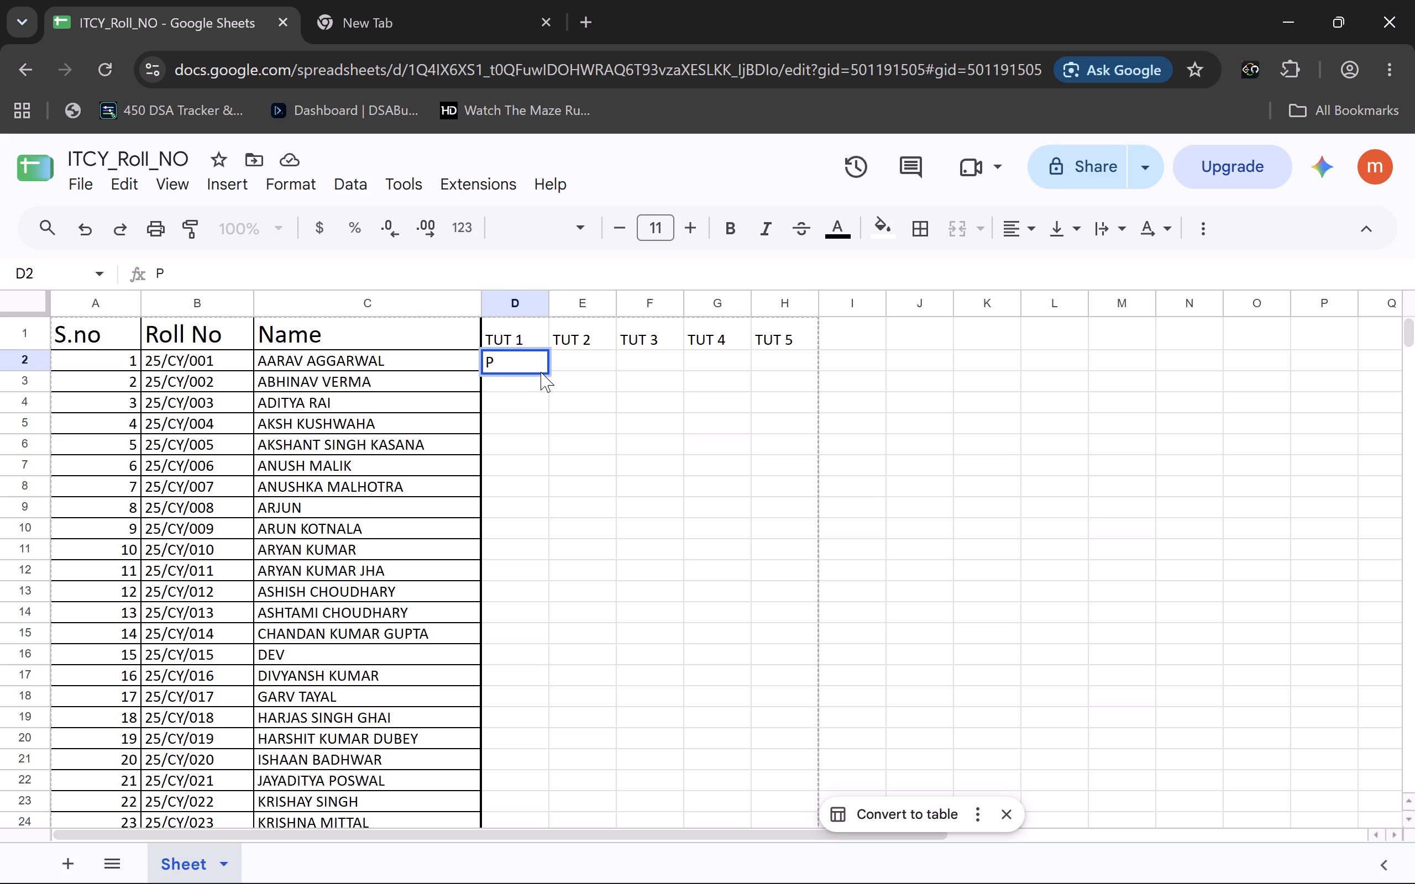
left_click_drag(548, 369, 562, 436)
left_click(532, 367)
left_click_drag(548, 370, 552, 465)
left_click(537, 349)
left_click(548, 431)
left_click(538, 369)
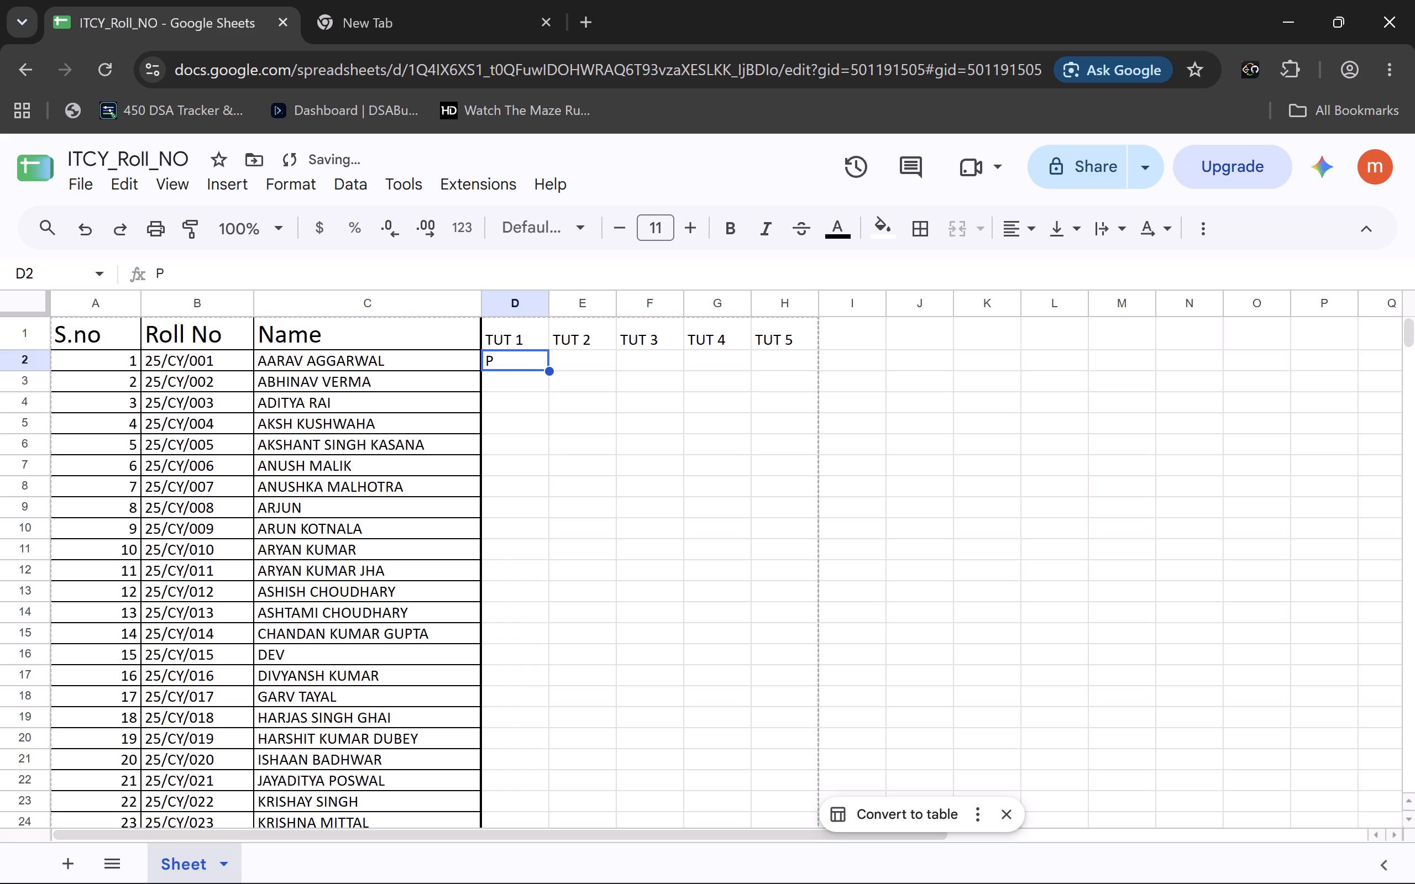
left_click_drag(547, 367, 559, 860)
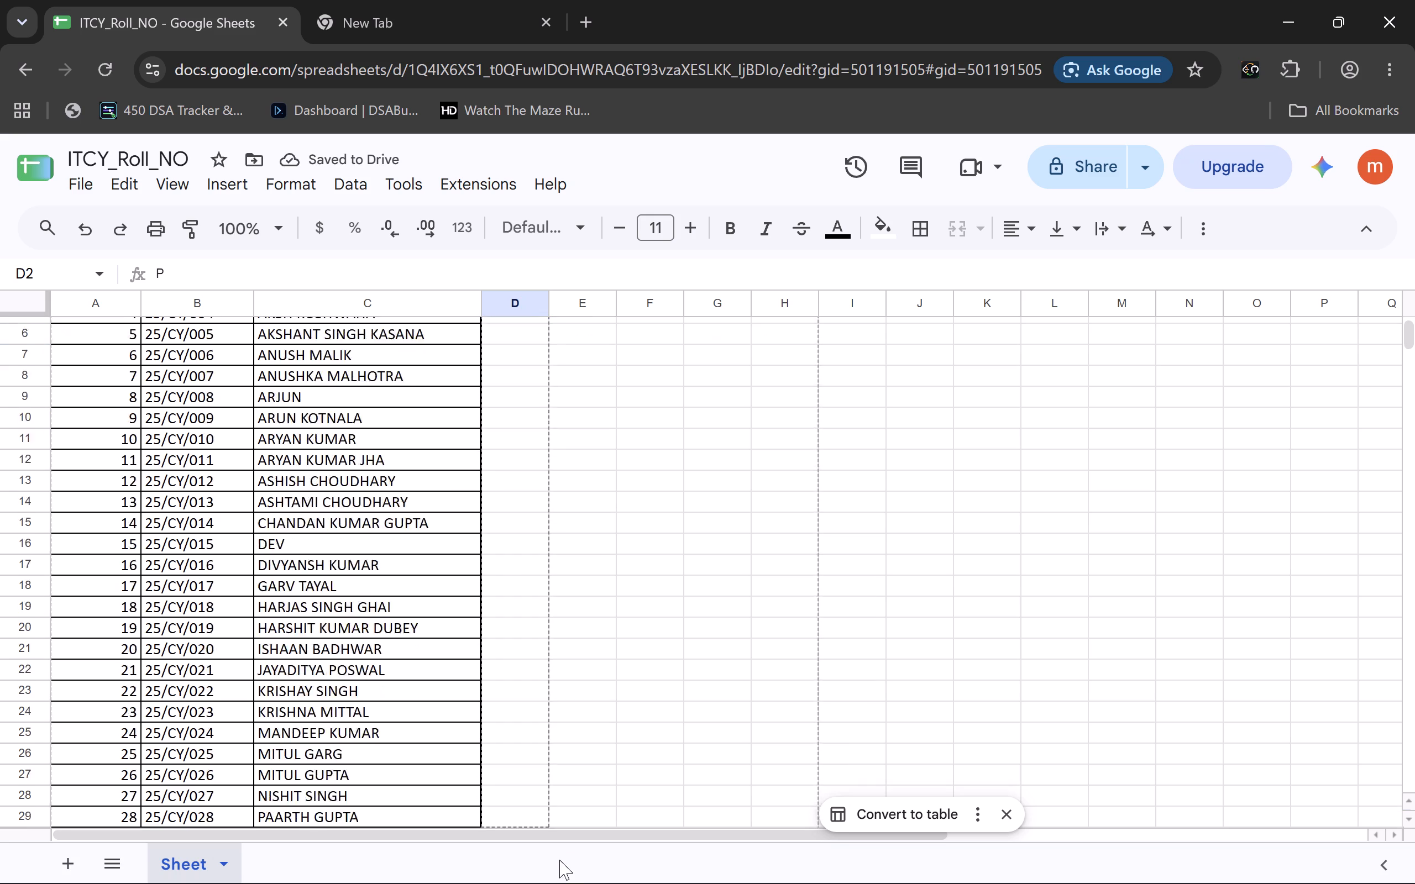
left_click_drag(559, 860, 557, 860)
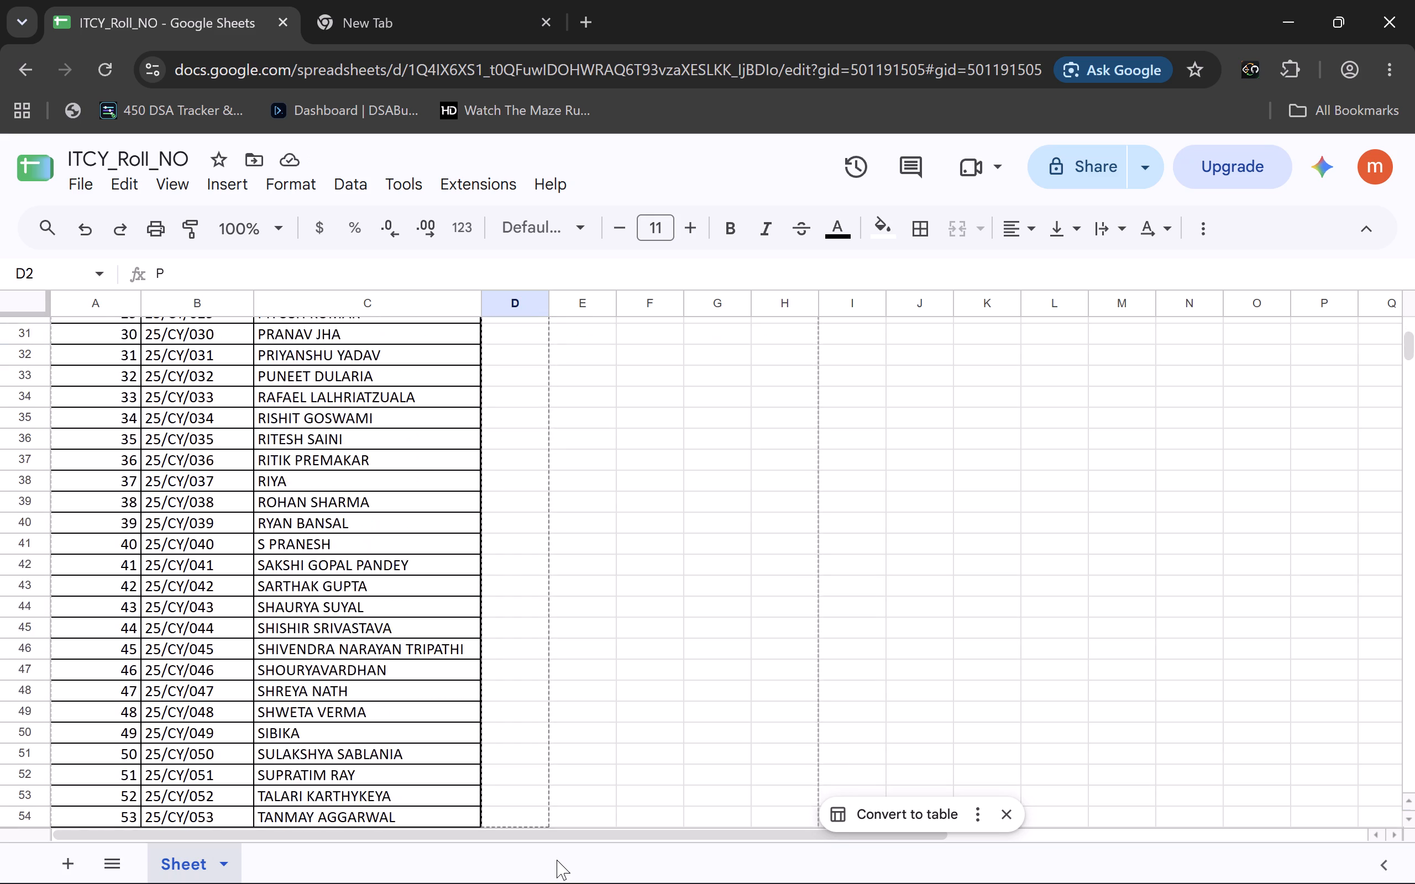
left_click_drag(557, 860, 505, 701)
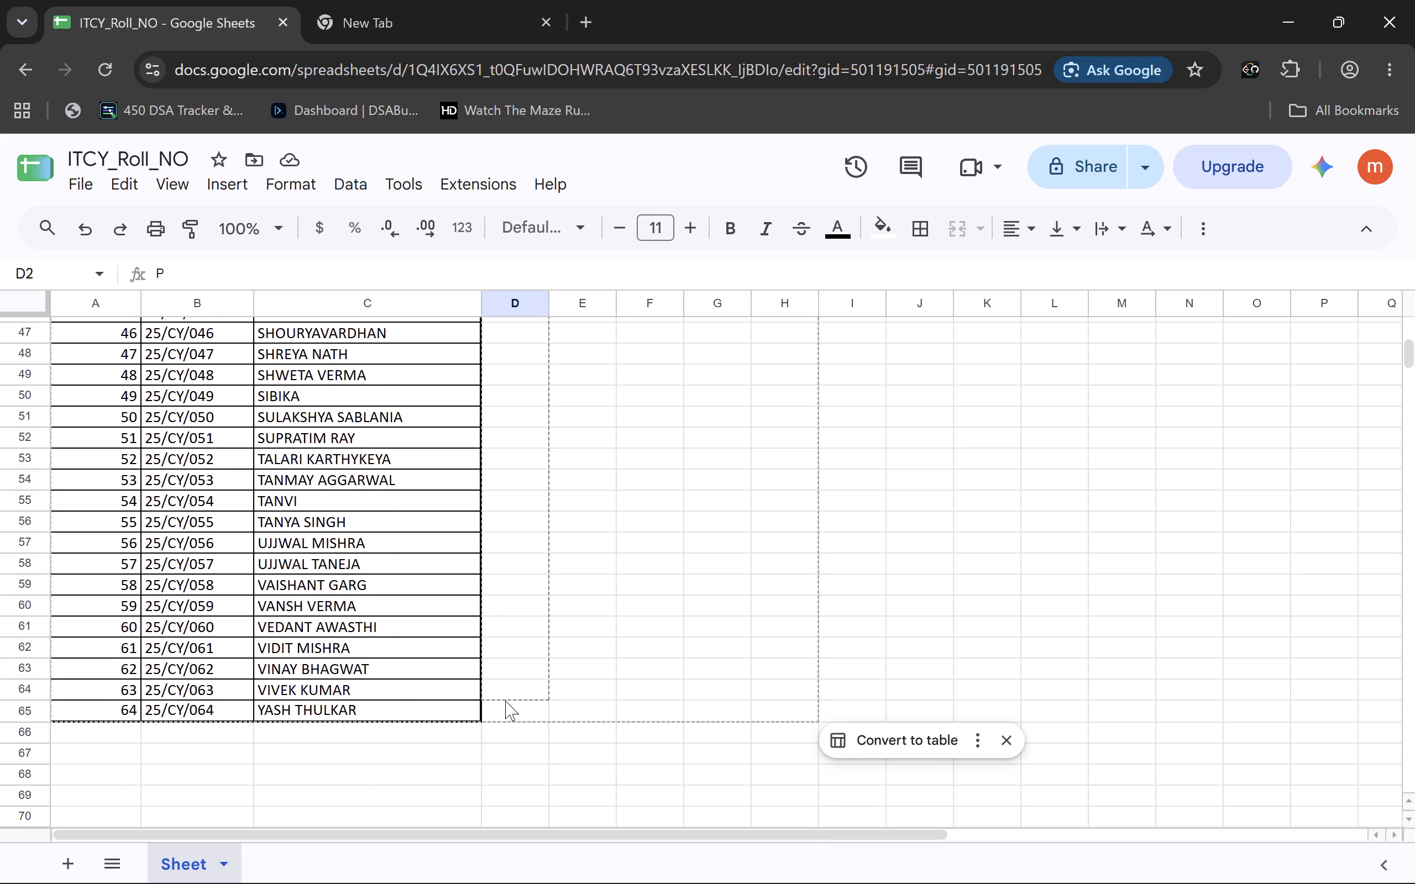
left_click_drag(505, 701, 736, 700)
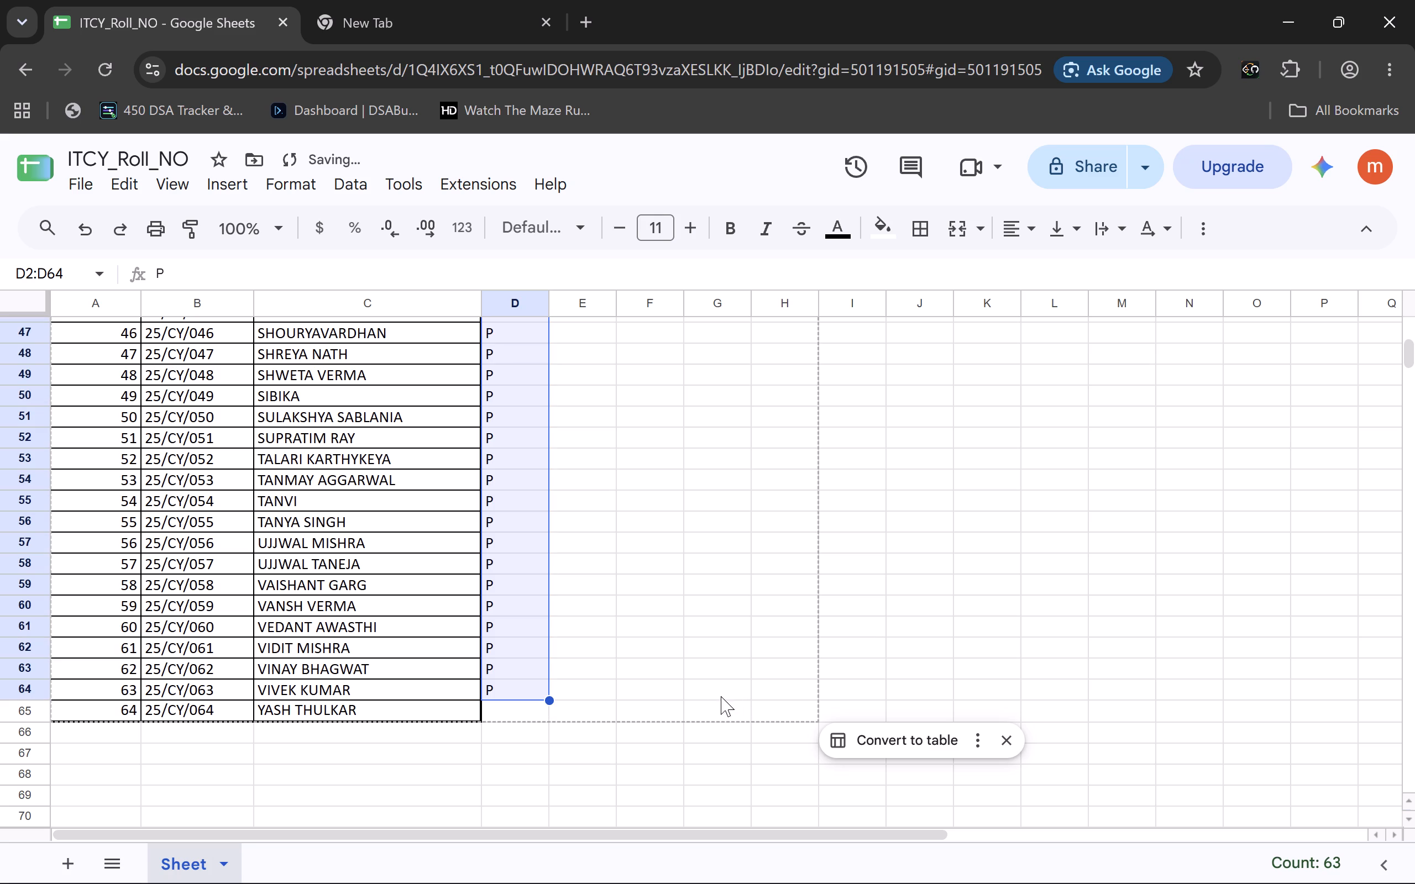
left_click_drag(549, 699, 547, 713)
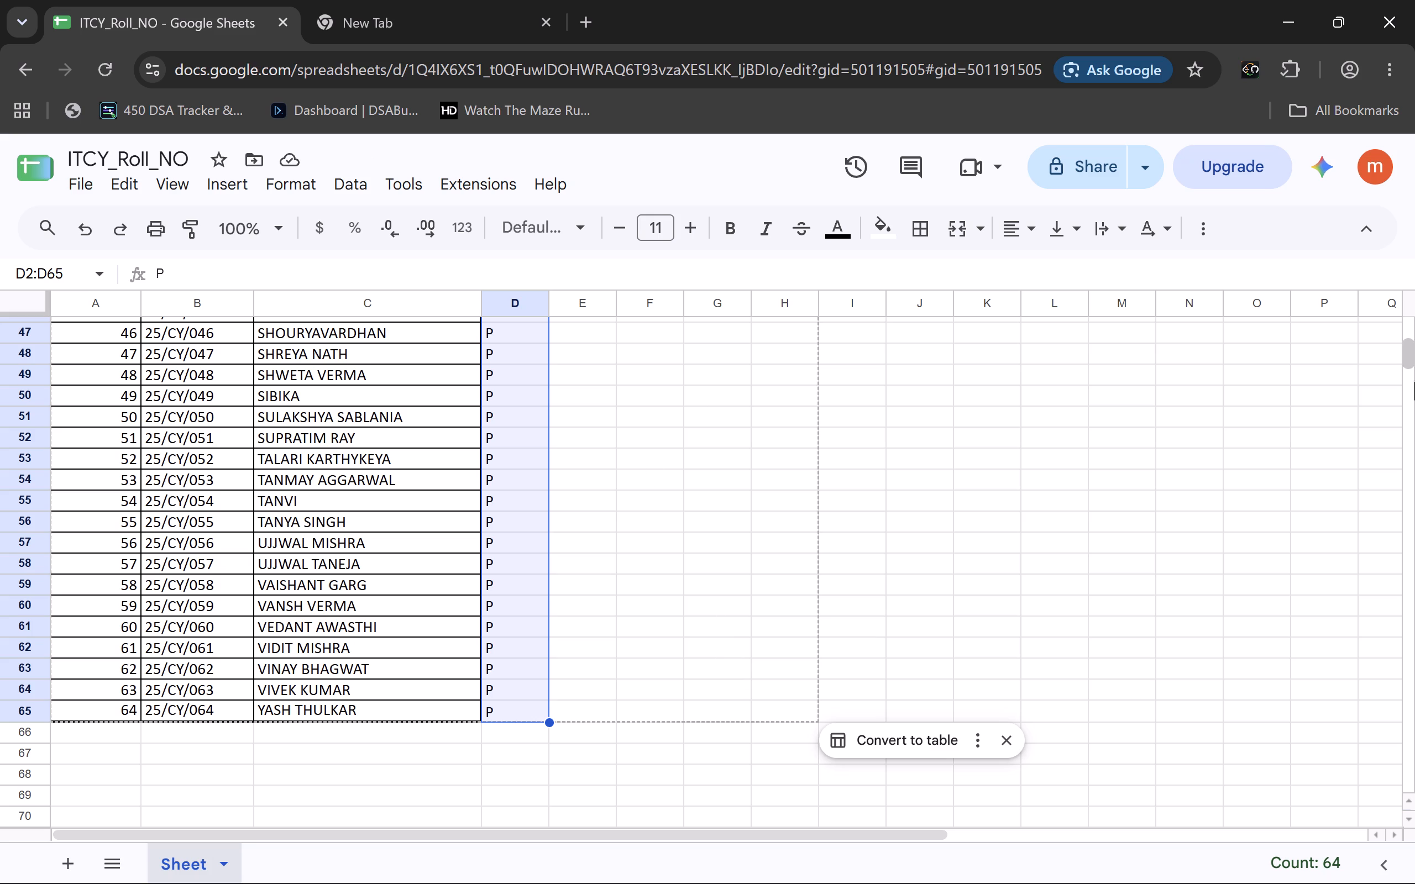
Enter P for the first student under TUT 2 to TUT 5, in cells E2 to H2.
left_click_drag(1414, 361, 1414, 294)
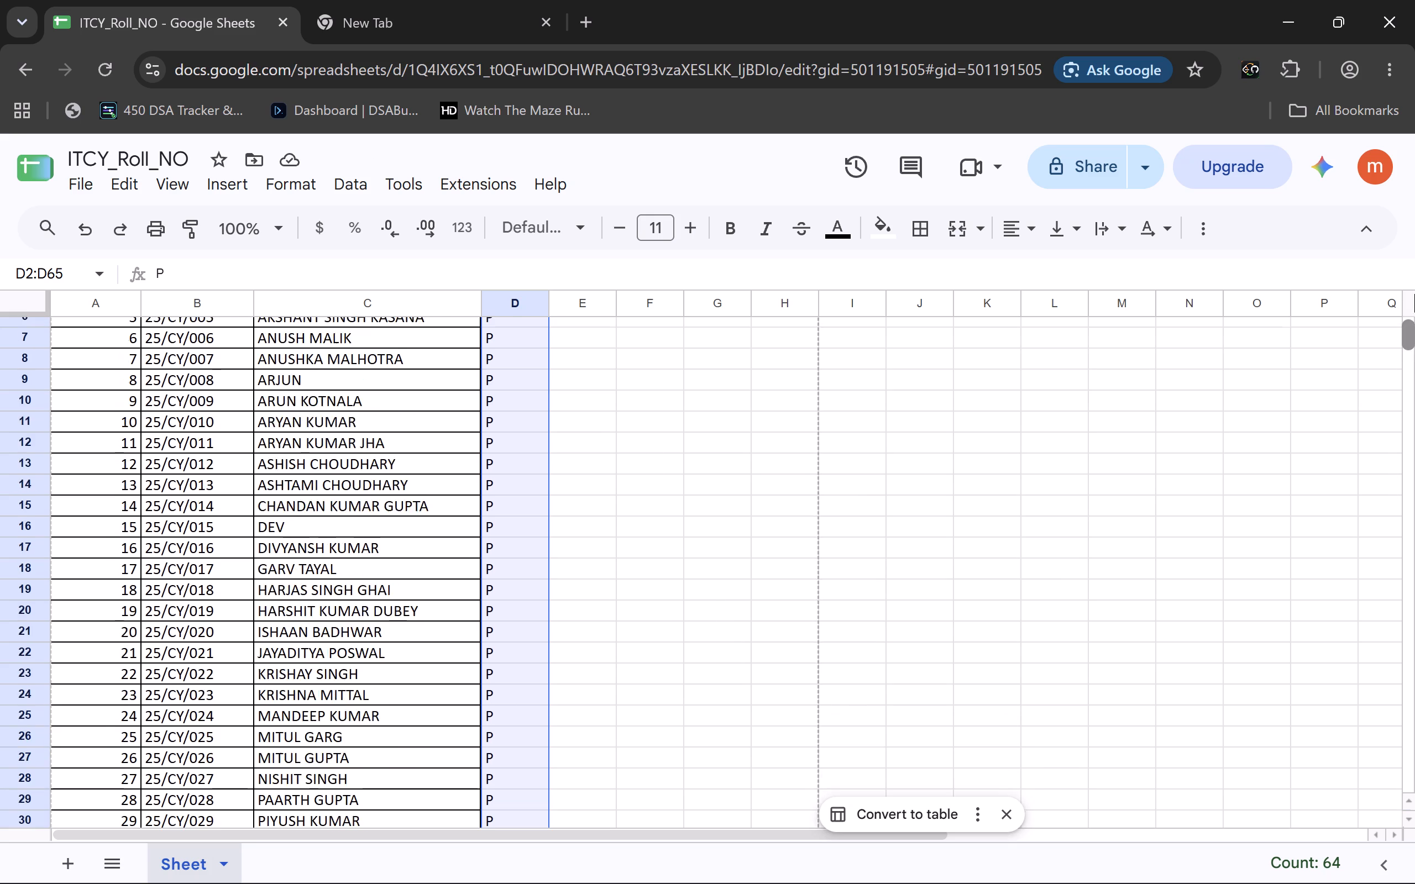
left_click_drag(1414, 294, 1414, 289)
left_click(590, 366)
key("p")
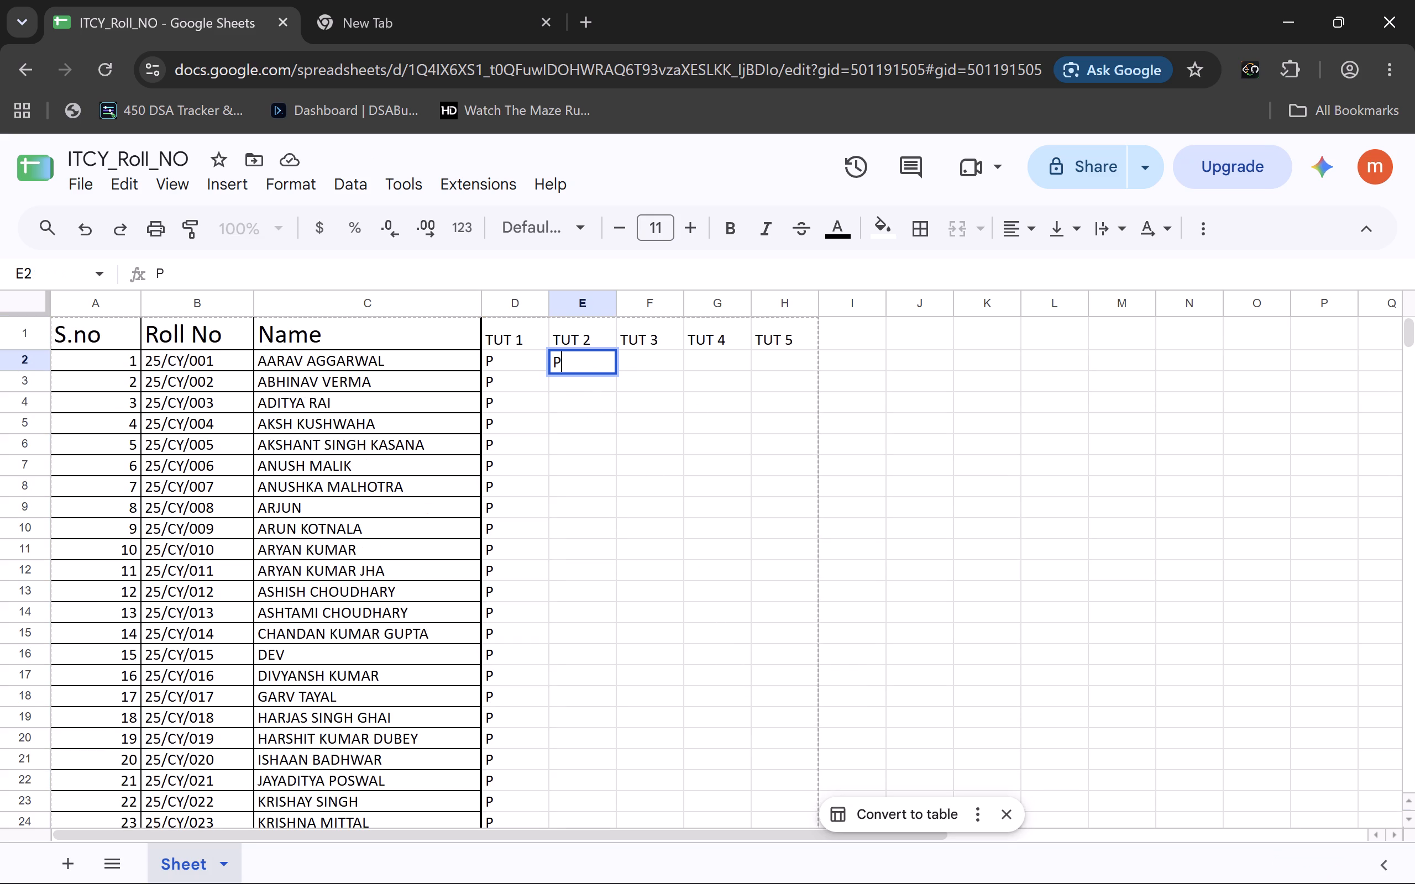
key("Right")
key("p")
key("Right")
key("p")
key("Right")
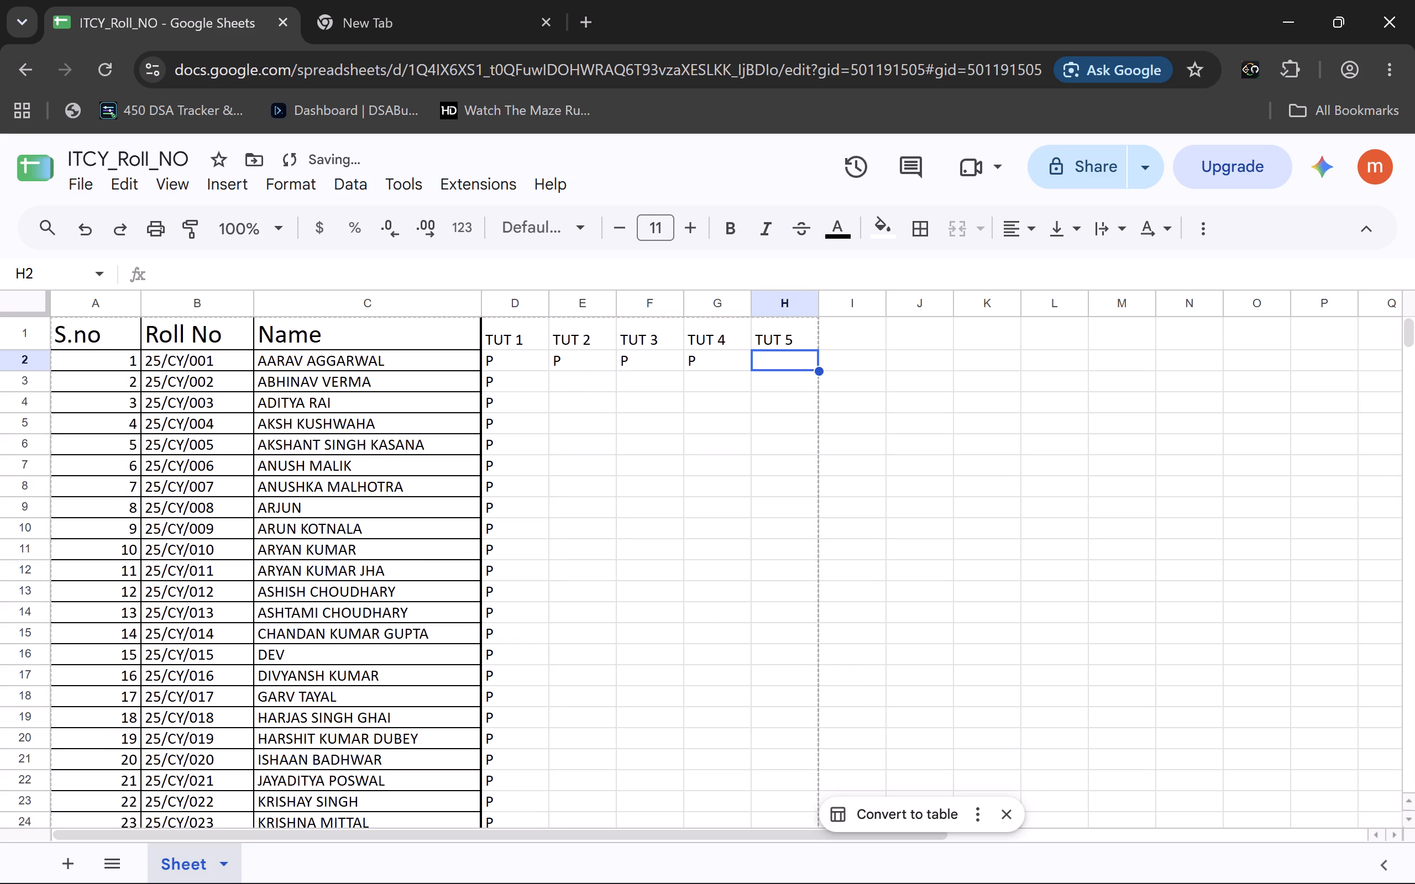
key("p")
Fill the P from E2 down the TUT 2 column to the last student in E65.
left_click(598, 359)
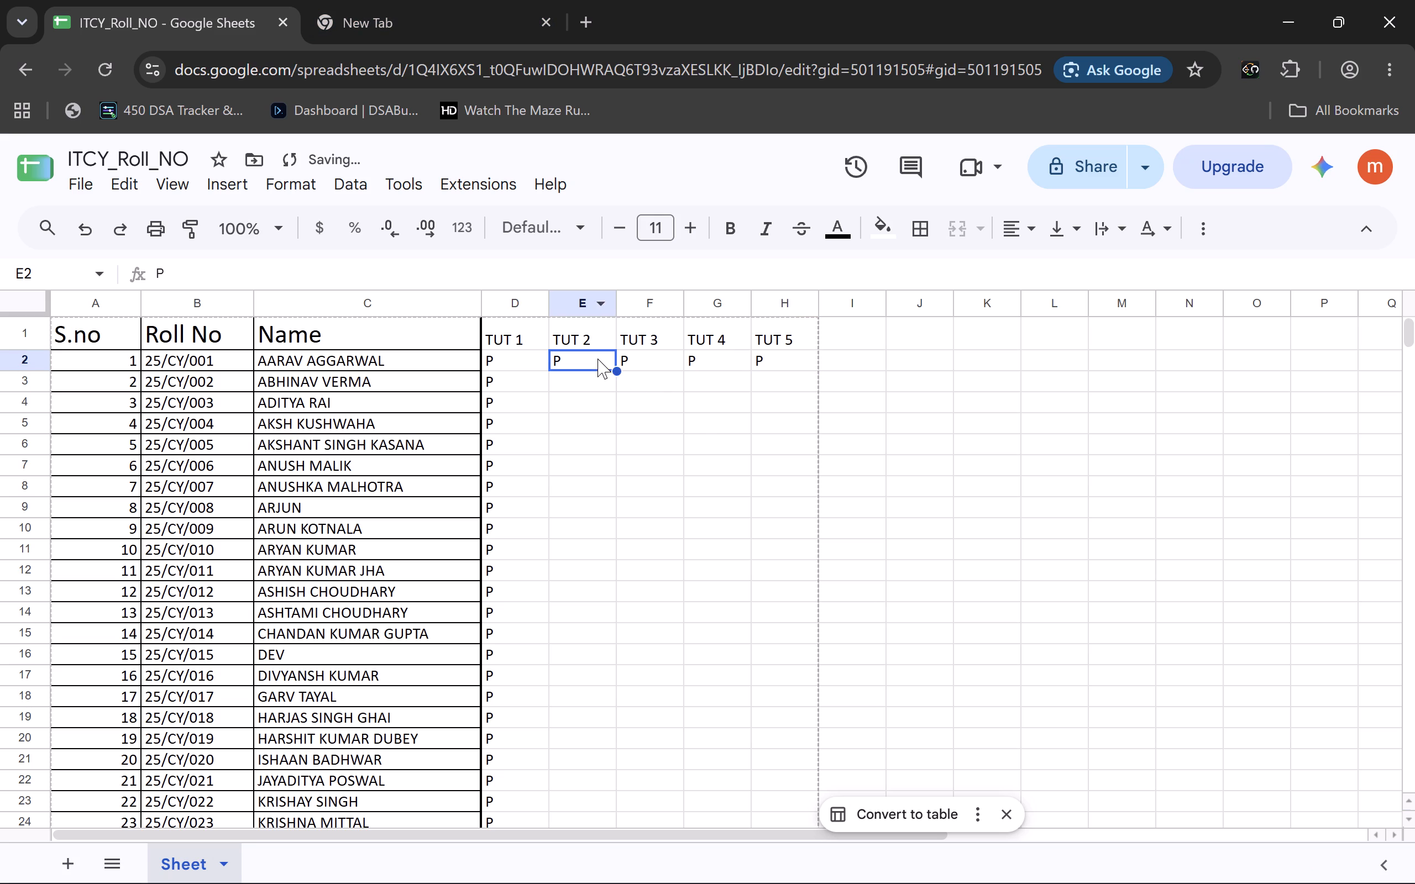
left_click_drag(619, 371, 659, 866)
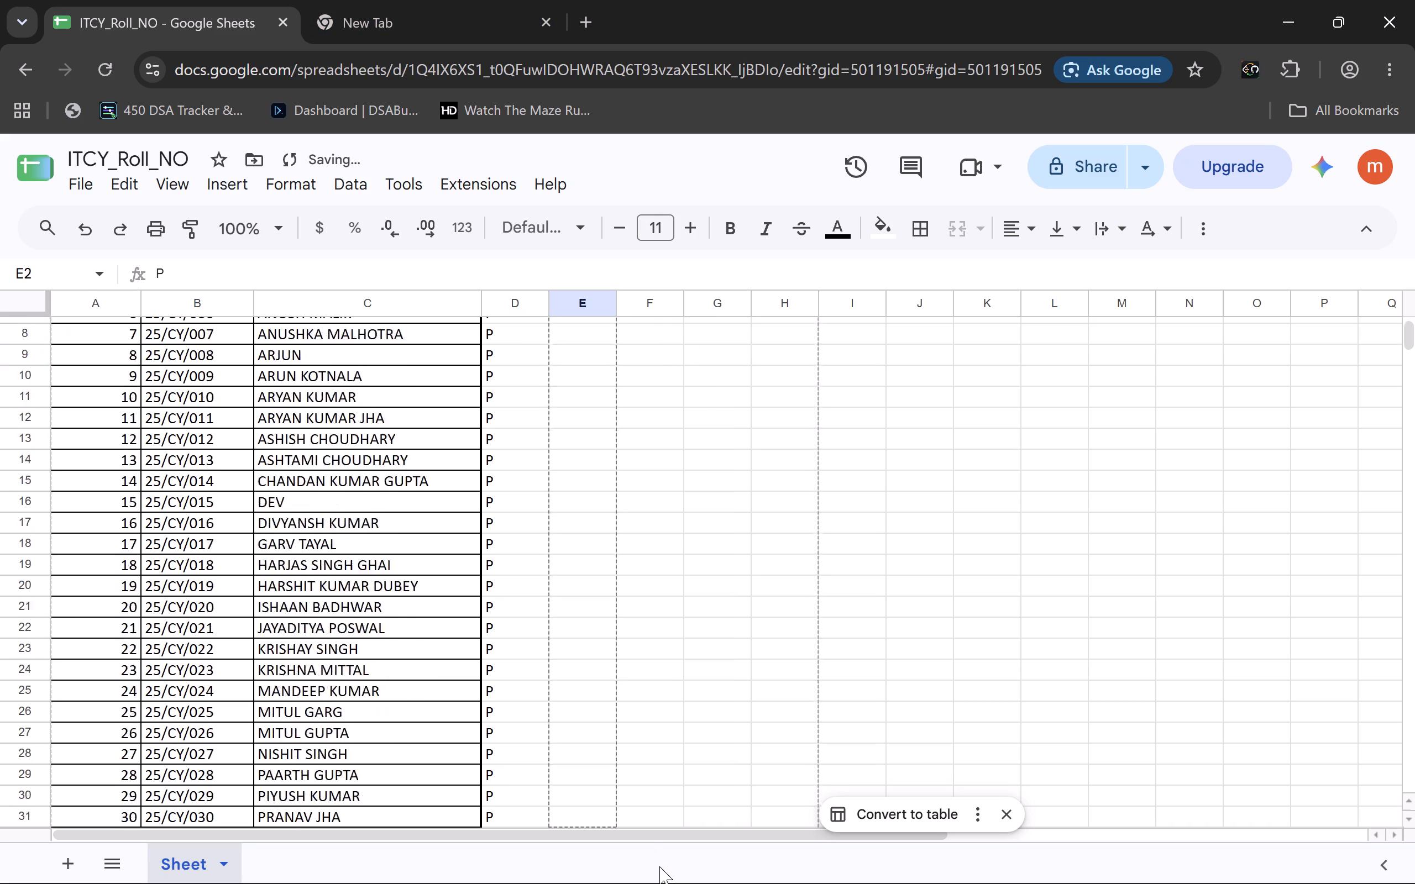
left_click_drag(659, 866, 596, 564)
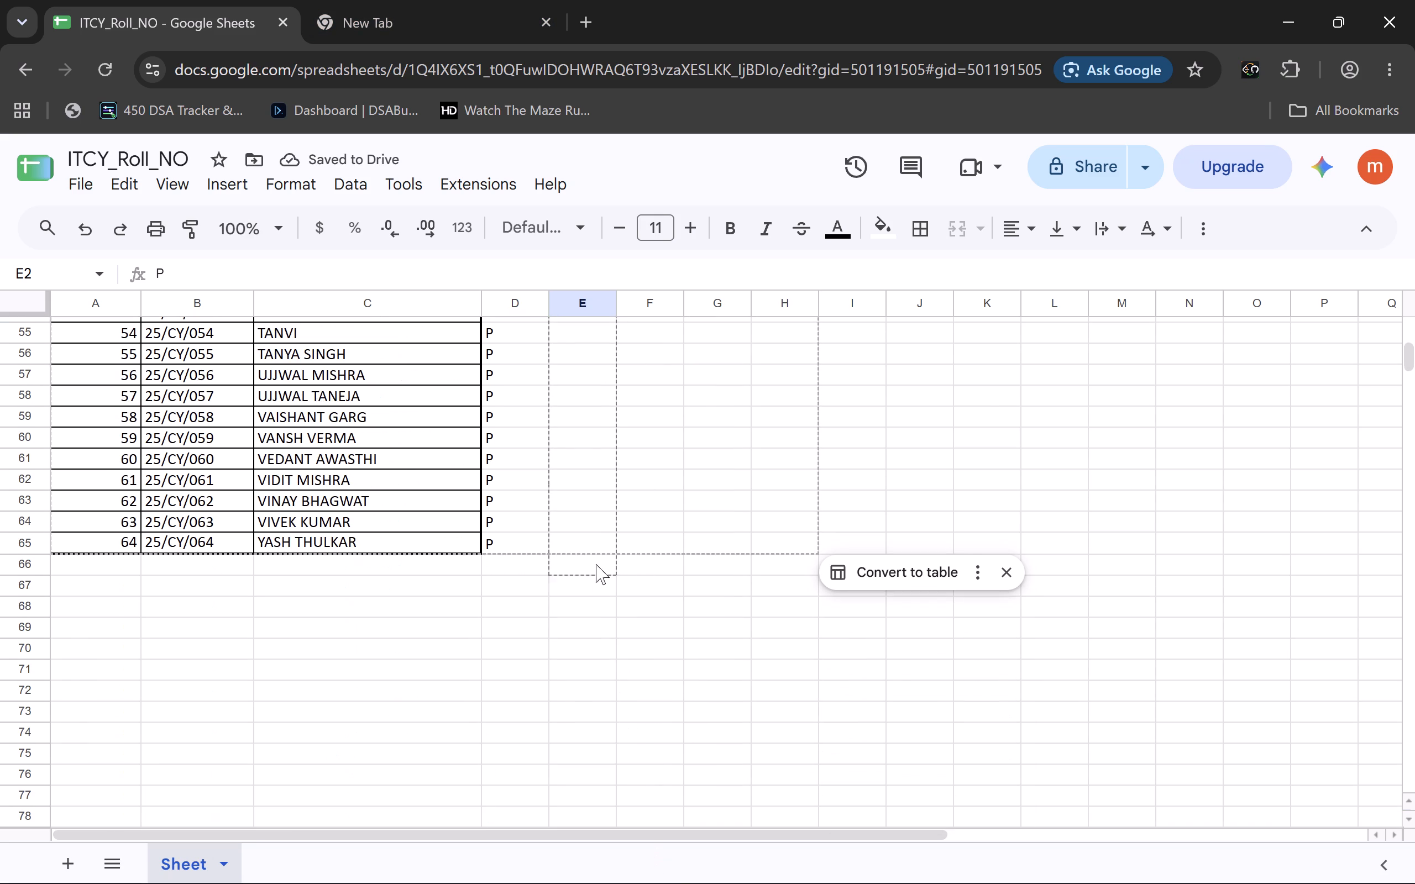
left_click_drag(596, 564, 605, 548)
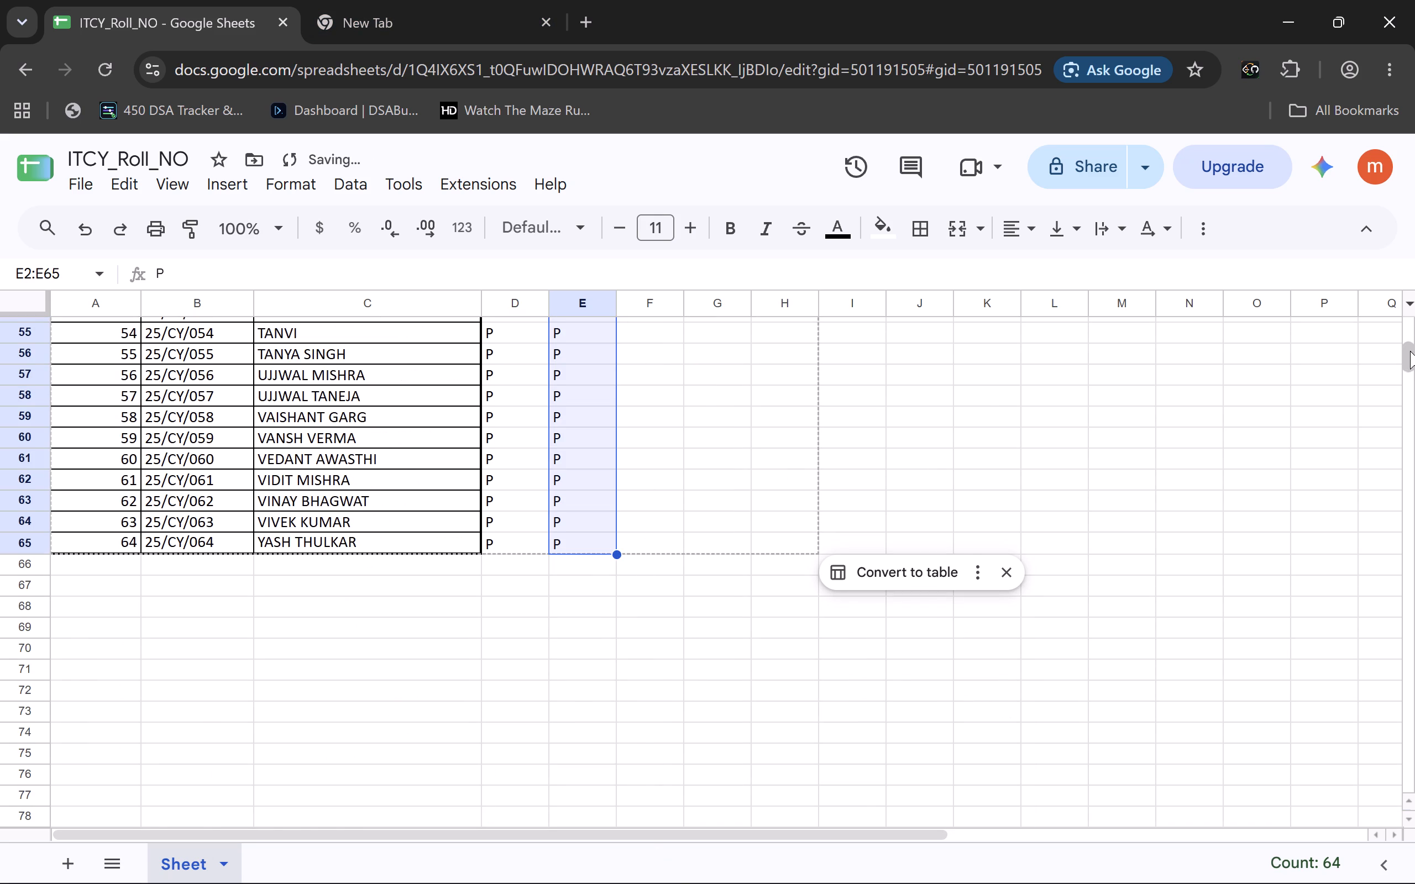
Fill the P from F2 down the TUT 3 column to the last student in F65.
left_click_drag(1411, 354, 1414, 266)
left_click(658, 368)
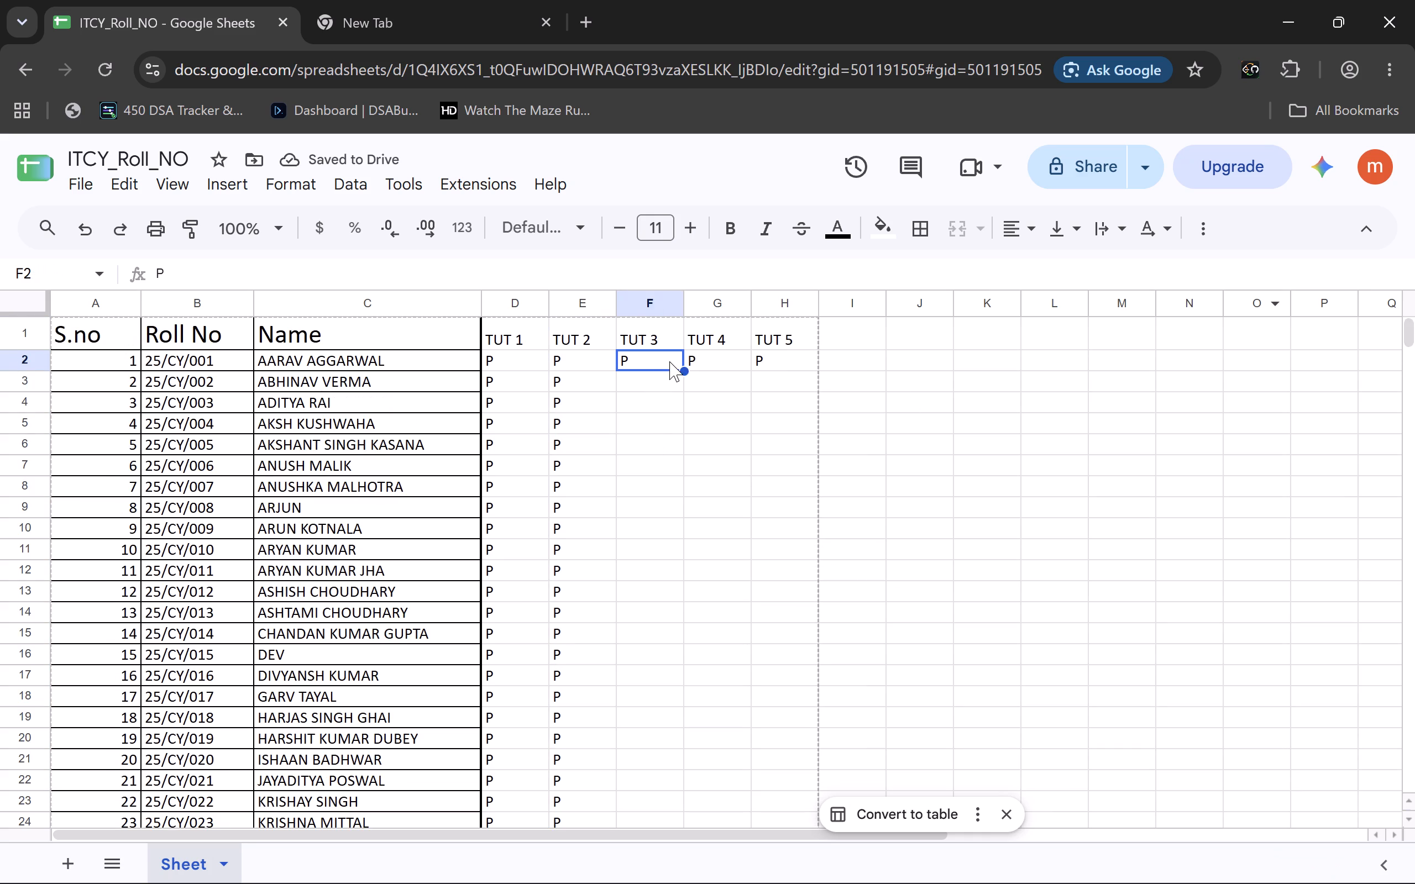
left_click_drag(683, 367, 723, 840)
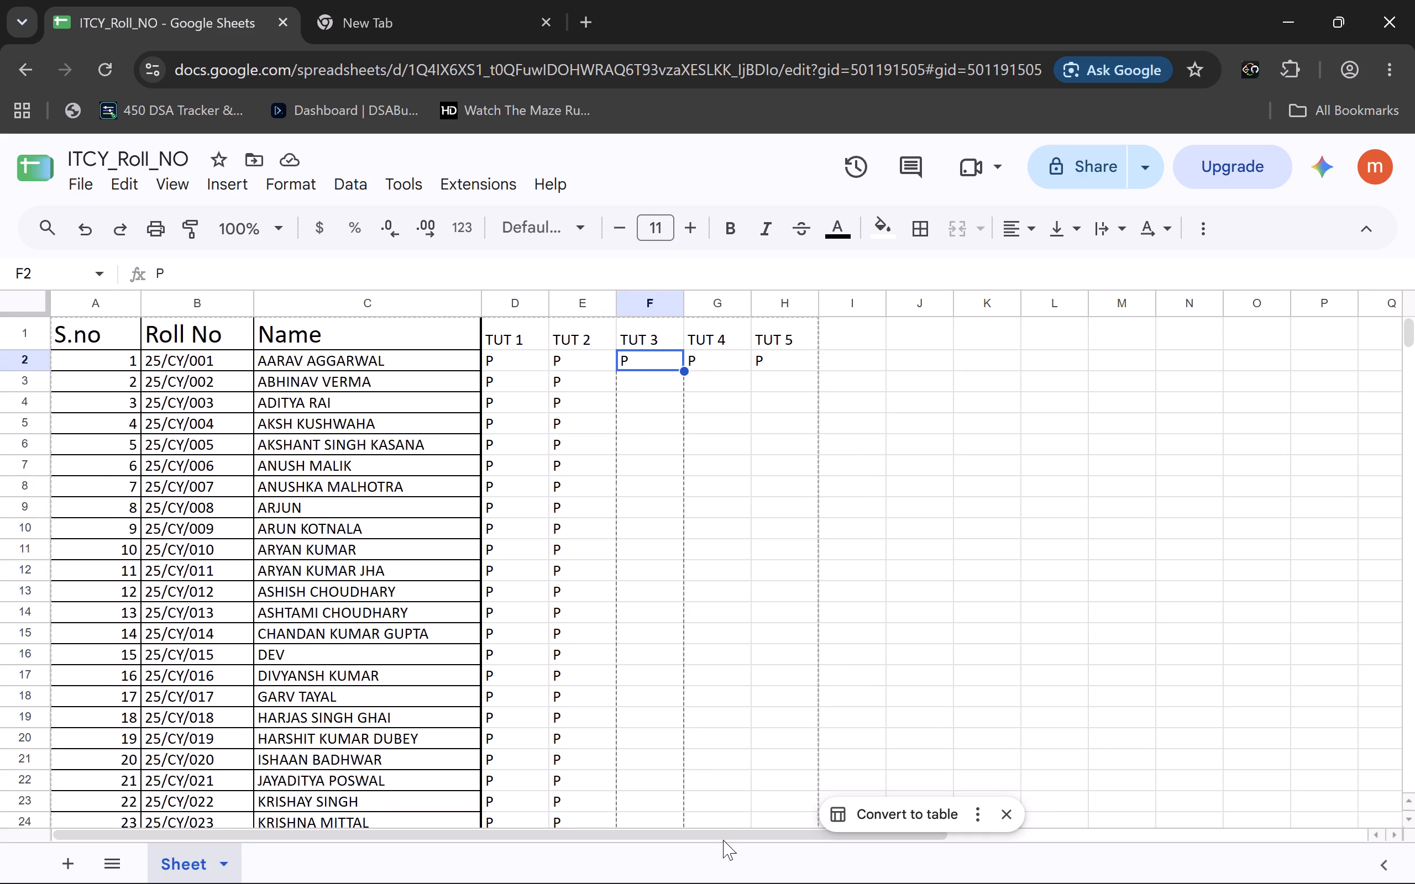
left_click_drag(723, 840, 703, 840)
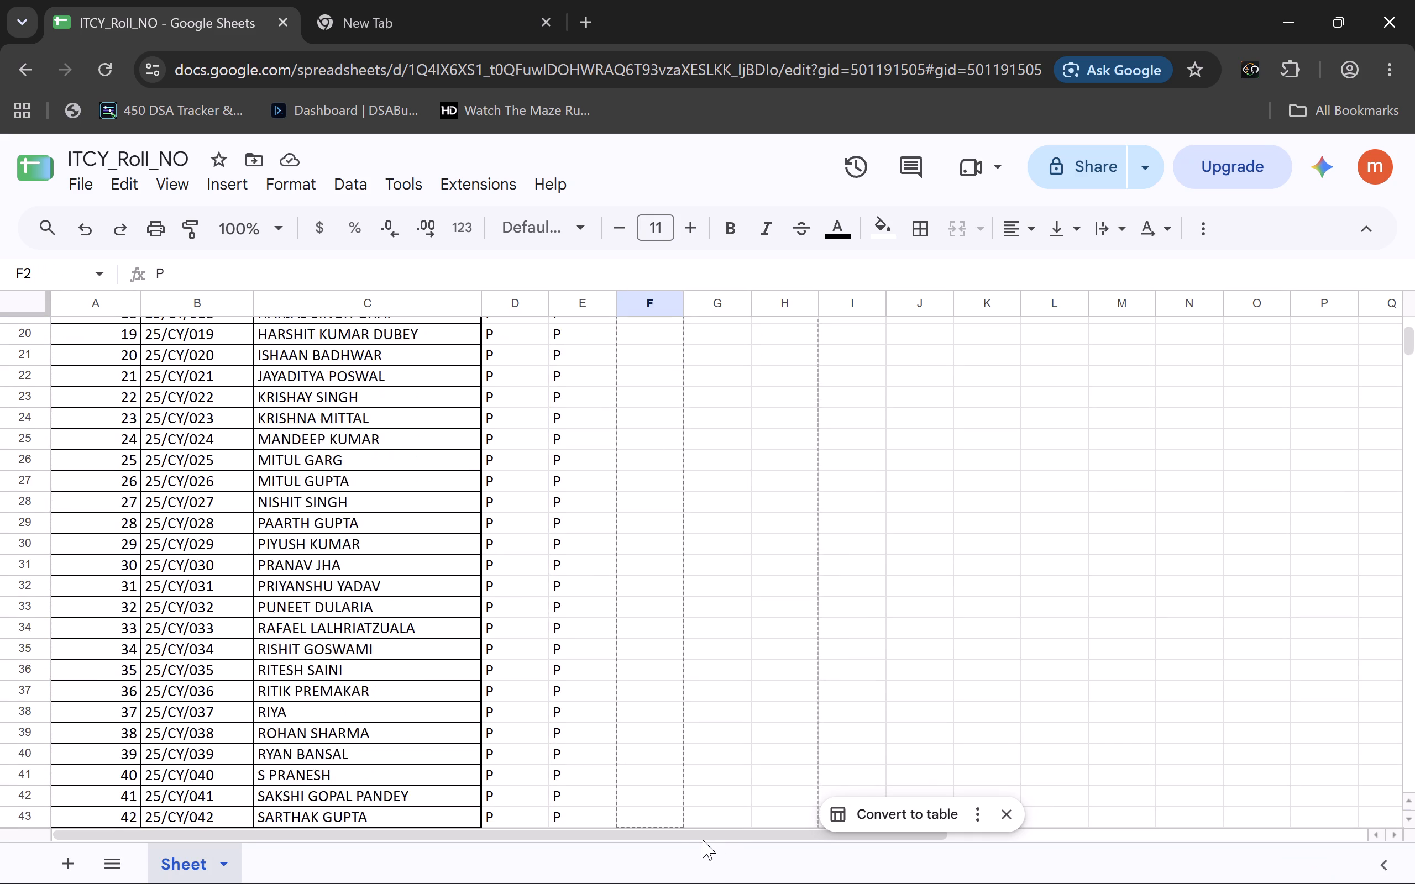
left_click_drag(703, 840, 667, 848)
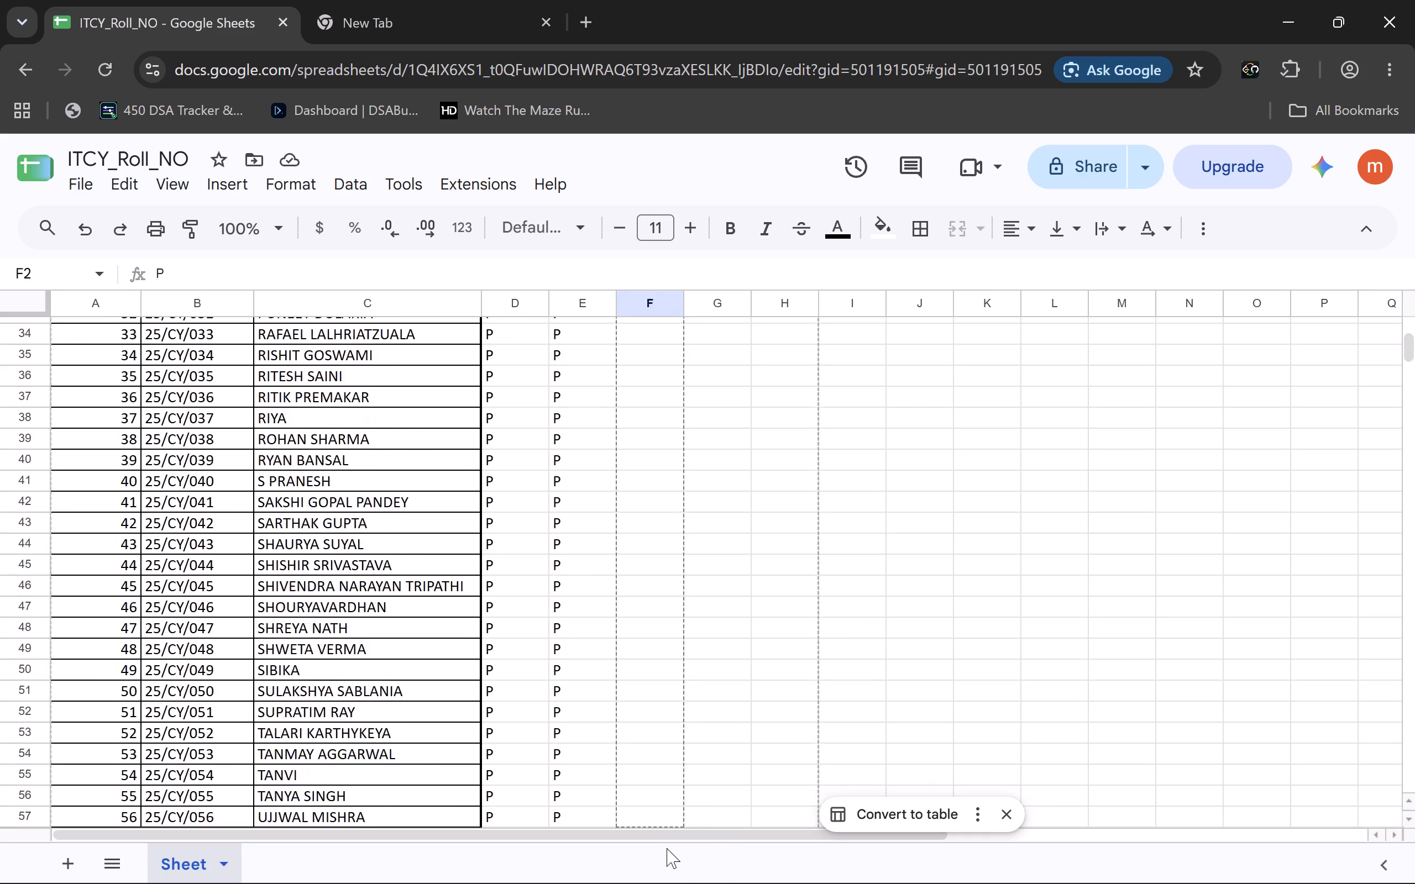
left_click_drag(667, 848, 649, 727)
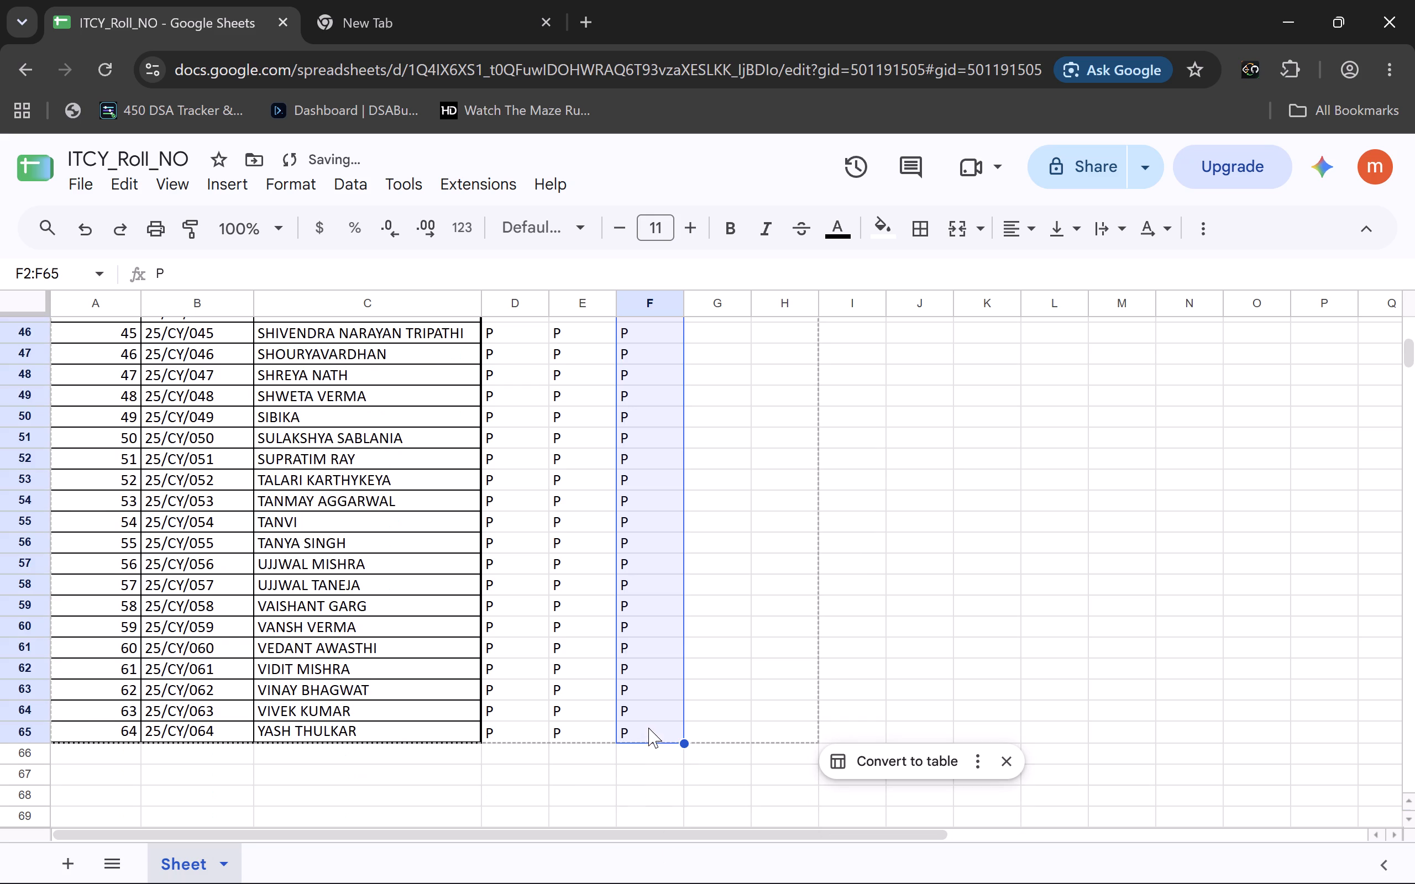
Fill the P from G2 down the TUT 4 column to the last student in G65.
left_click_drag(1414, 347, 1414, 236)
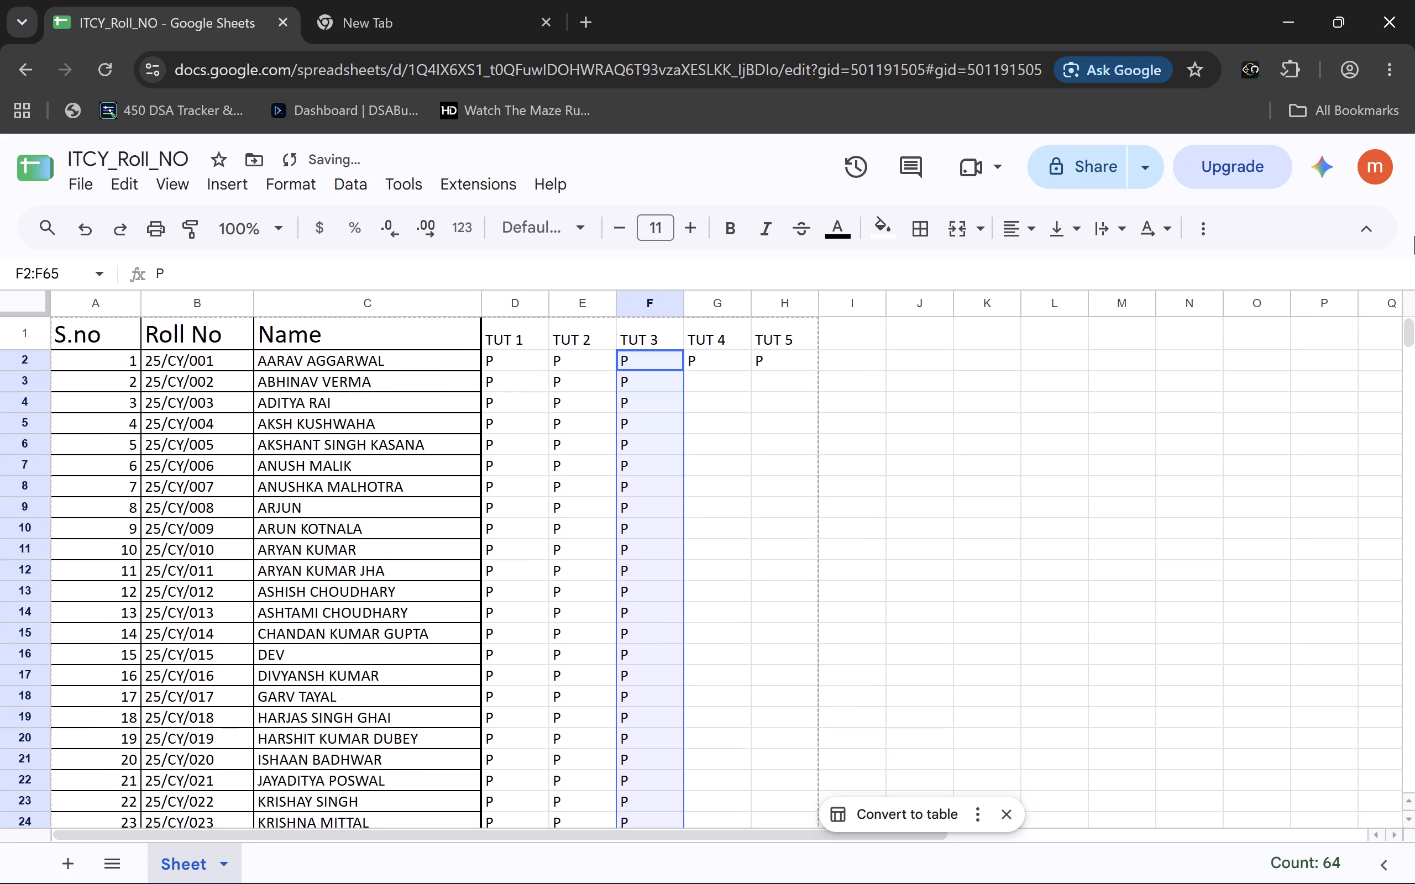
left_click(701, 350)
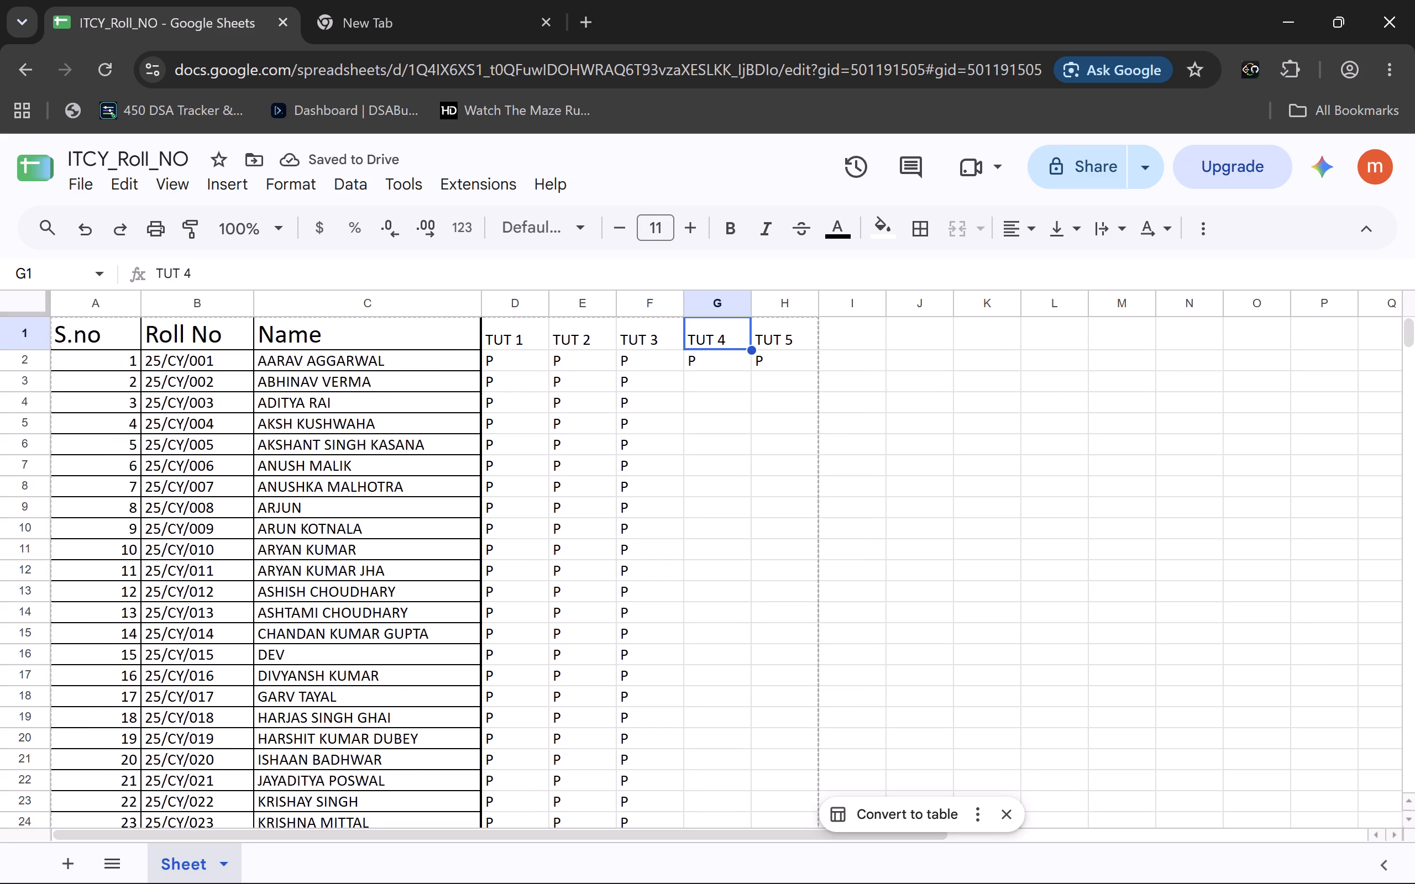
left_click(711, 357)
left_click_drag(750, 371, 783, 640)
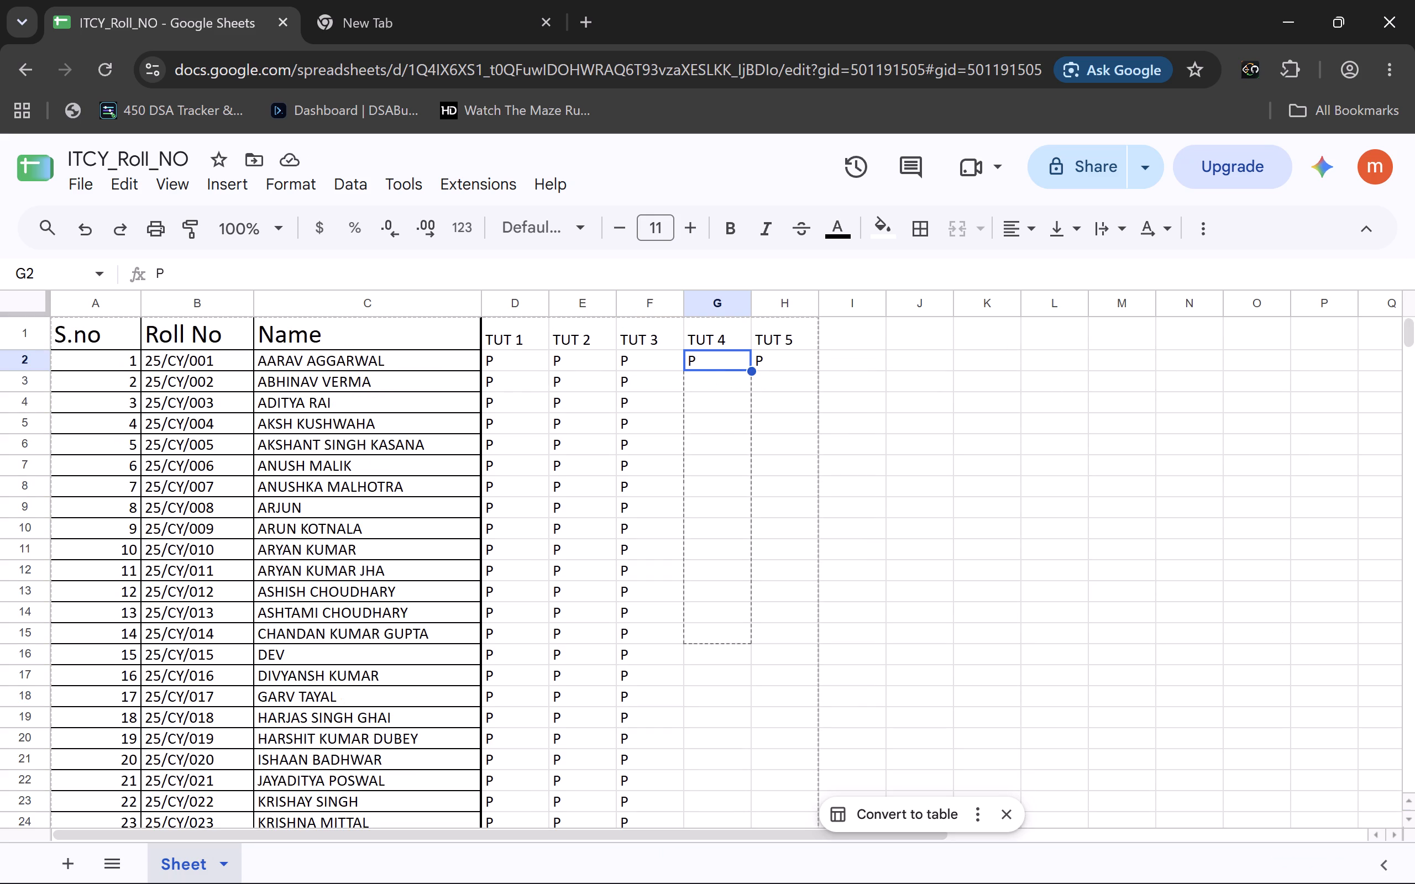
left_click_drag(783, 640, 767, 866)
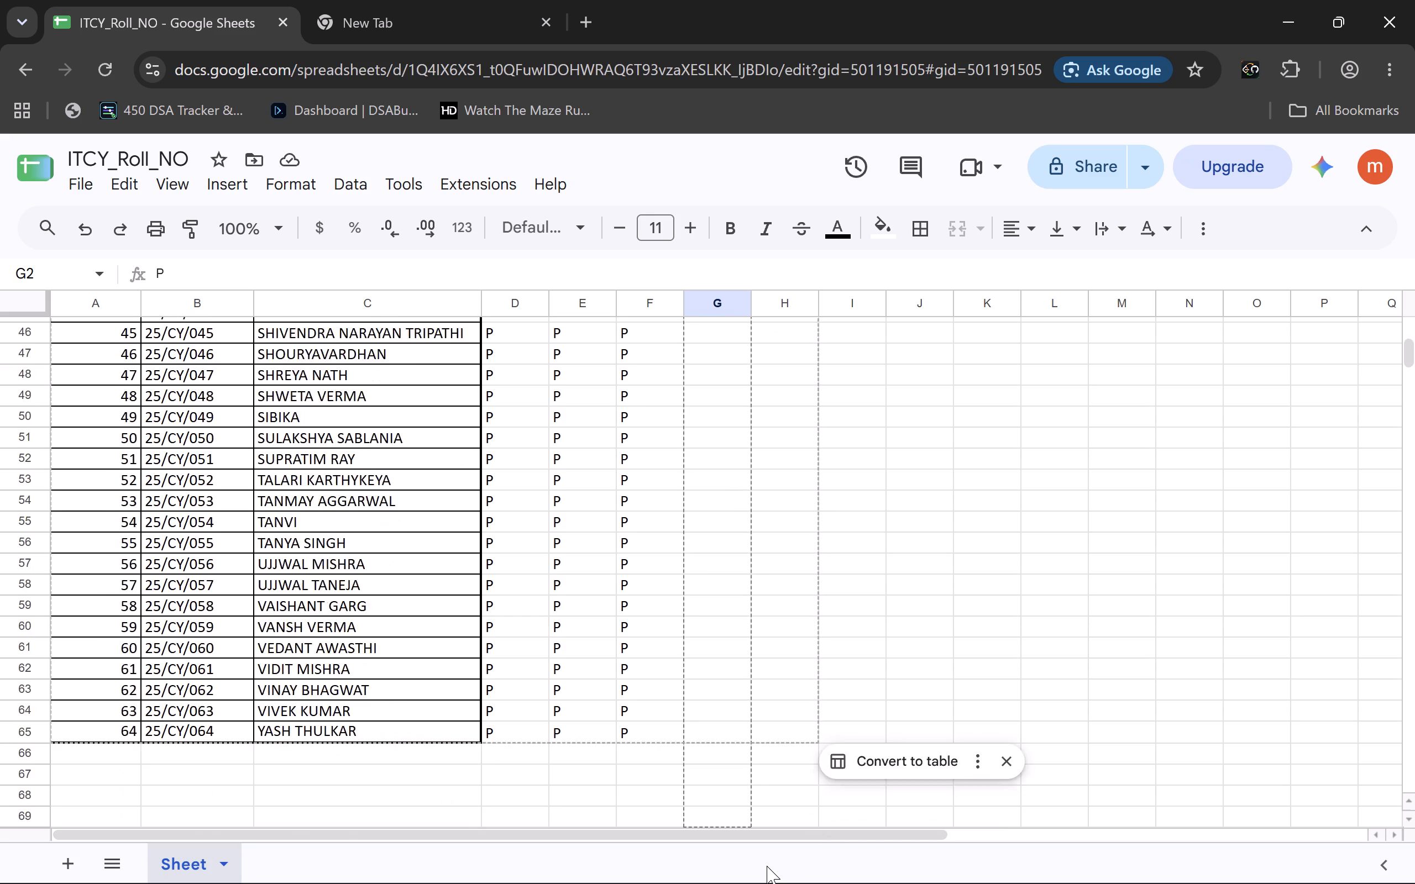
left_click_drag(767, 866, 725, 556)
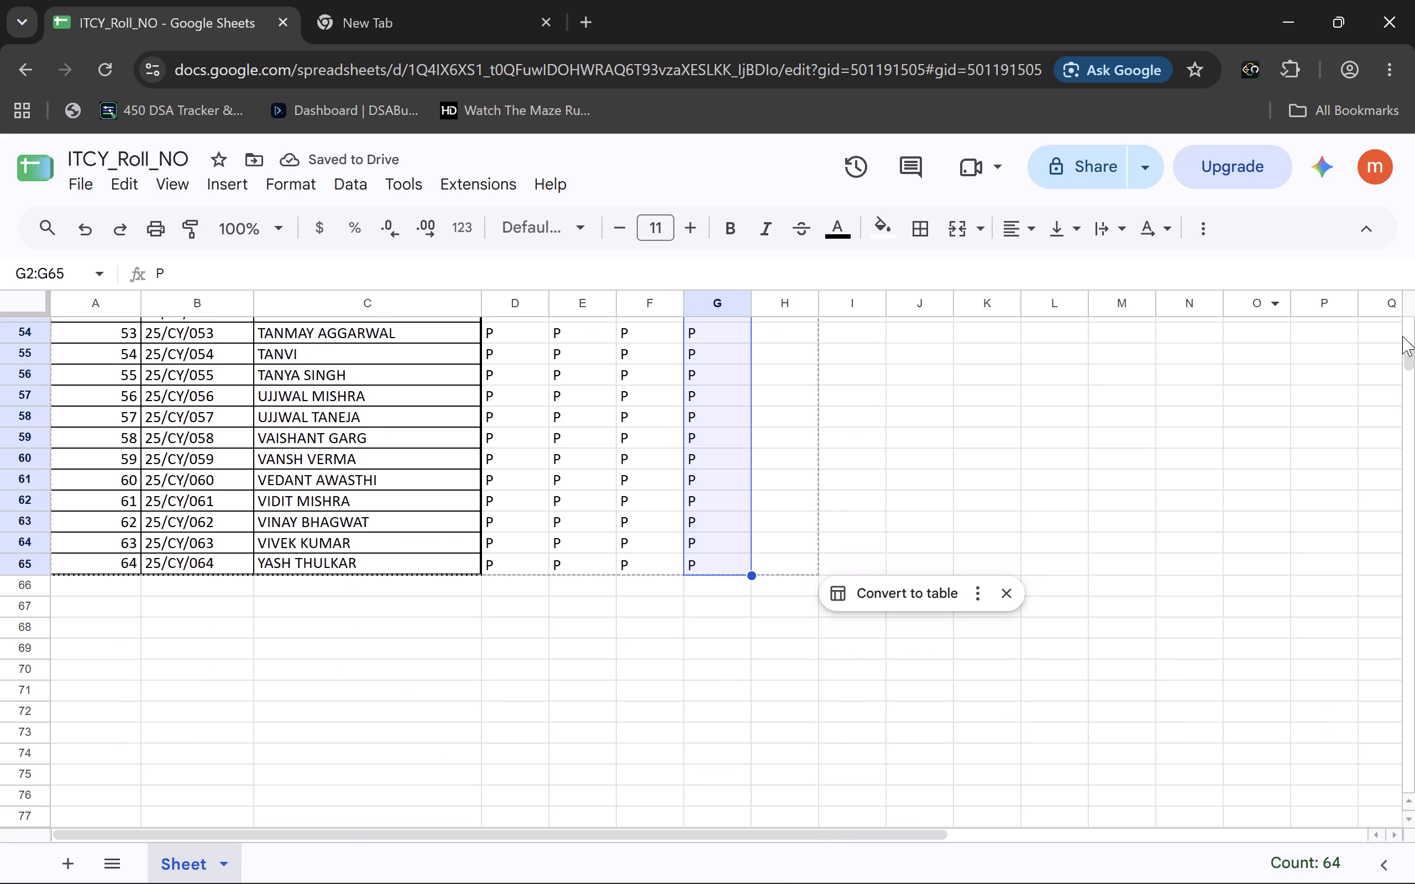
Fill the P from H2 down the TUT 5 column to the last student in H65.
left_click_drag(1409, 352, 1414, 230)
double_click(775, 356)
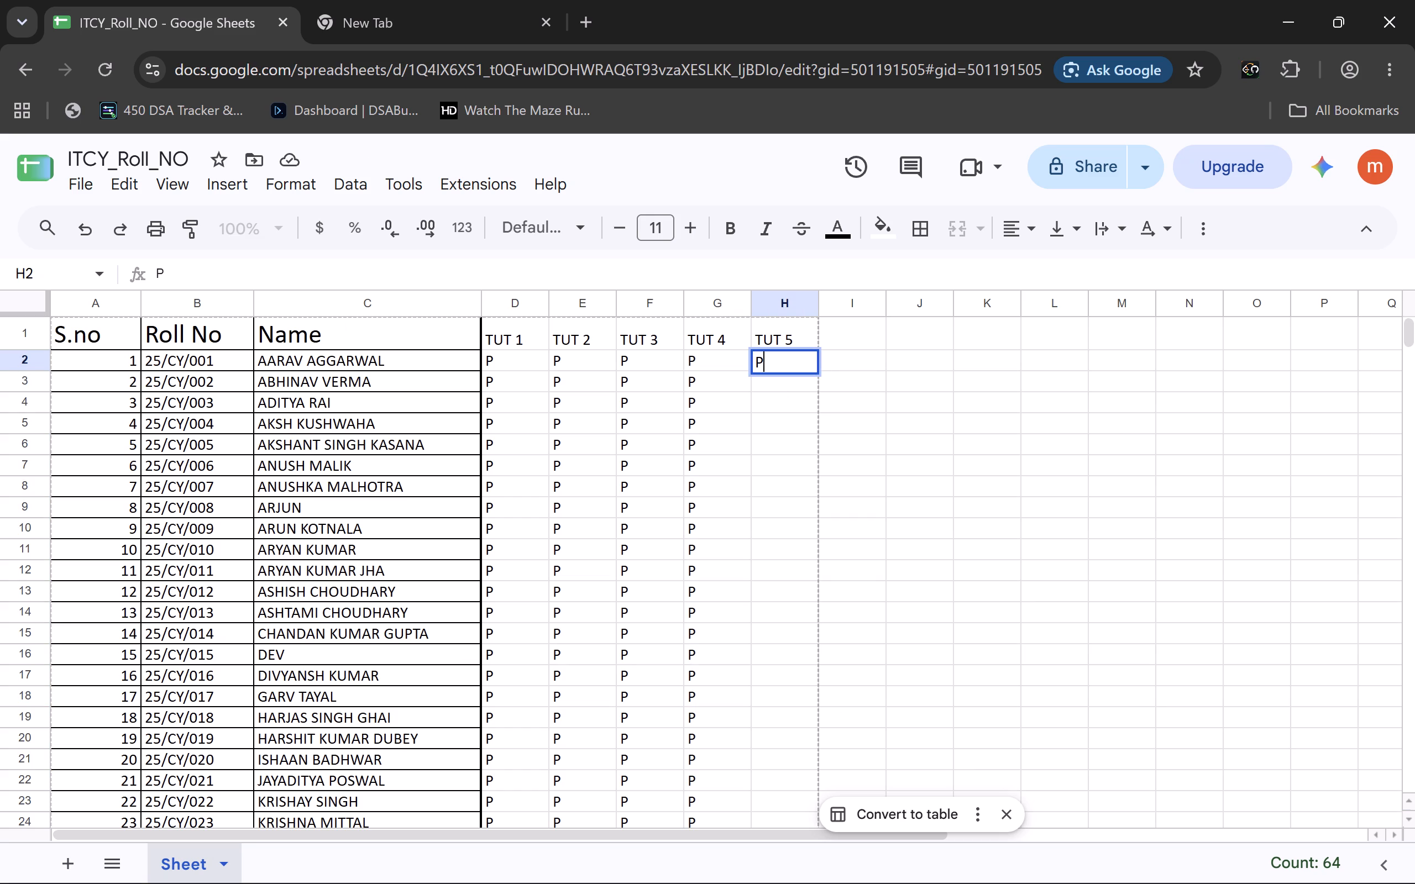
left_click(834, 384)
left_click(806, 367)
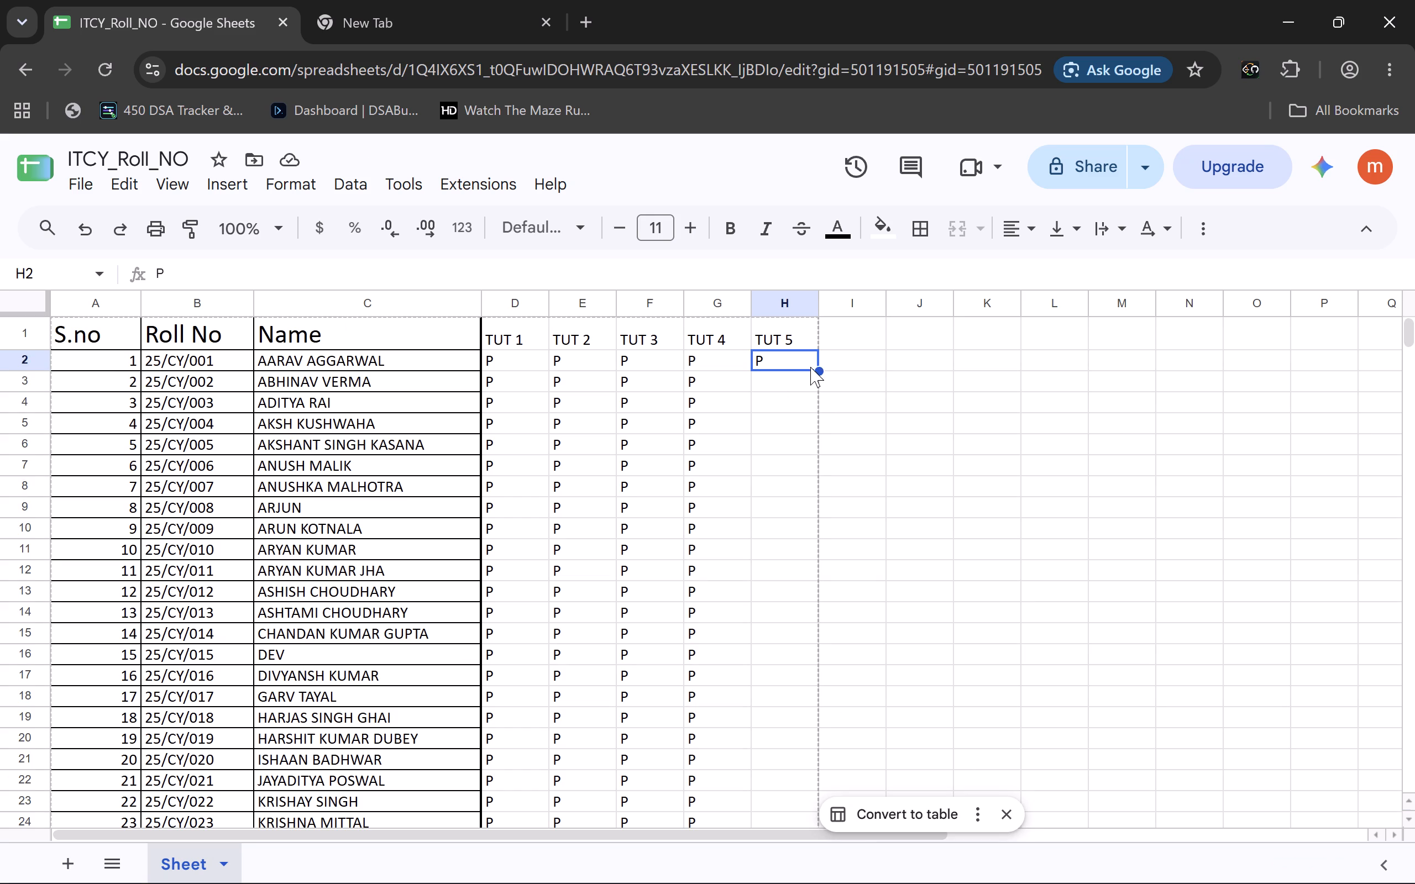
left_click_drag(816, 367, 831, 848)
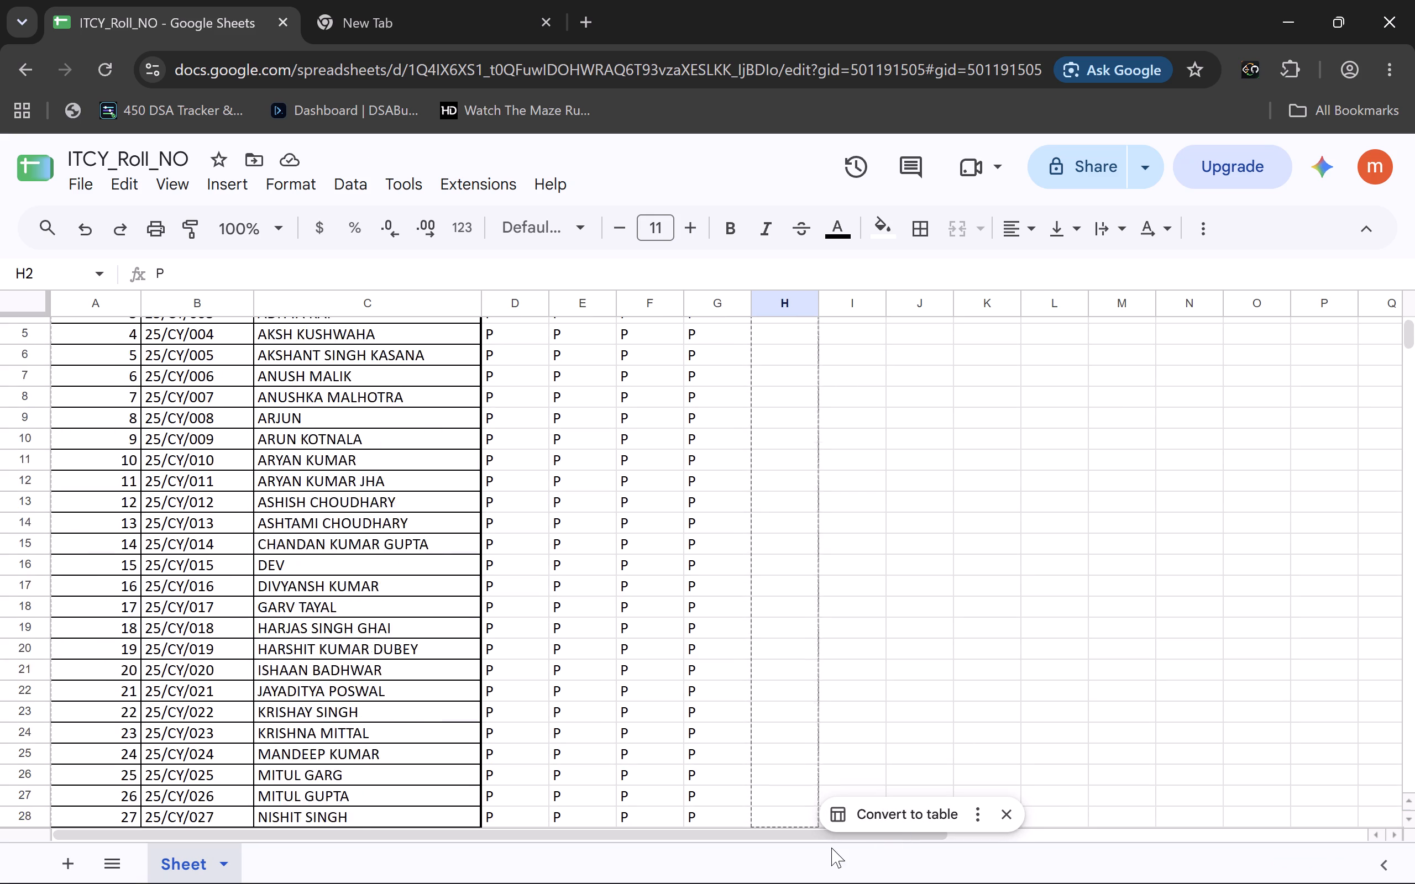
left_click_drag(831, 848, 809, 850)
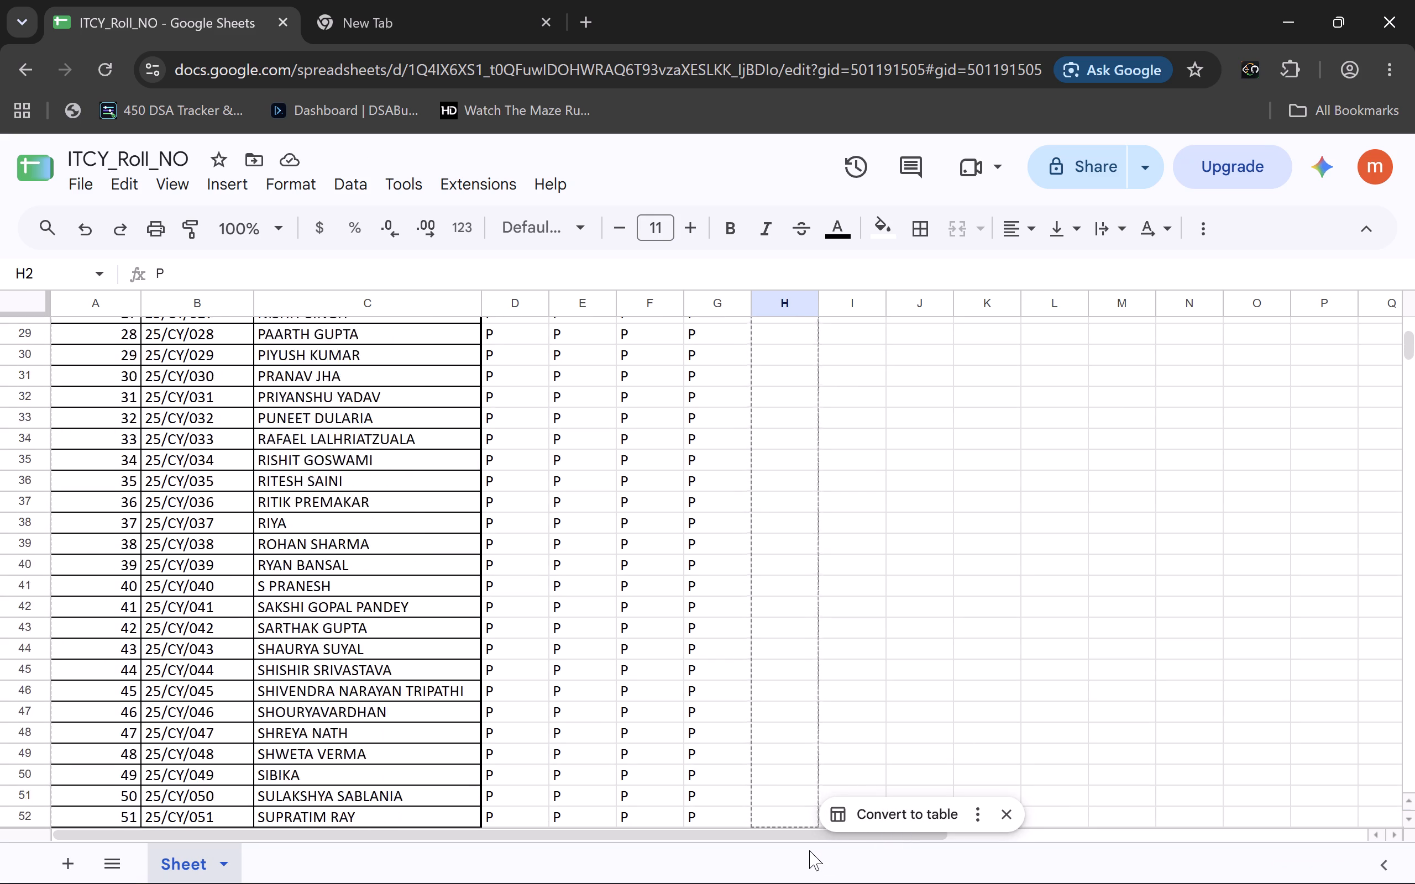
left_click_drag(809, 850, 775, 713)
left_click(1257, 579)
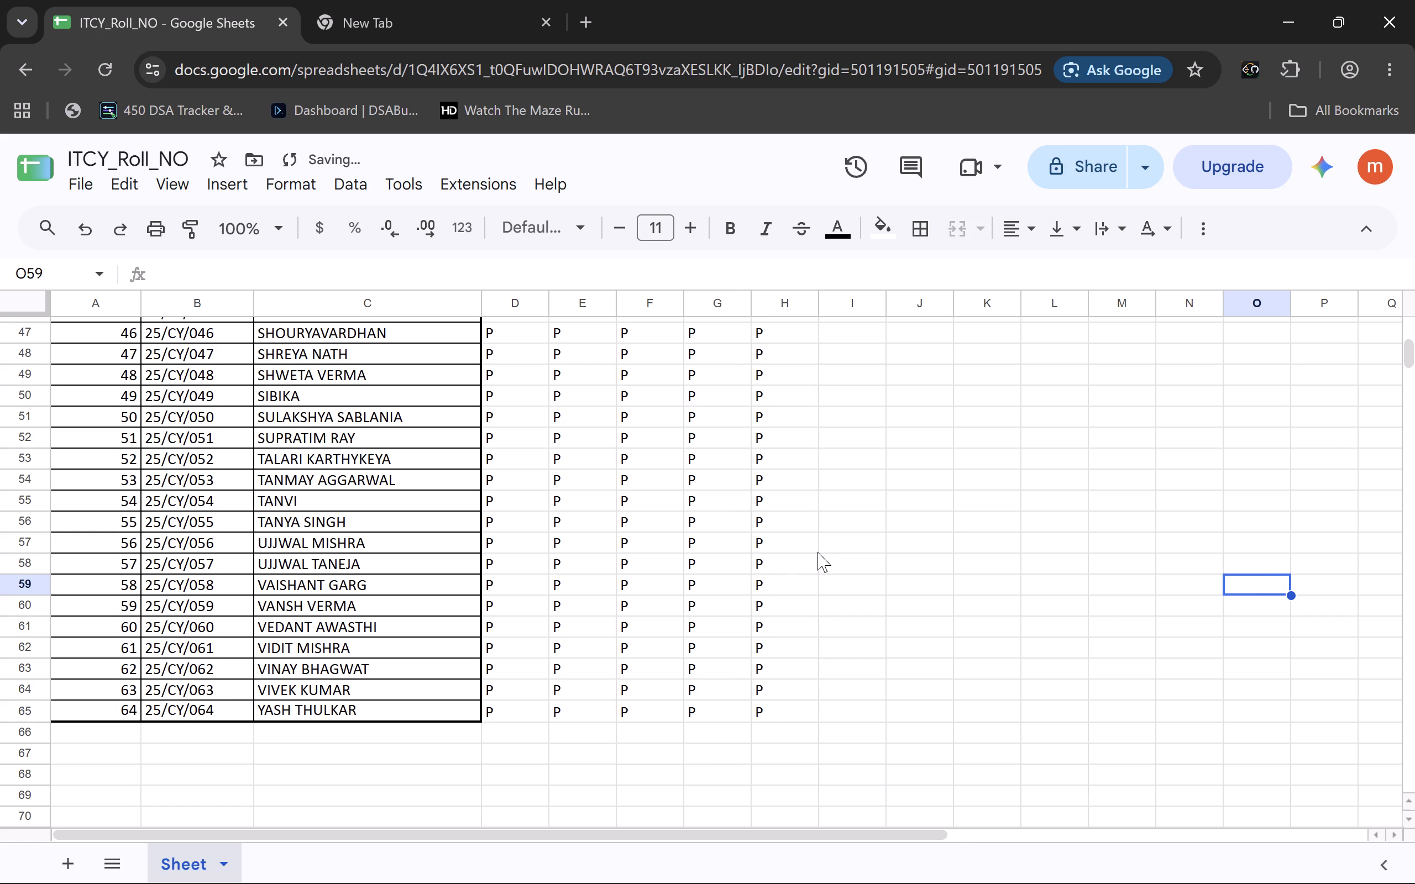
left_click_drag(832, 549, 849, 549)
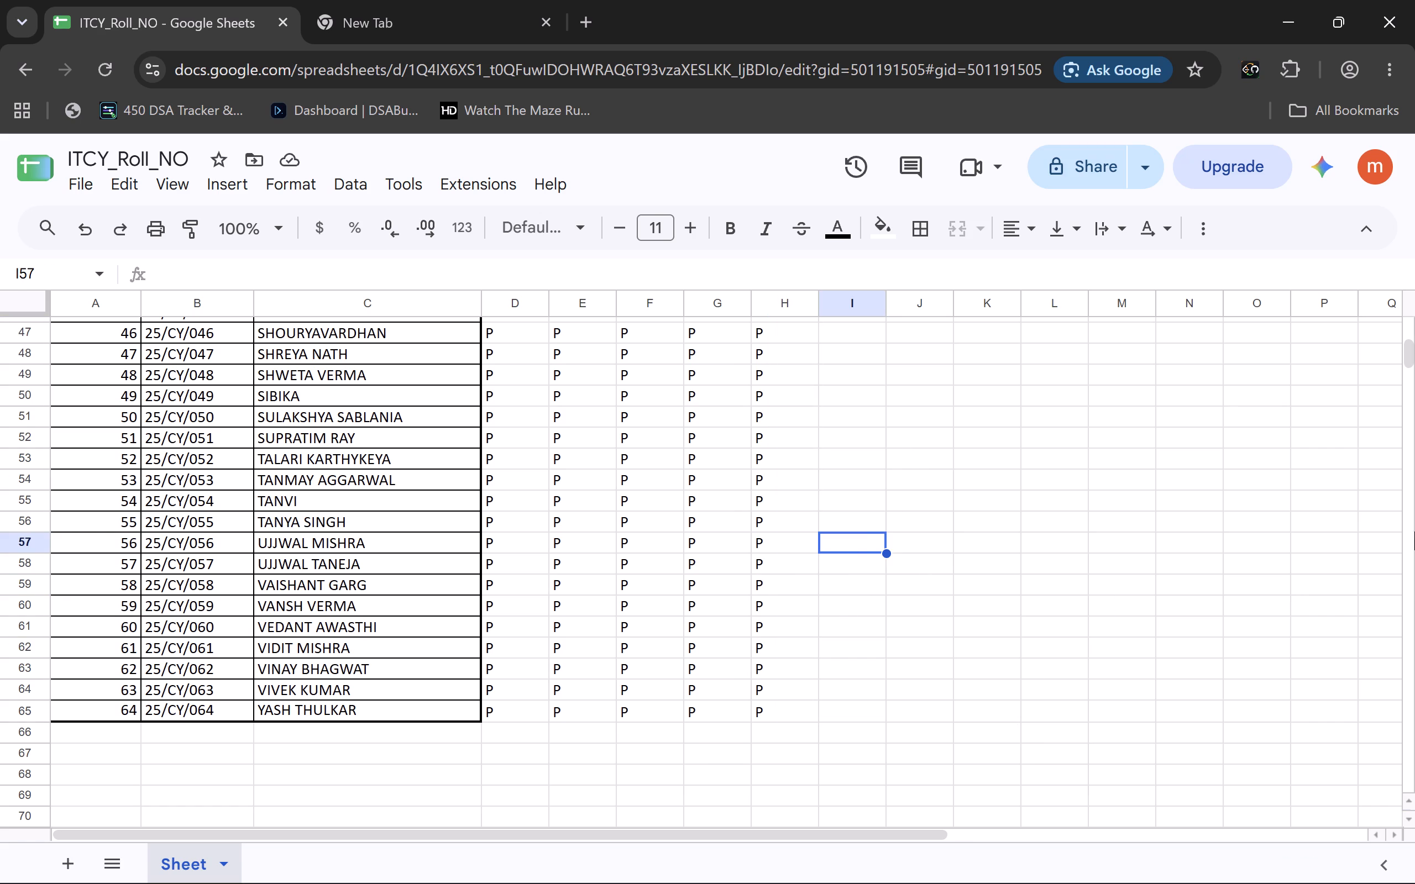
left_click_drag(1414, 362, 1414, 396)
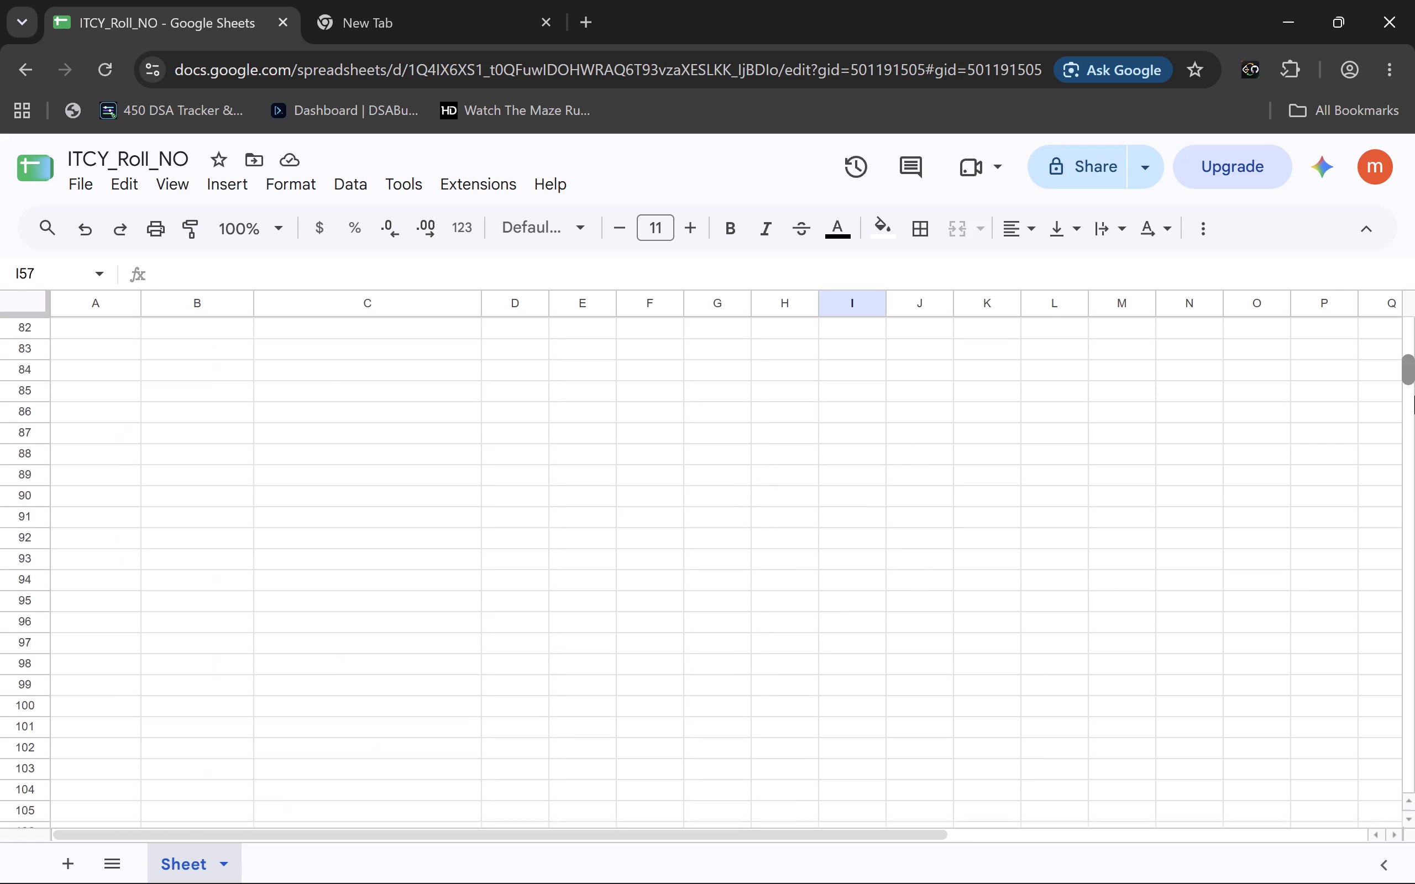
Convert the student list, including the TUT 1 to TUT 5 columns, into a table and dismiss the column type tip.
left_click_drag(1414, 396, 1414, 211)
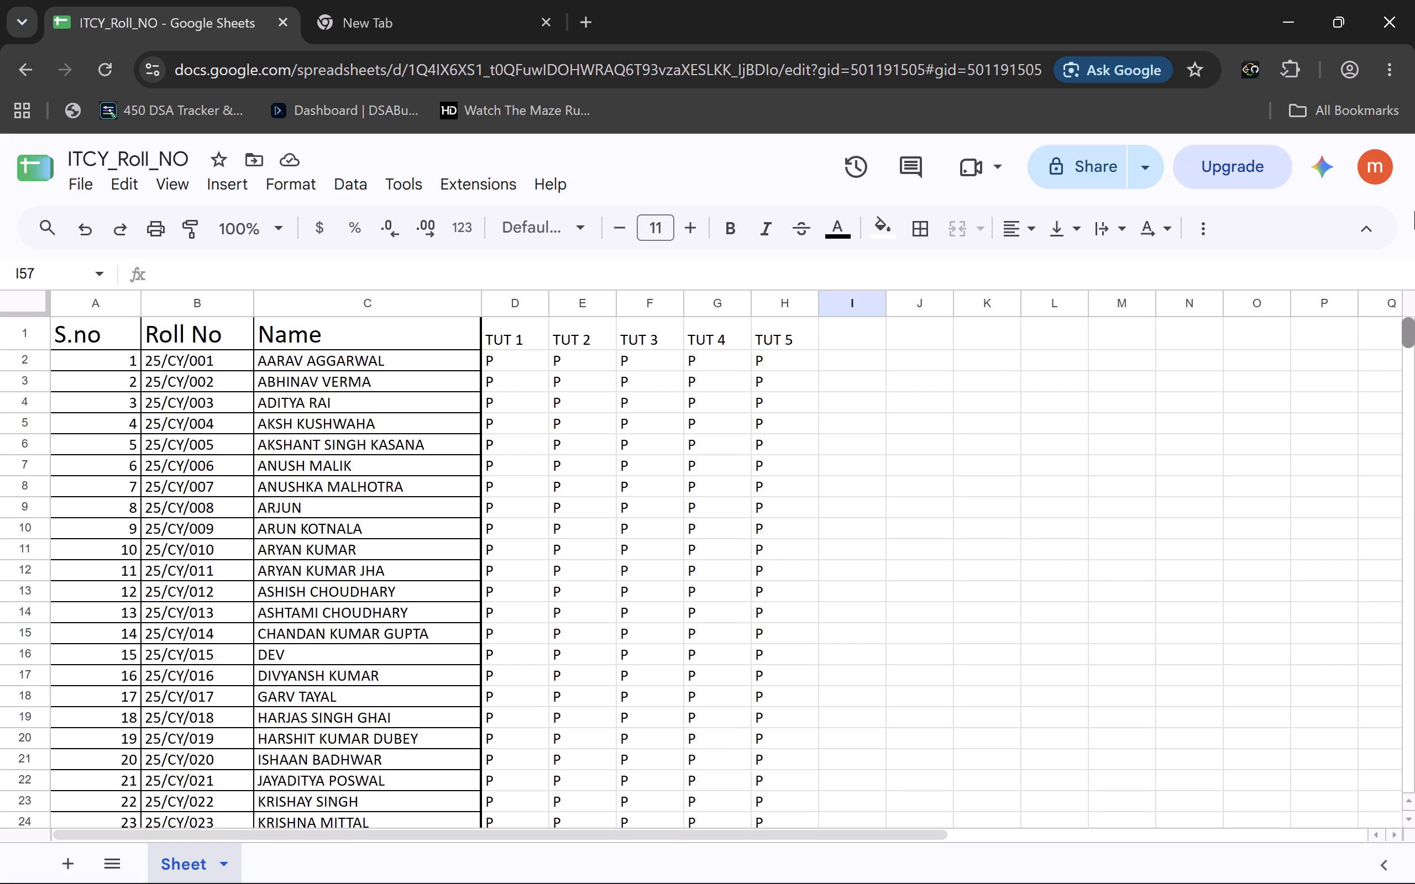
left_click_drag(1414, 211, 1414, 229)
left_click_drag(1414, 229, 1414, 246)
left_click_drag(470, 351, 476, 351)
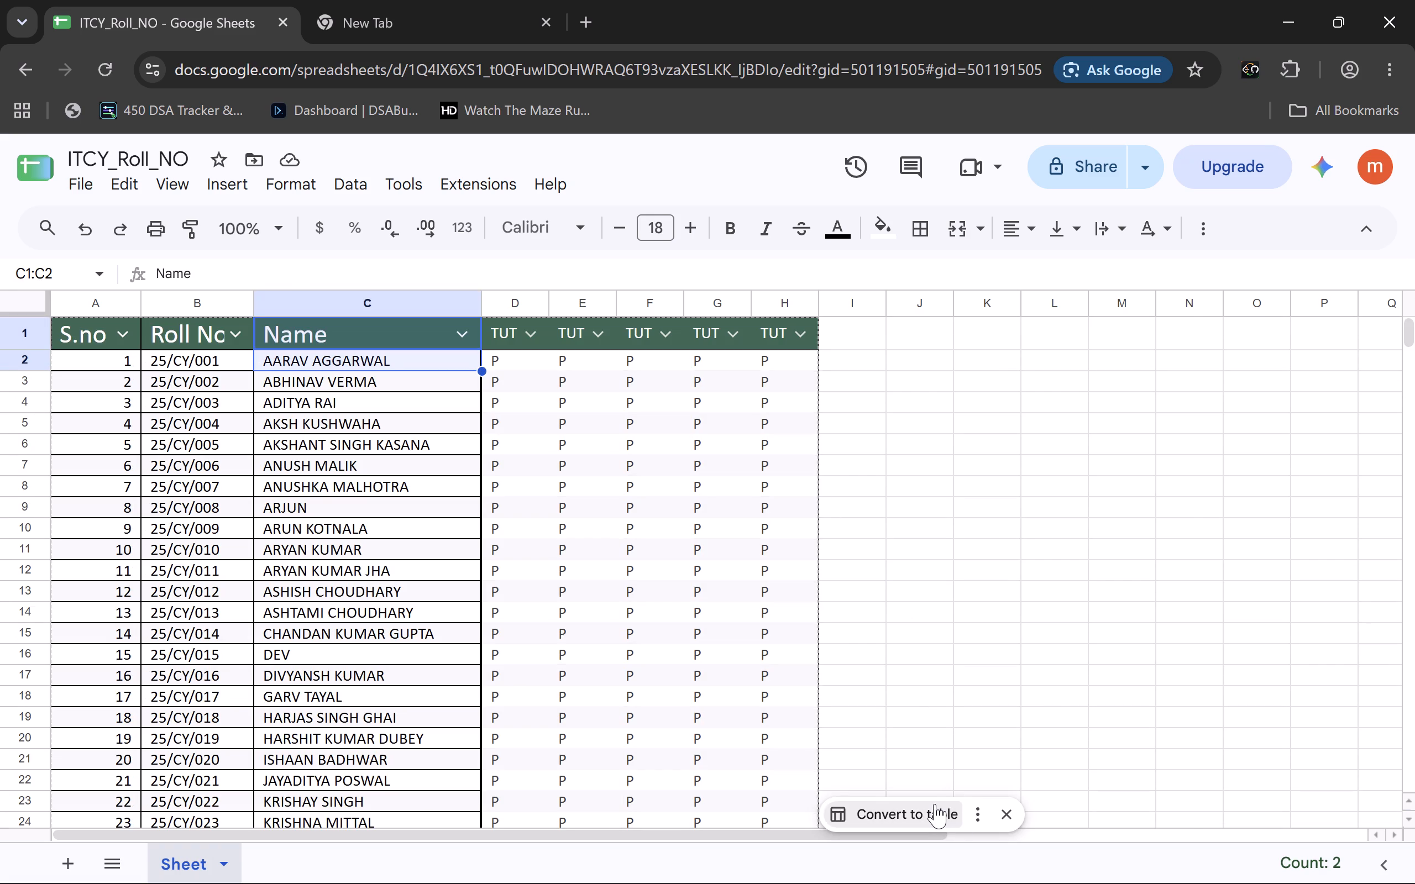
left_click(935, 804)
left_click(1164, 512)
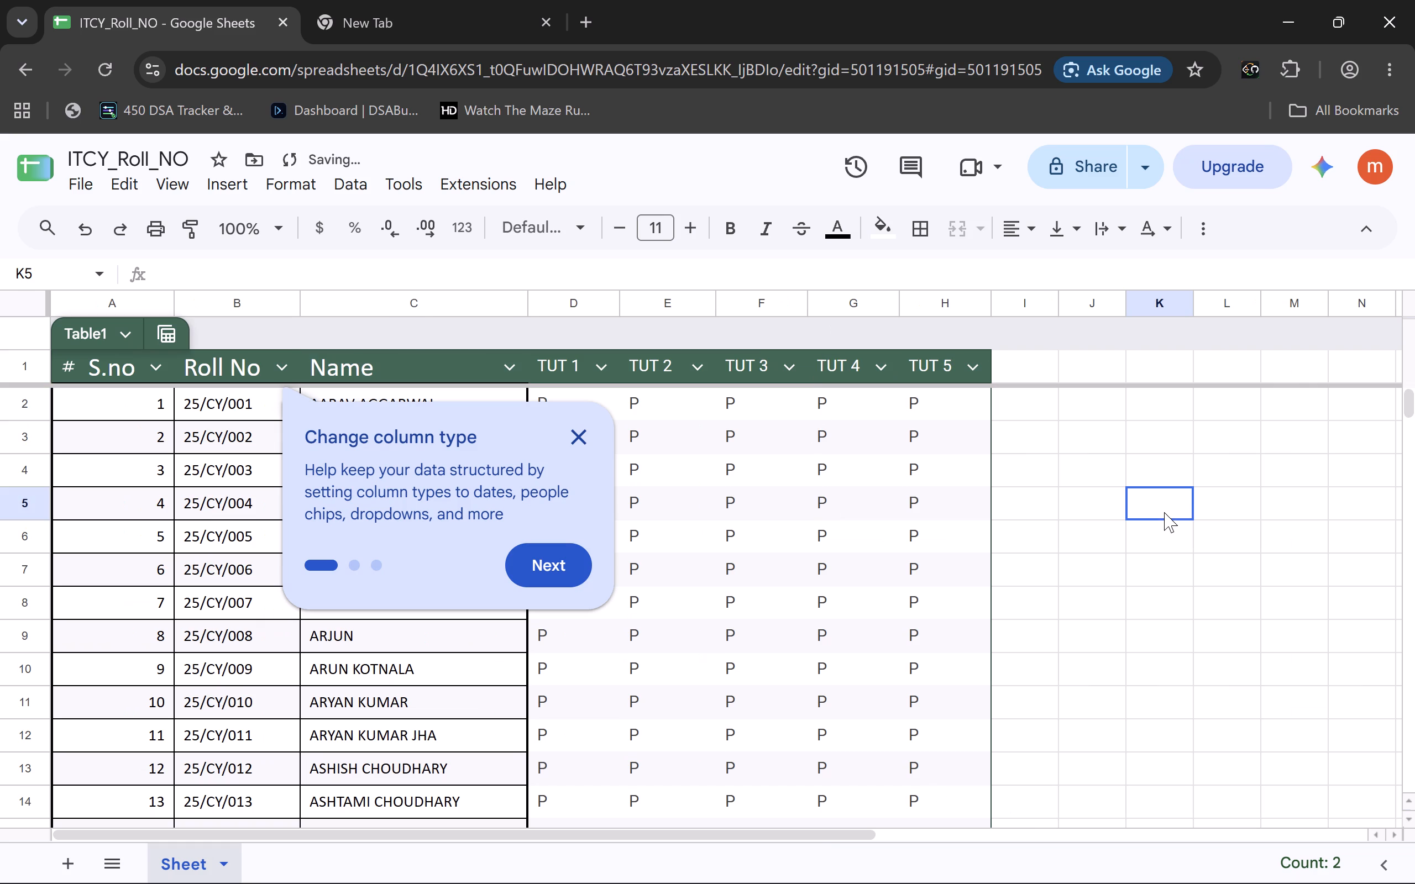
left_click(597, 451)
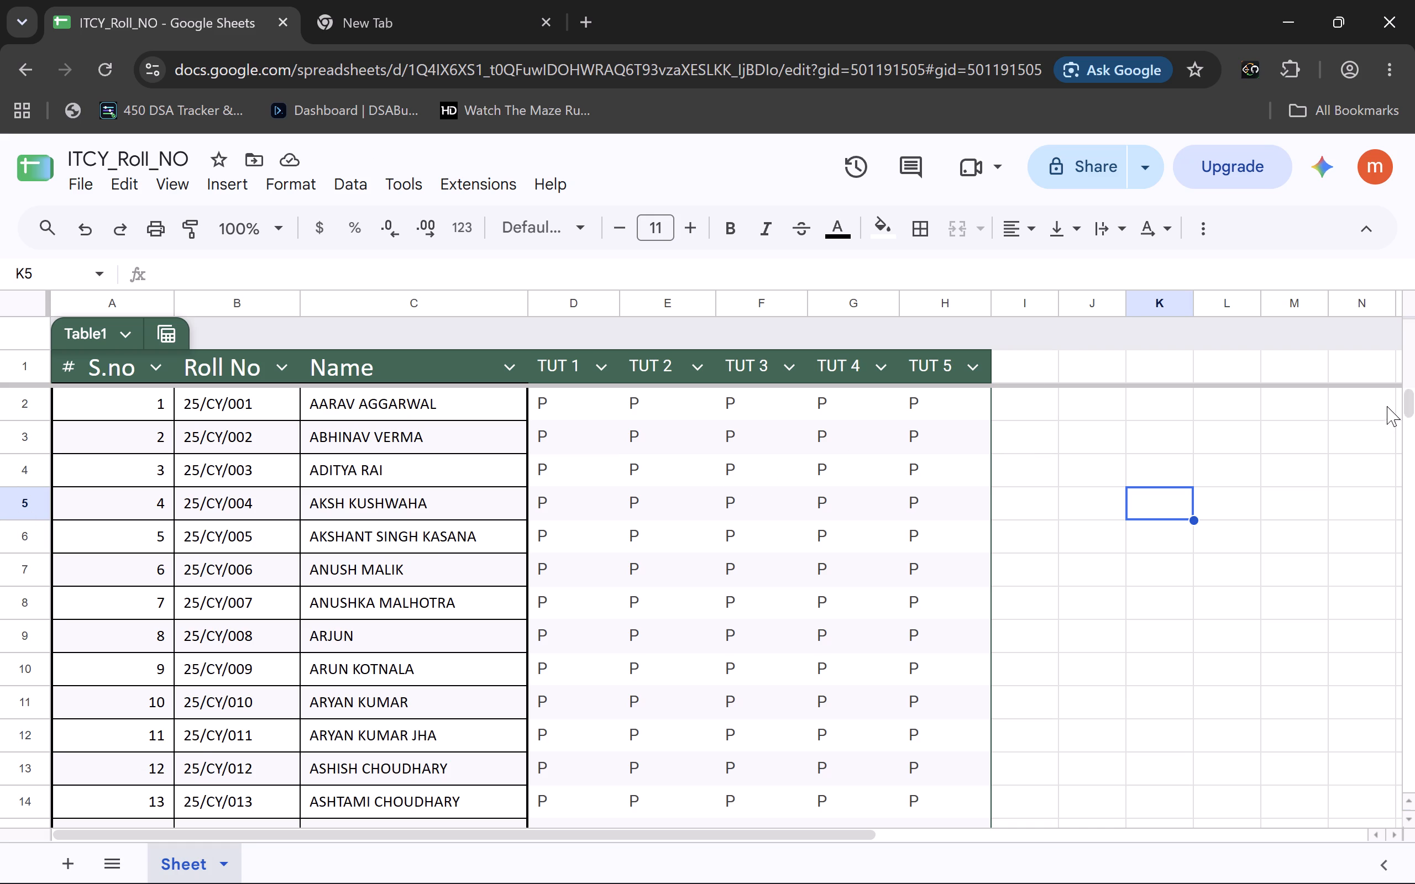
Look through the converted table to check the student rows and their marks in the TUT 1 to TUT 5 columns.
left_click_drag(1406, 400, 1411, 365)
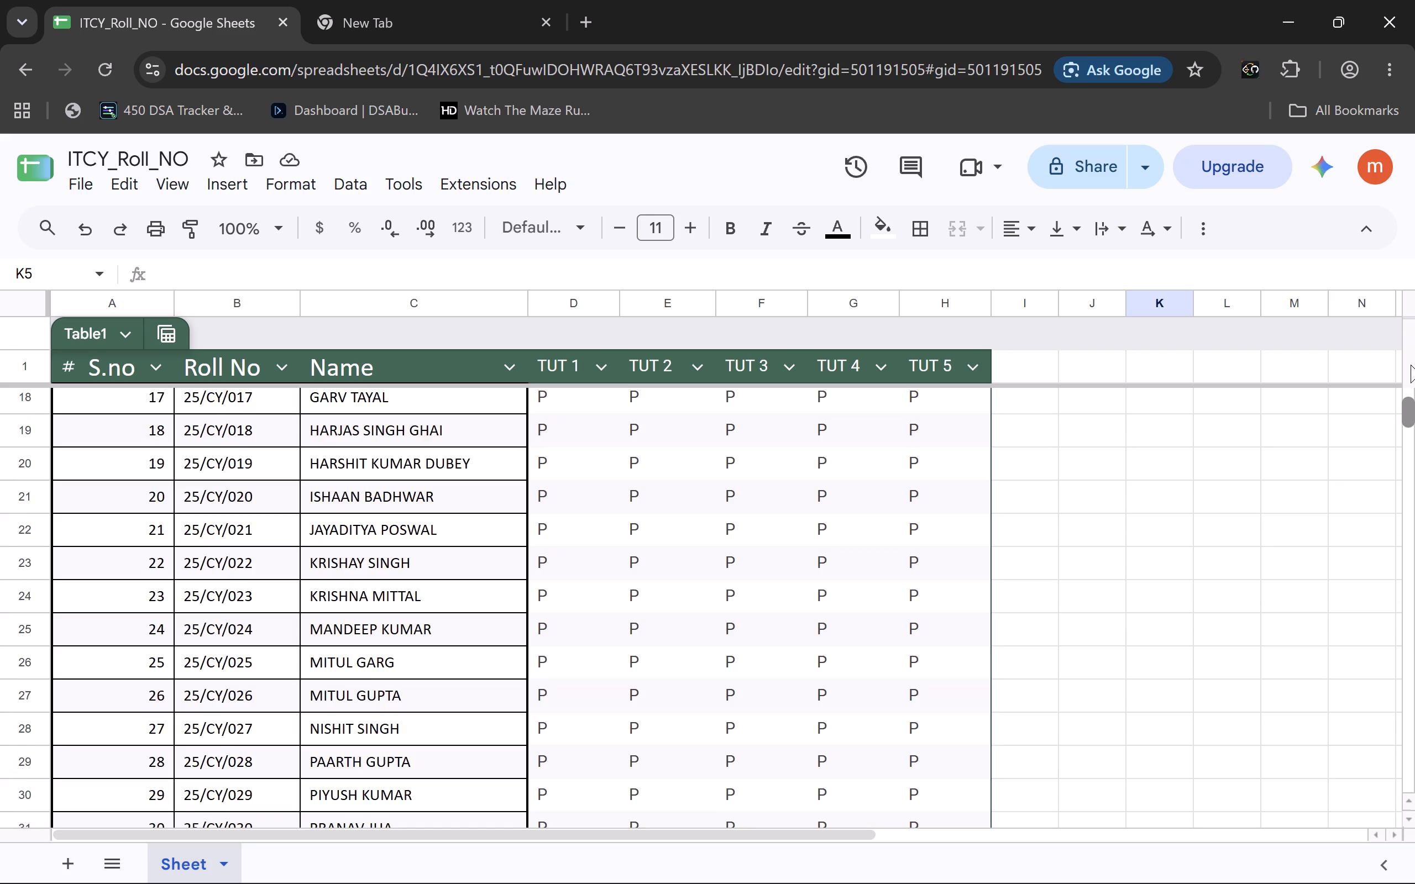
left_click_drag(1411, 365, 1414, 413)
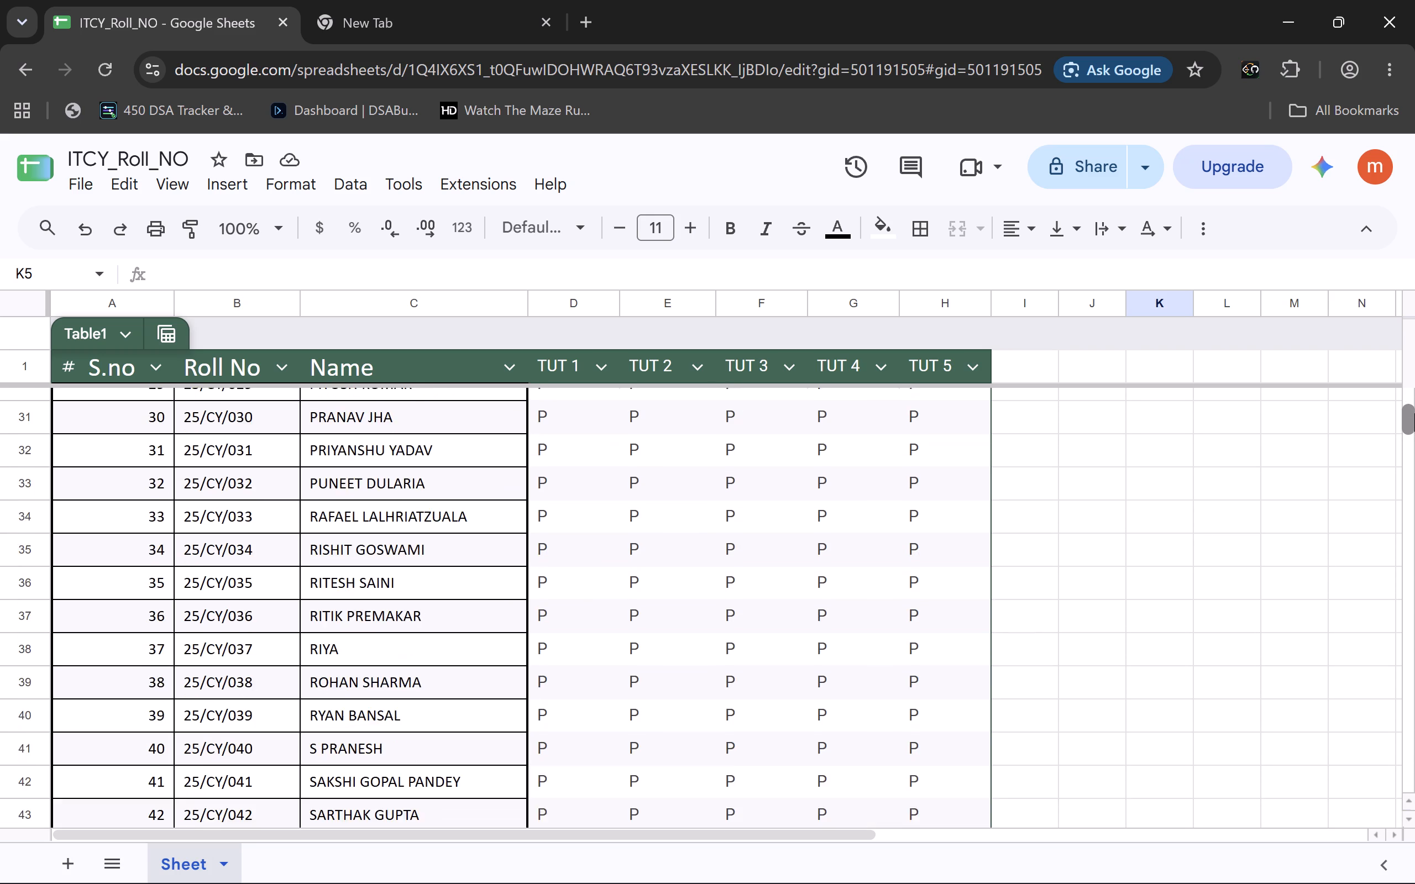
left_click_drag(1414, 413, 1414, 367)
left_click(511, 452)
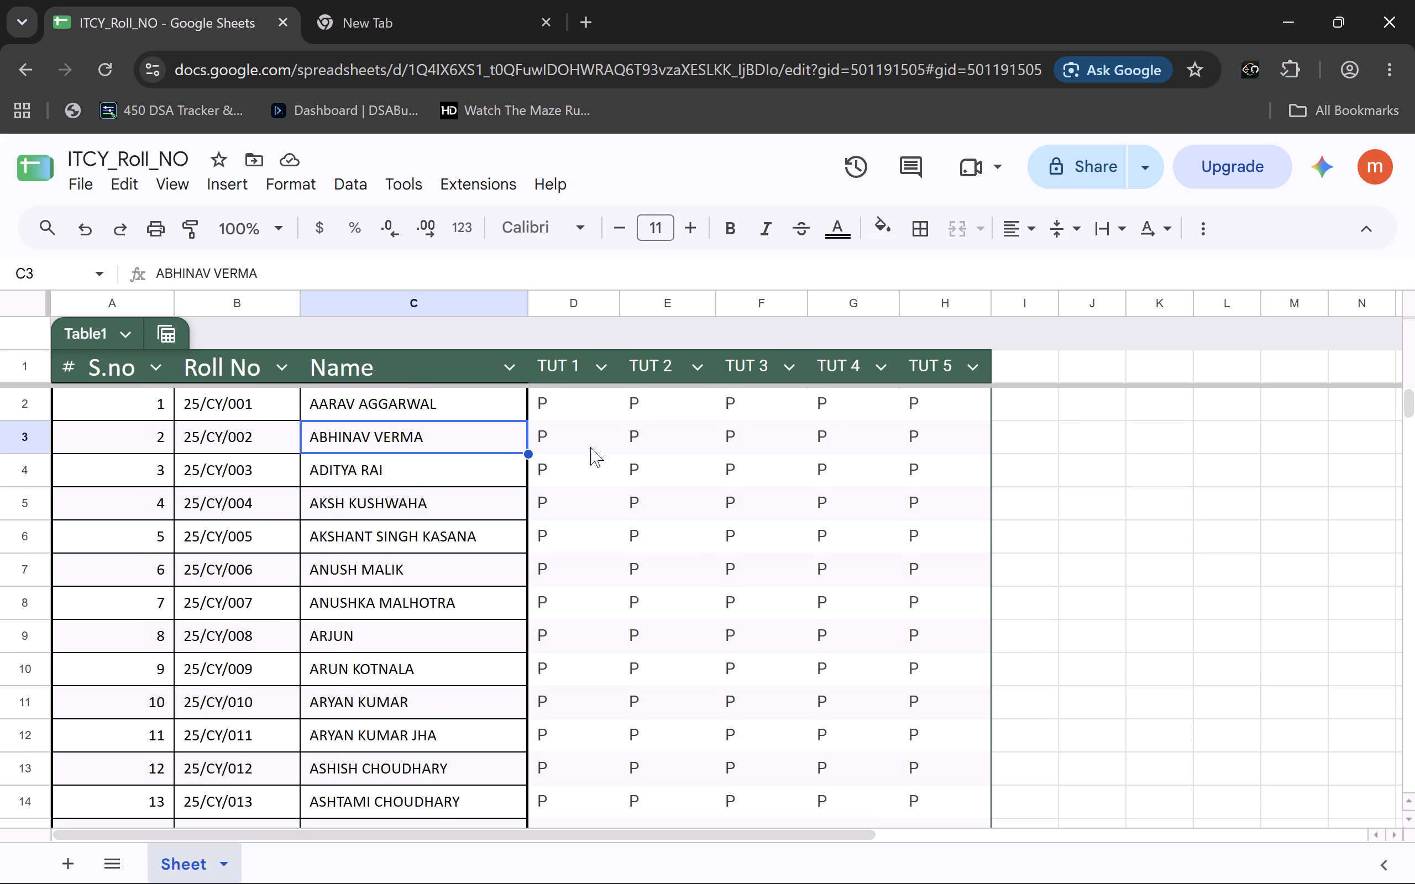
left_click(618, 448)
left_click(808, 463)
left_click(853, 519)
left_click(887, 584)
left_click(971, 576)
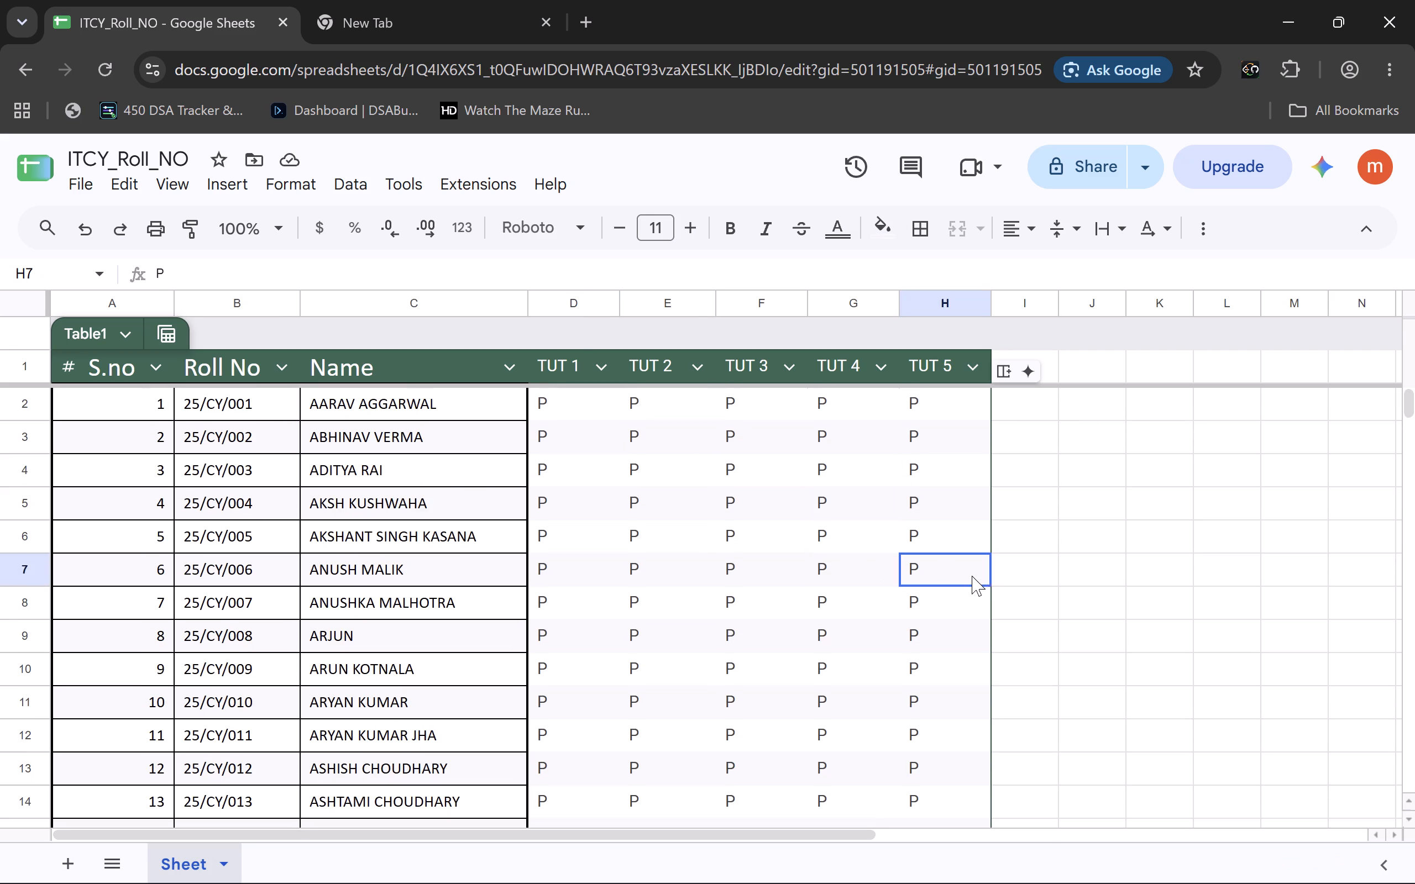
left_click(1045, 564)
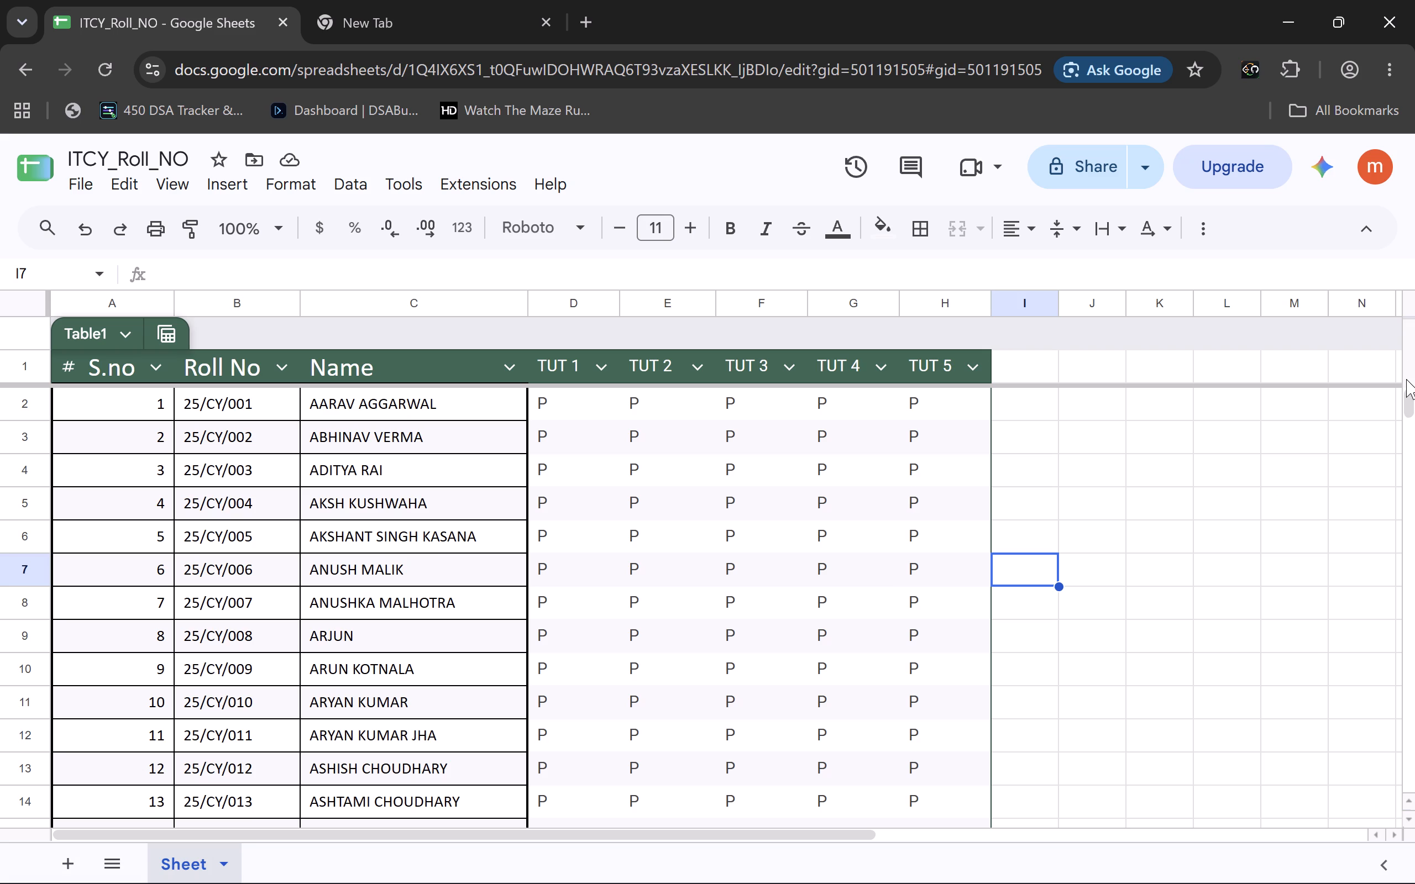
left_click_drag(1414, 398, 1414, 387)
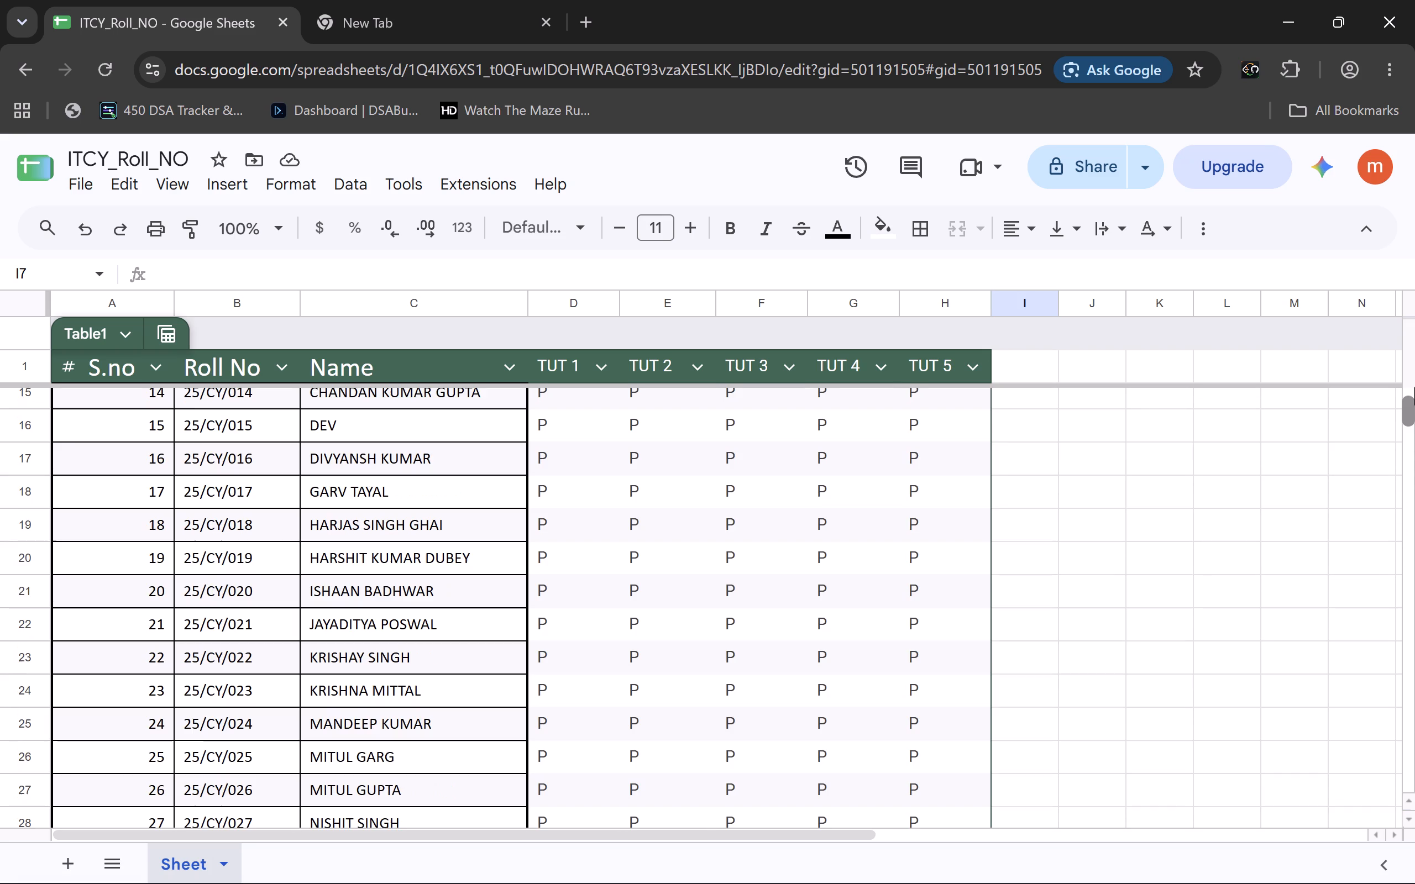
left_click_drag(1414, 387, 1414, 379)
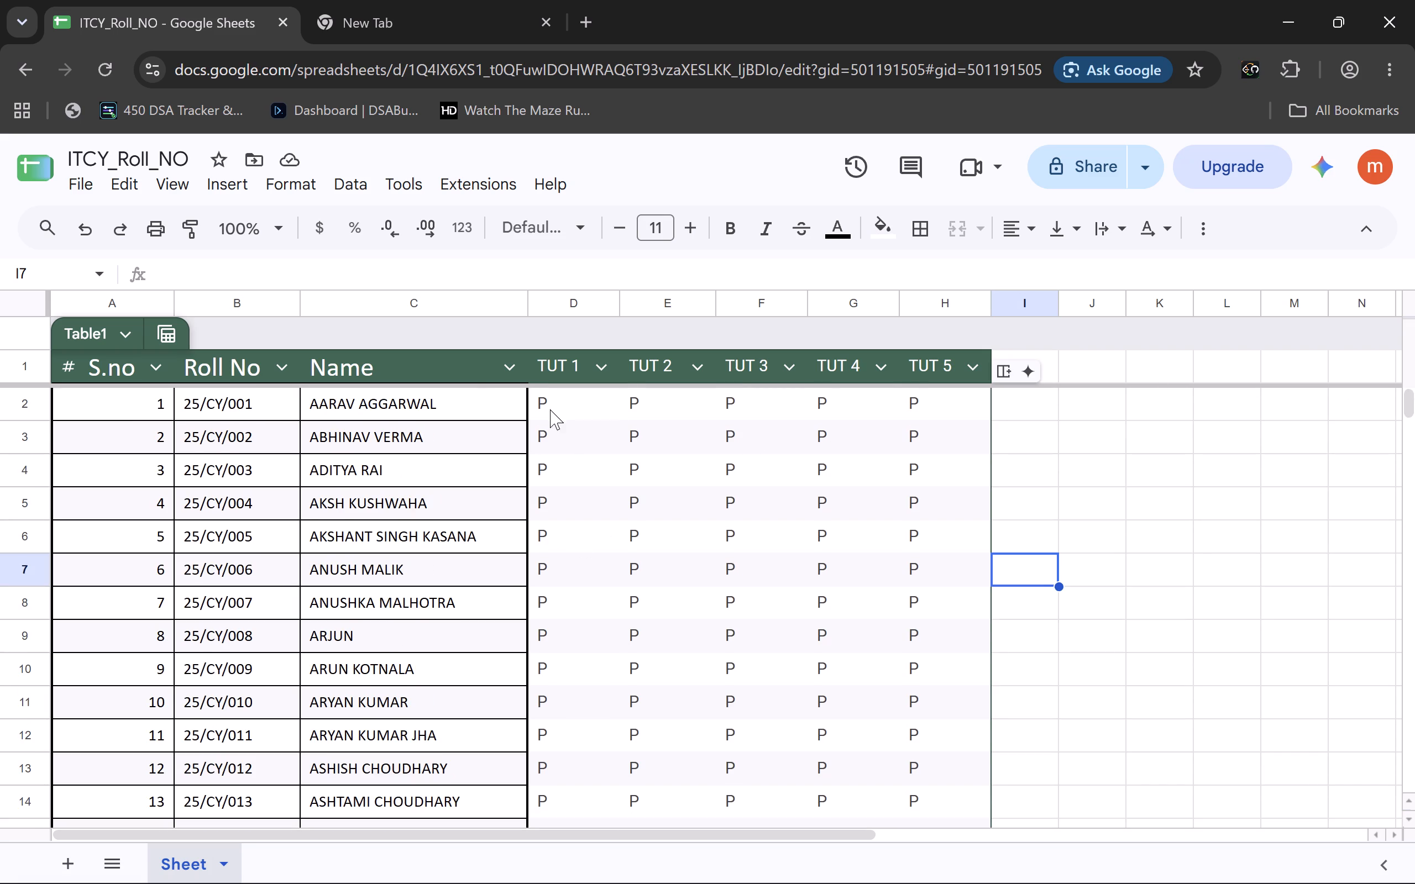
left_click(562, 446)
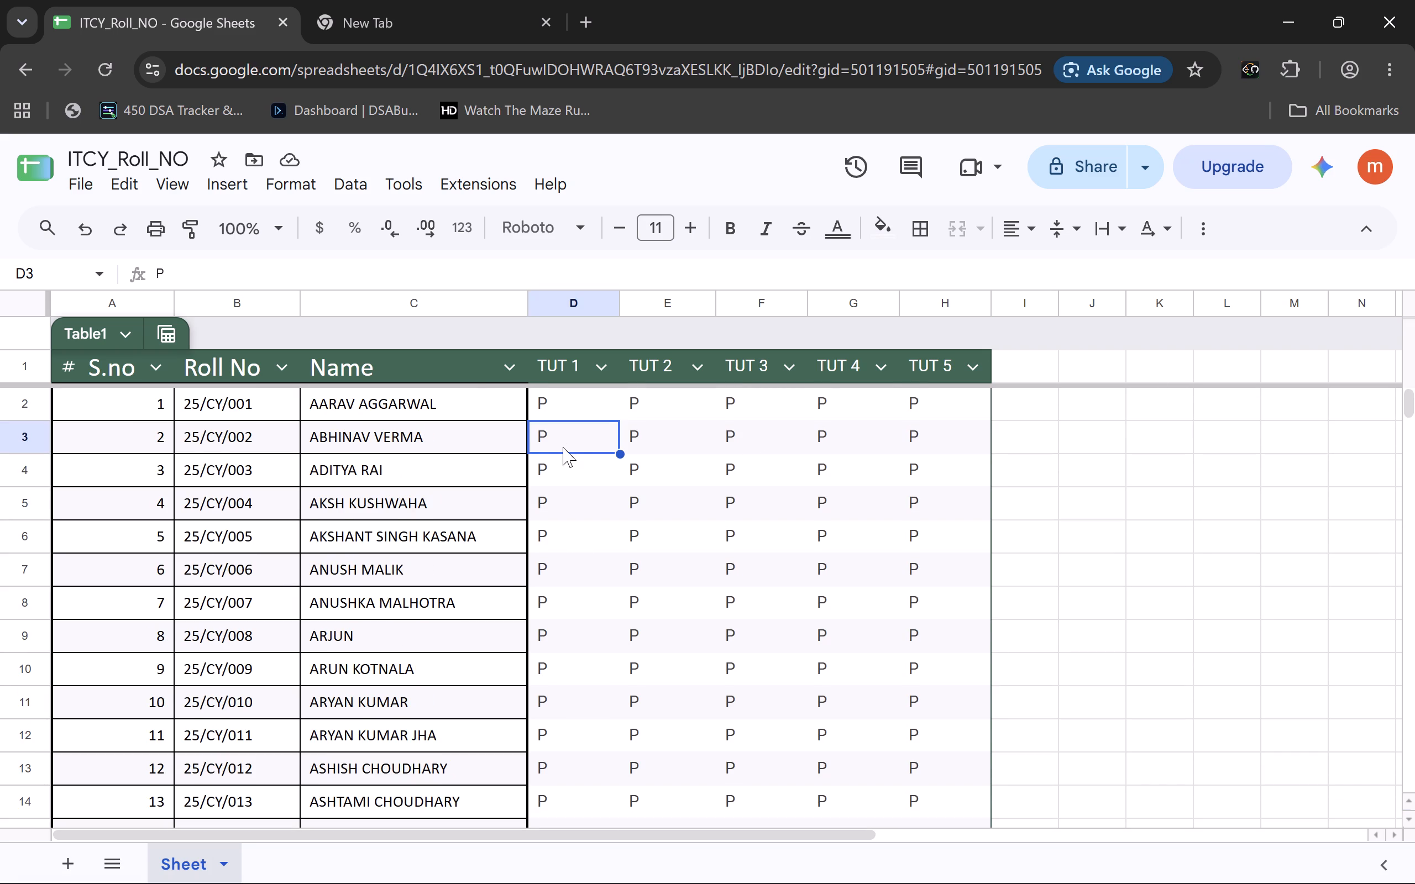
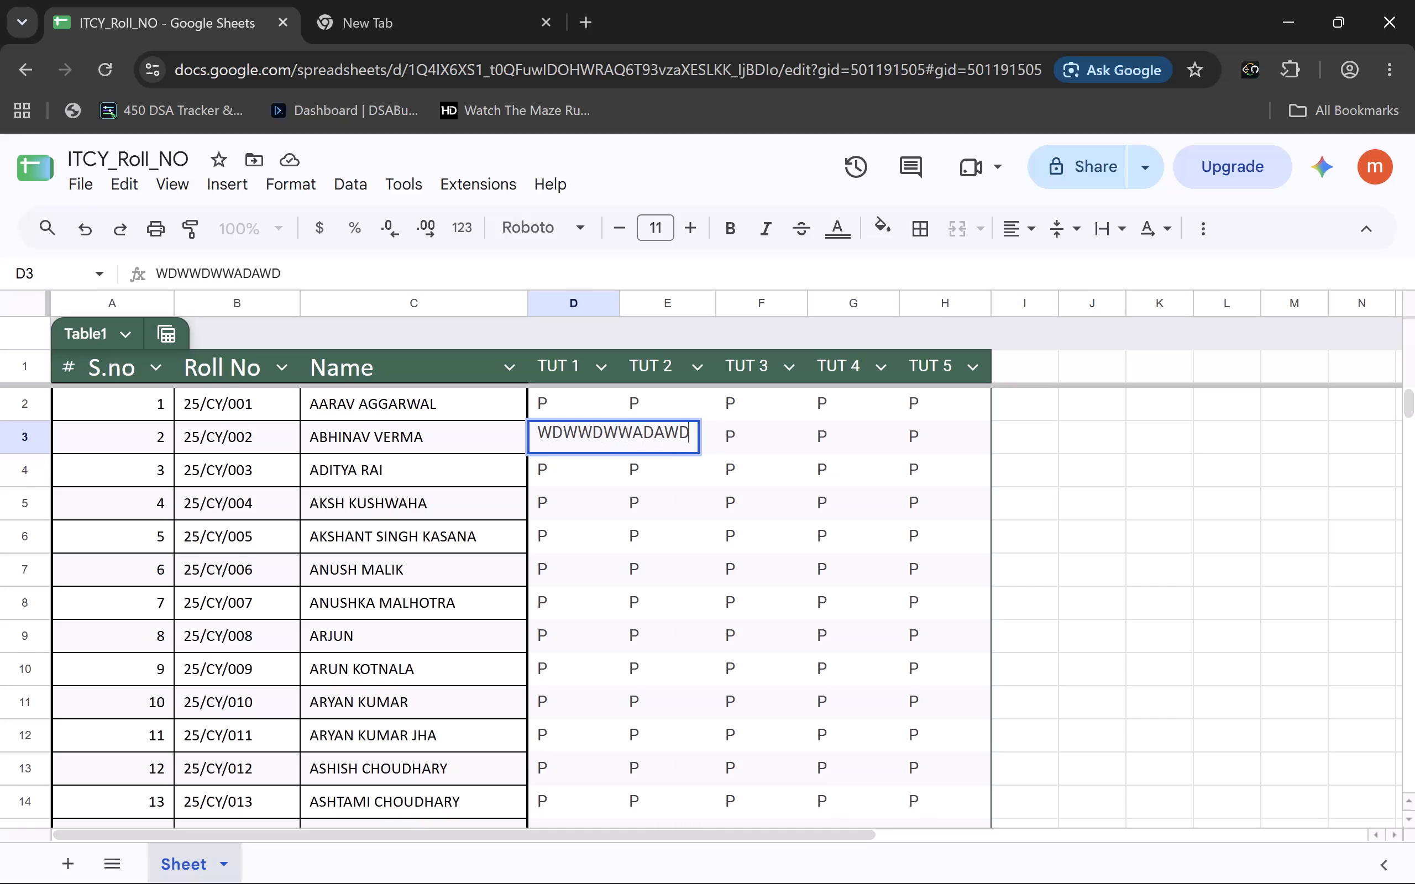
Replace the stray text in cell D3, the second student's TUT 1 mark, with P.
key("BackSpace")
key("BackSpace")
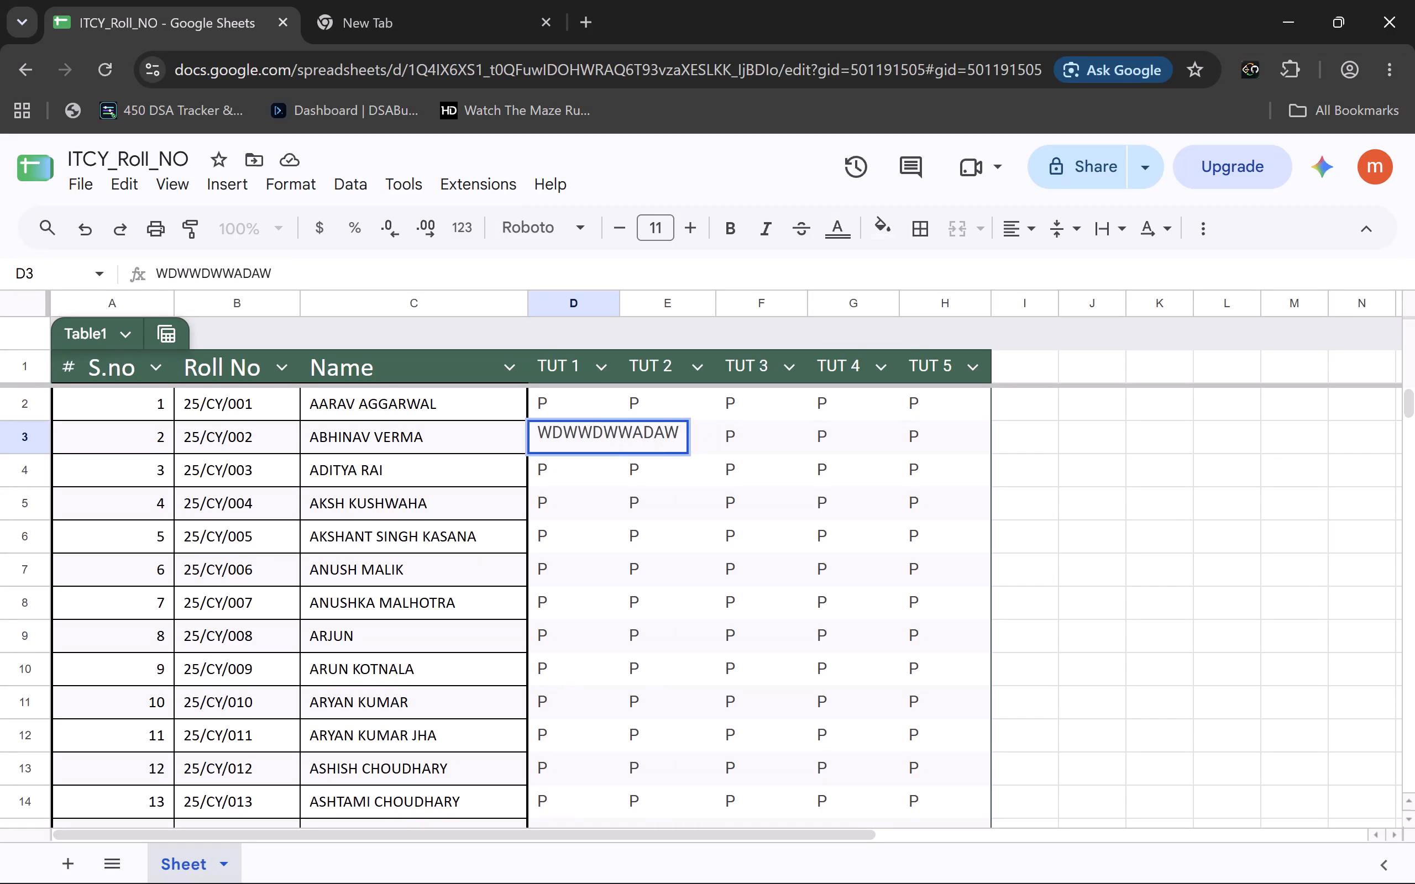
key("BackSpace")
key("BackSpace")
key("BackSpace")
key("BackSpace")
key("BackSpace")
key("BackSpace")
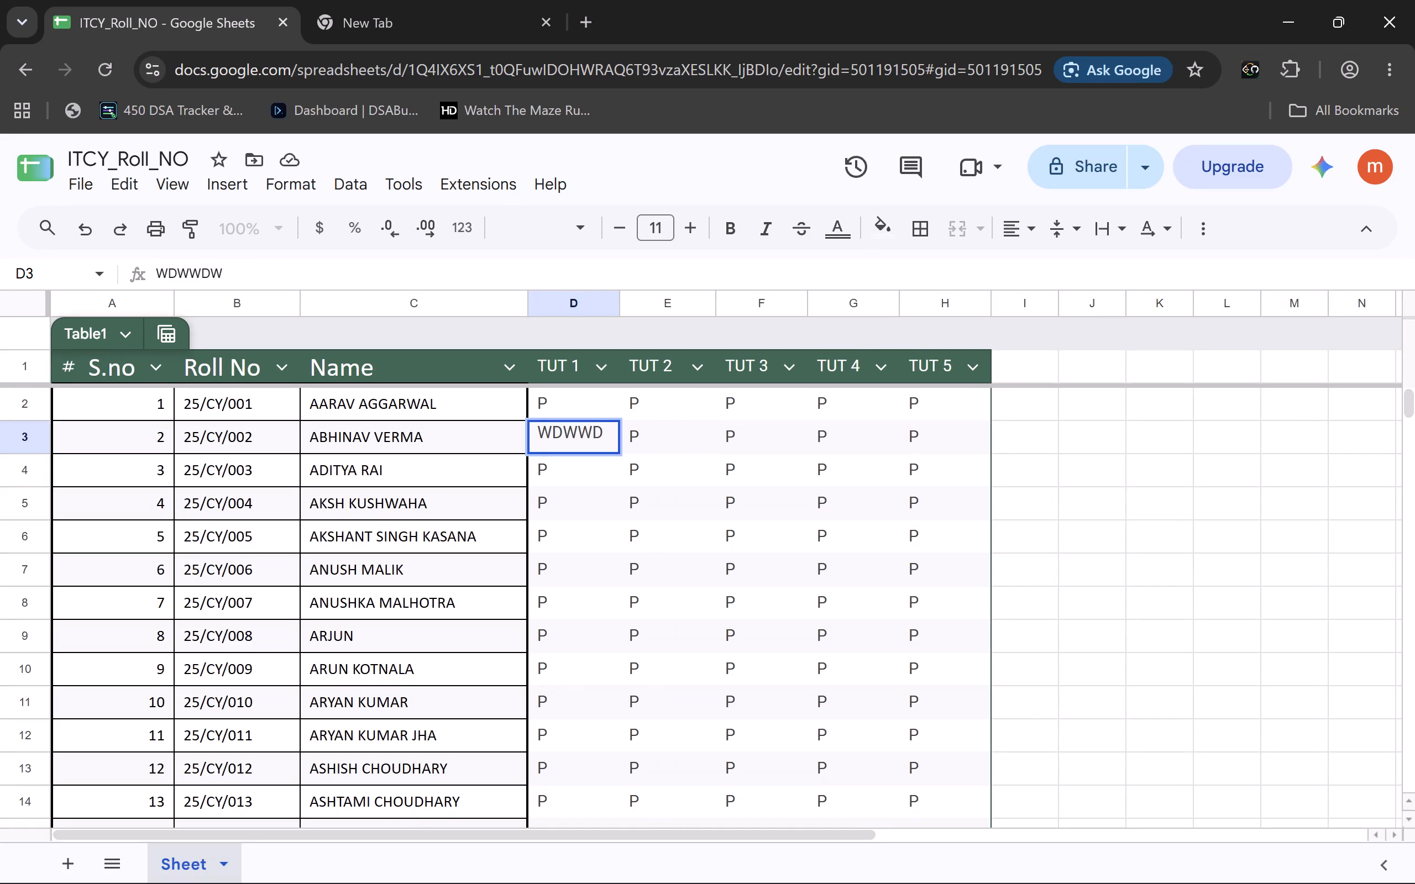
key("BackSpace")
key("BackSpace")
key("BackSpace")
key("BackSpace")
key("BackSpace")
key("p")
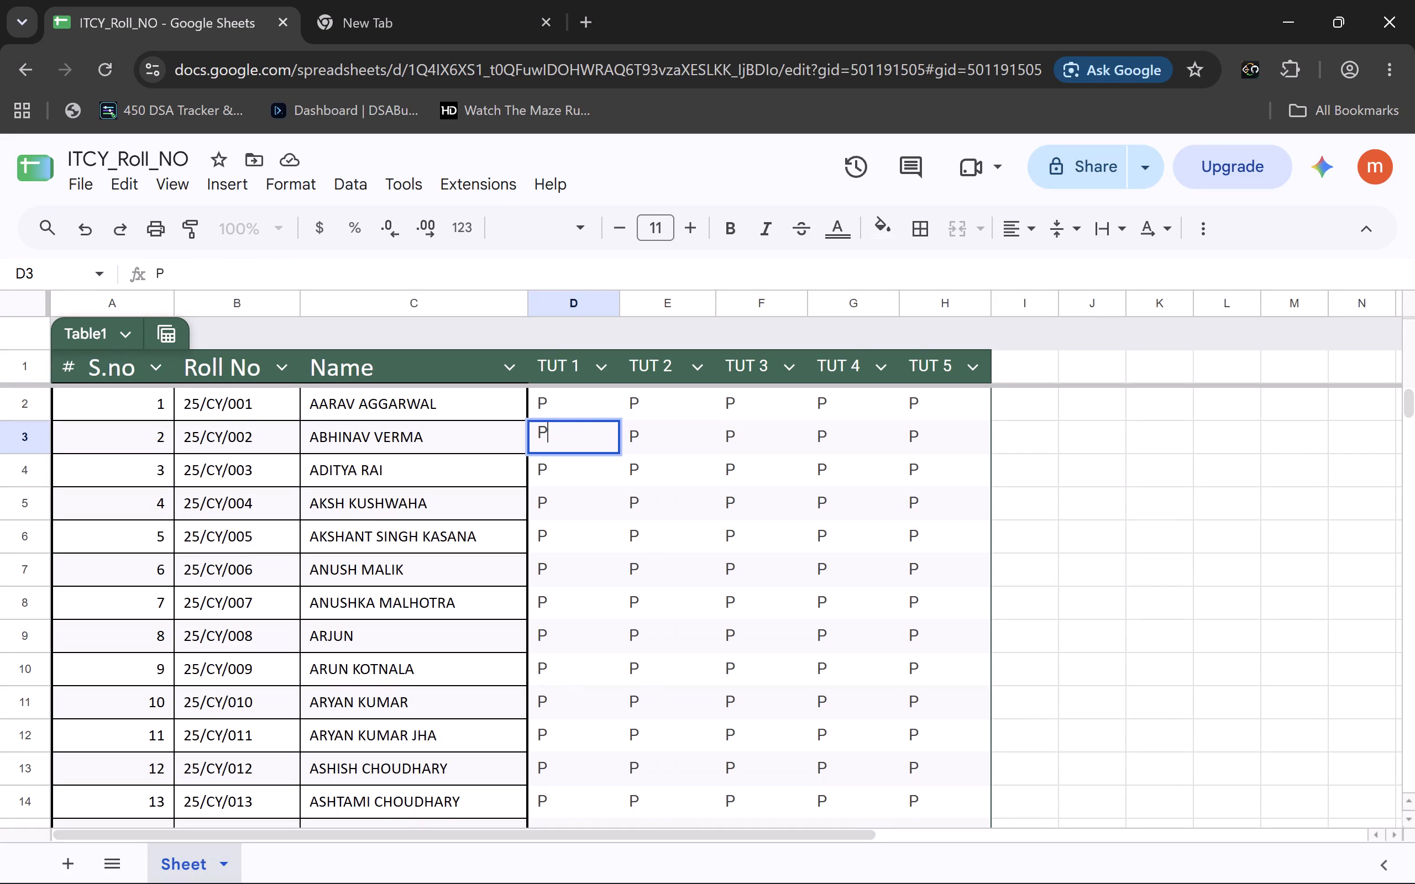
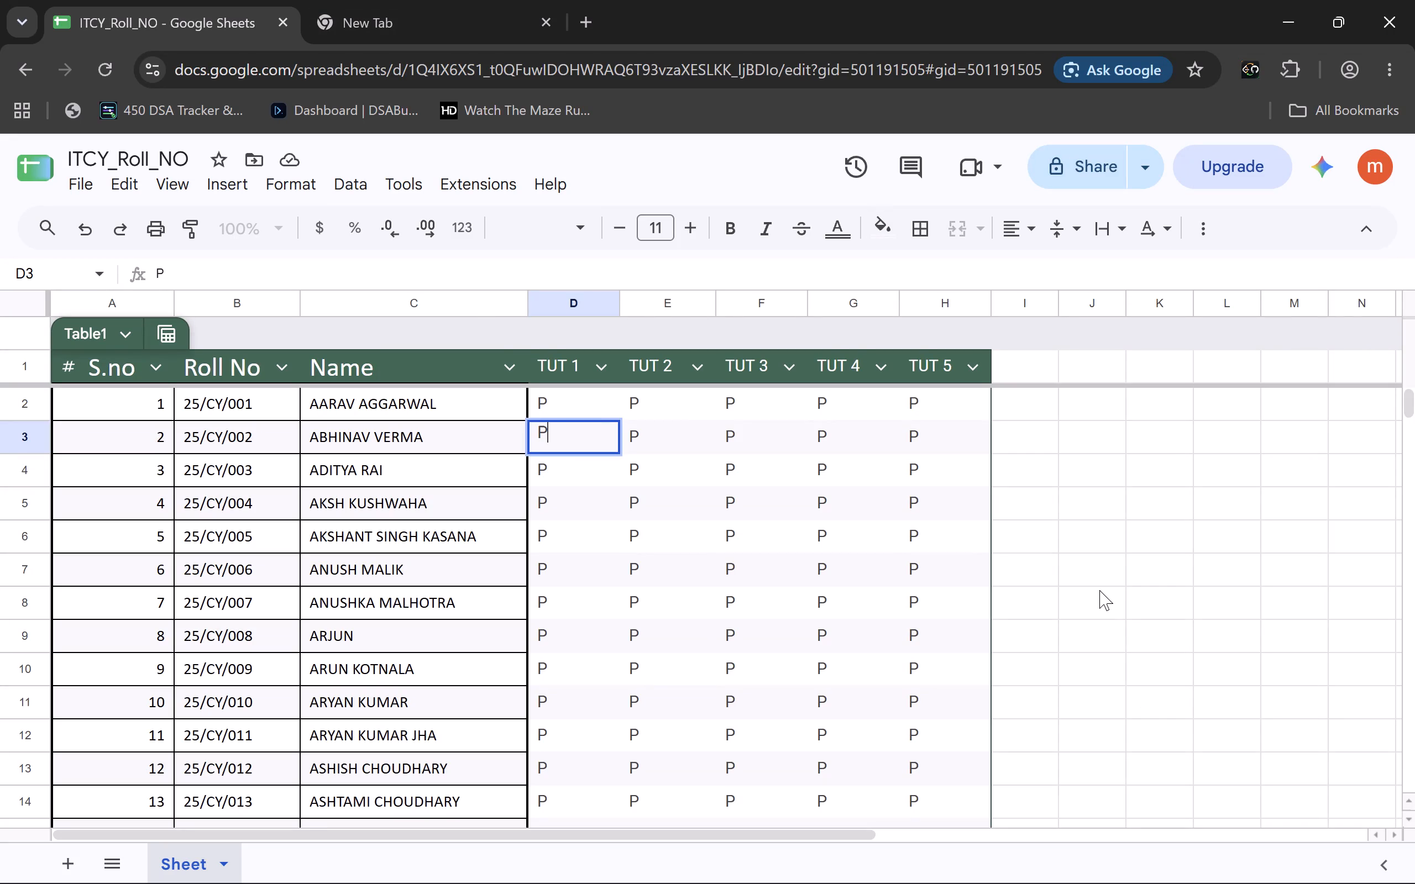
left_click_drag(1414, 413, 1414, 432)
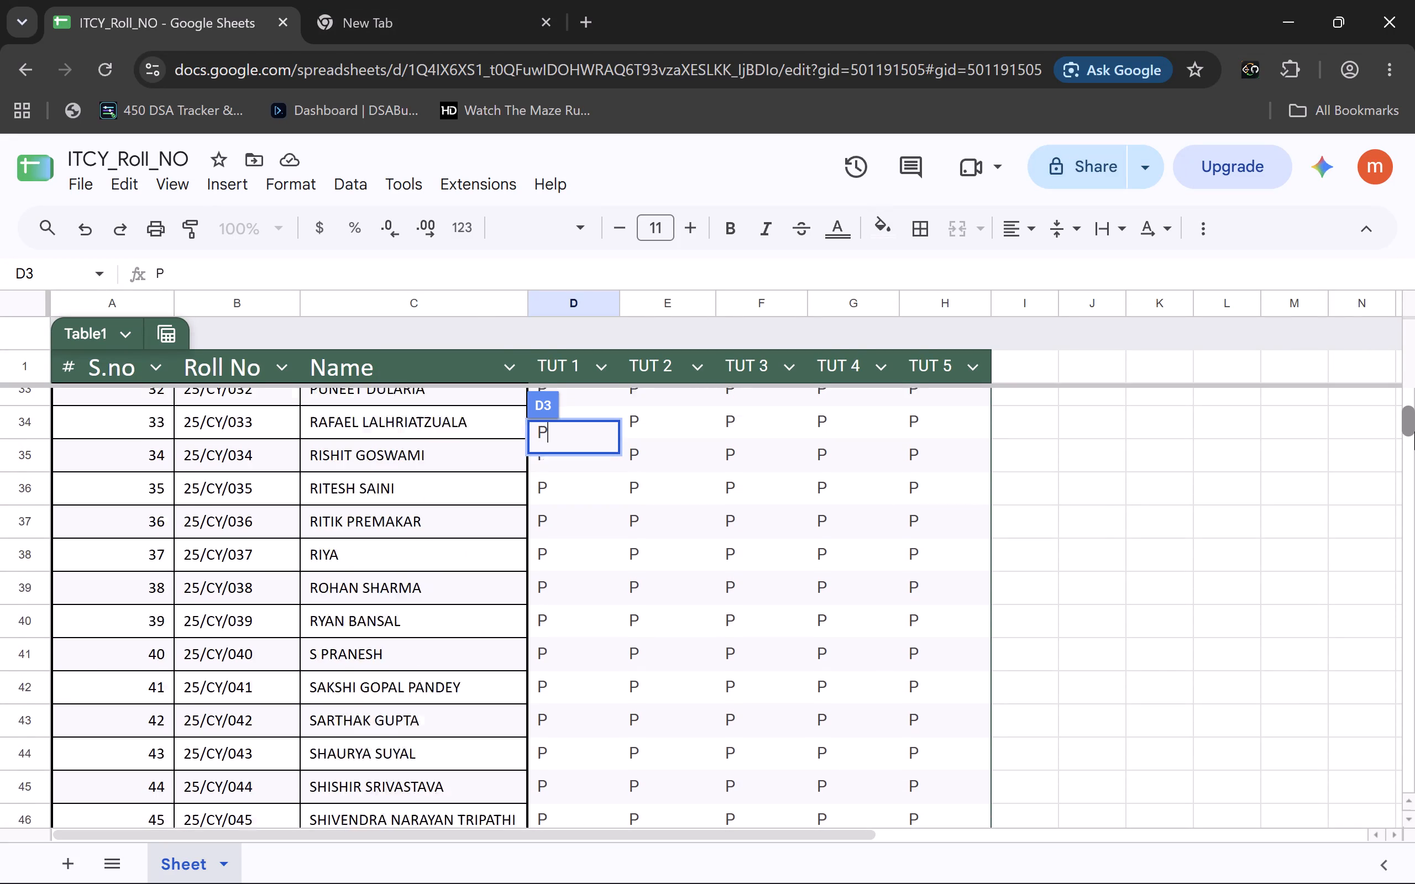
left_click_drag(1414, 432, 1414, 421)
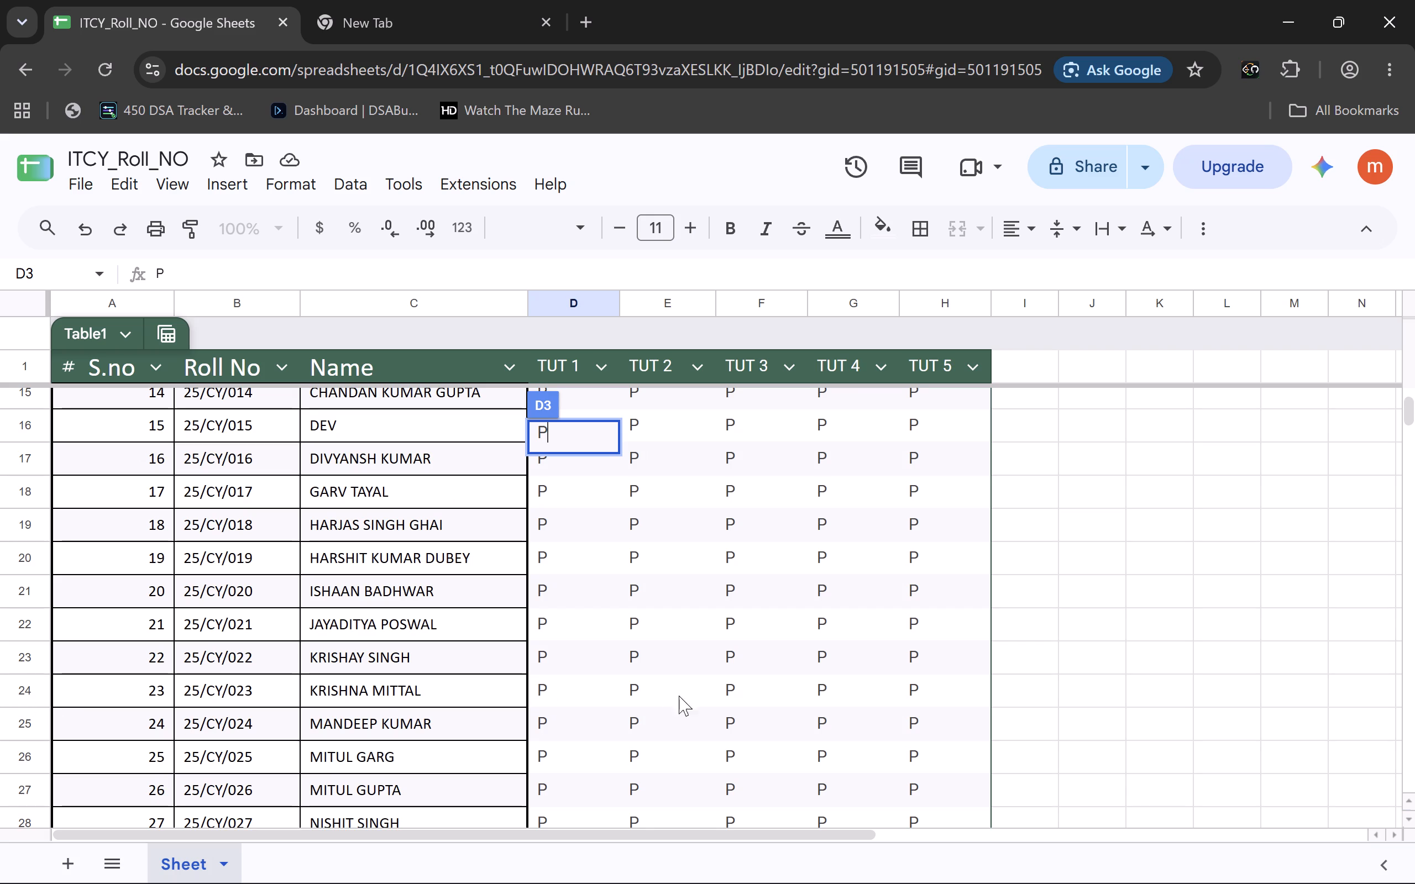
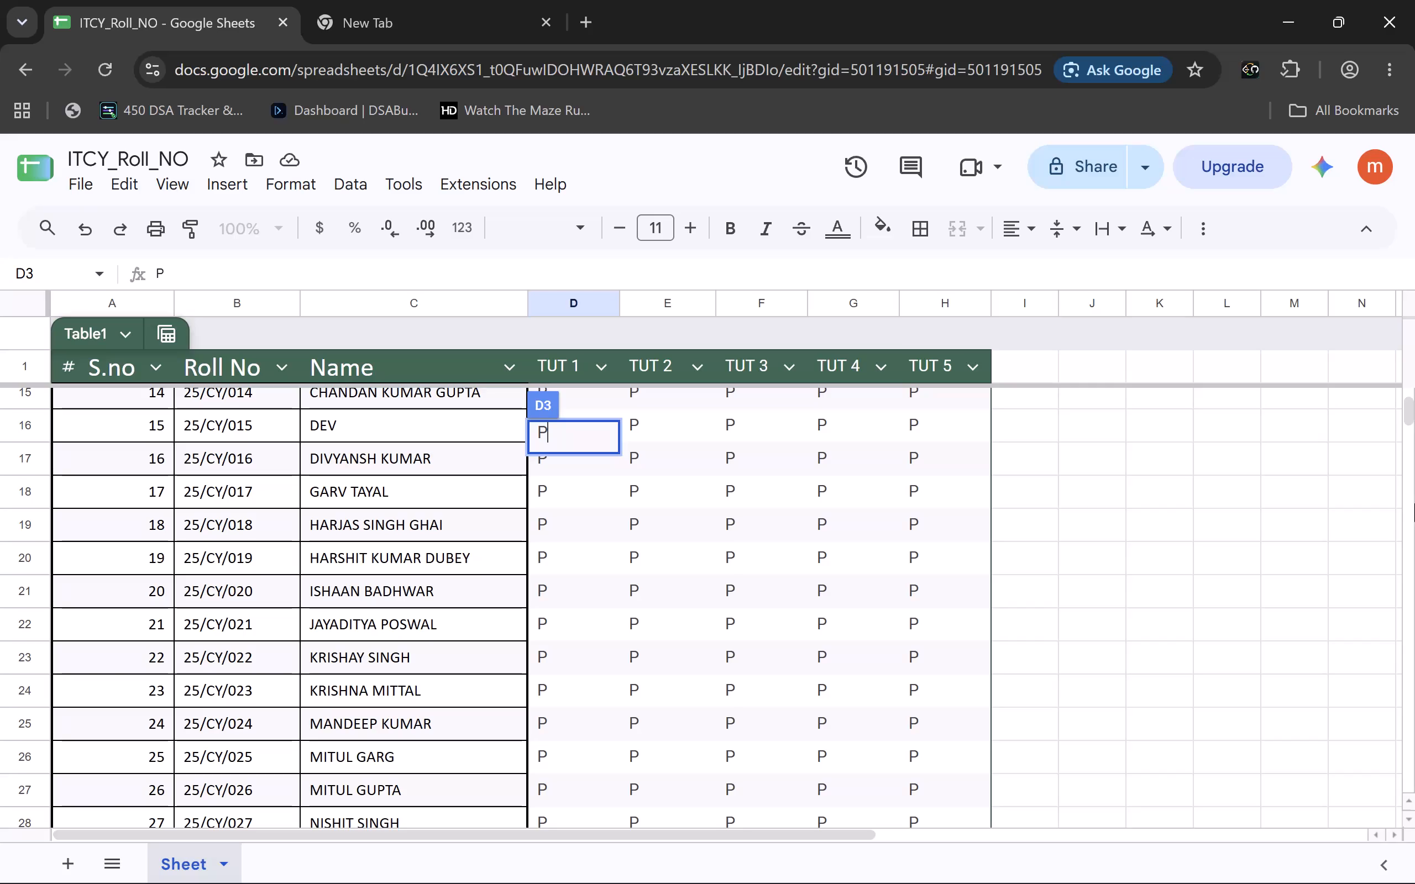
Change the TUT 1 mark to A for S.no 5 and S.no 7 (cells D6 and D8).
key("Up")
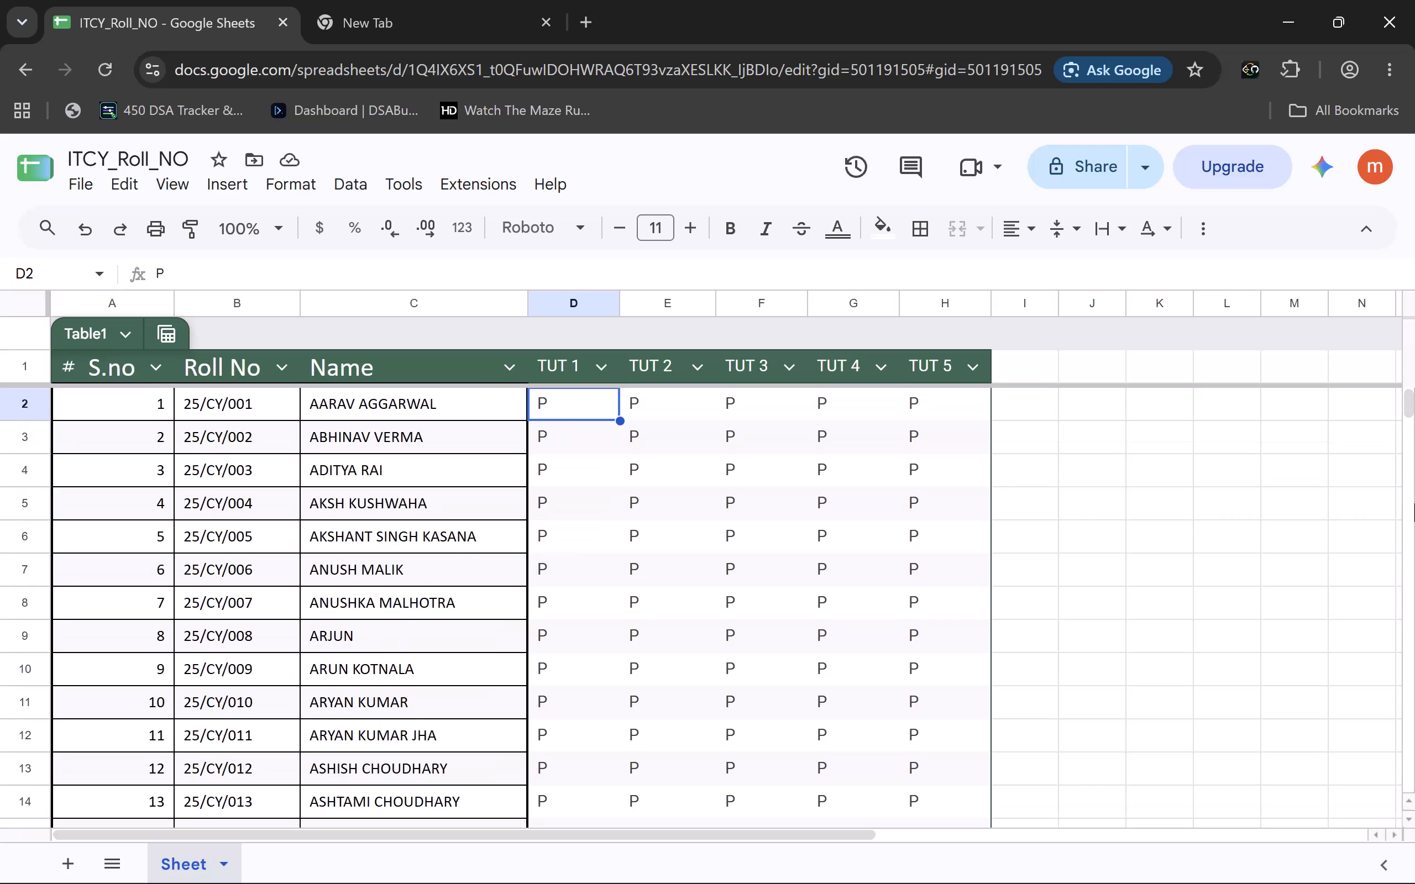
key("Down")
key("Up")
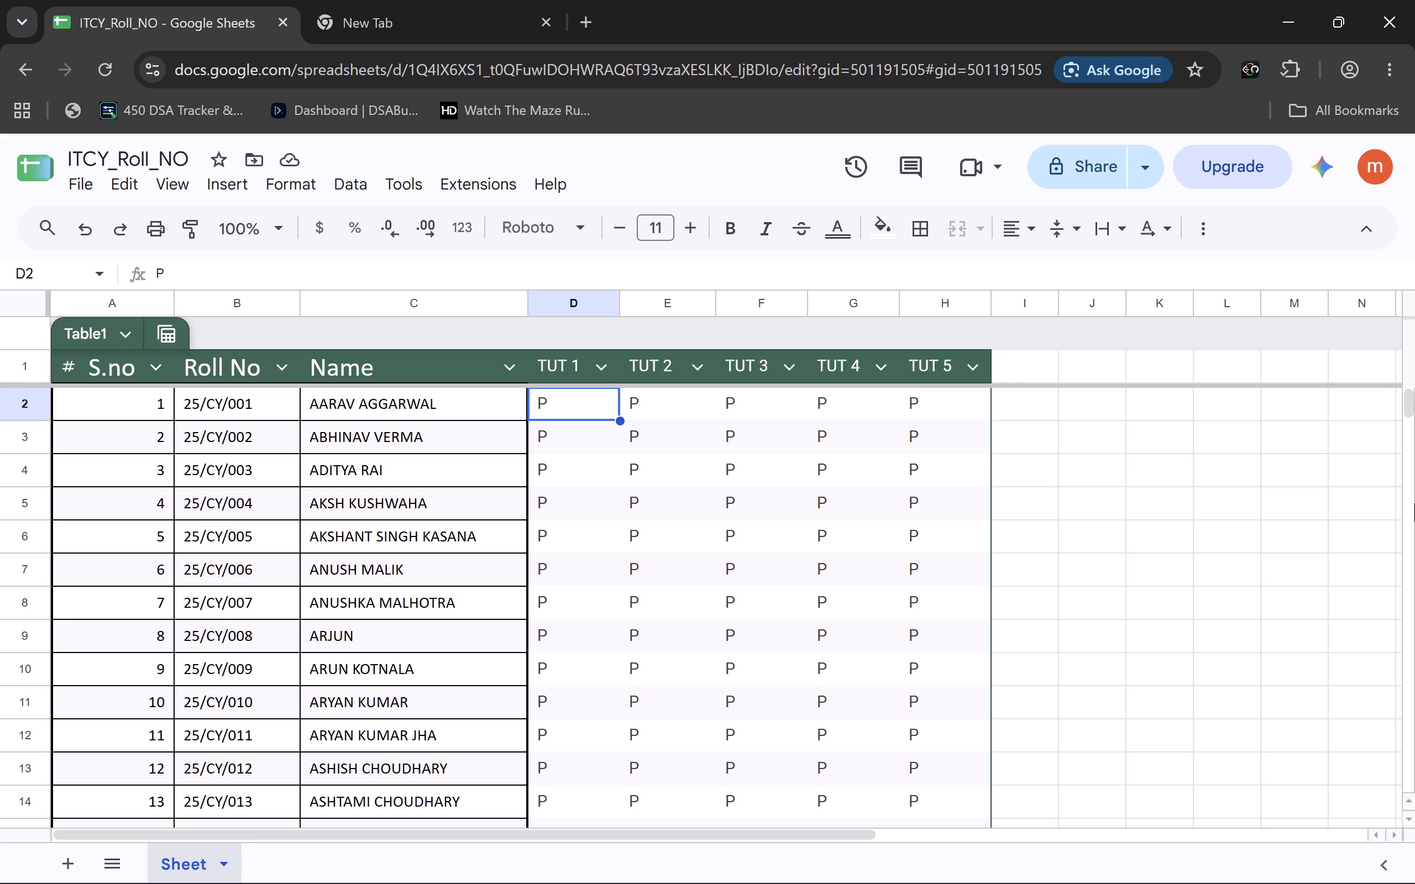
key("Down")
key("Down")
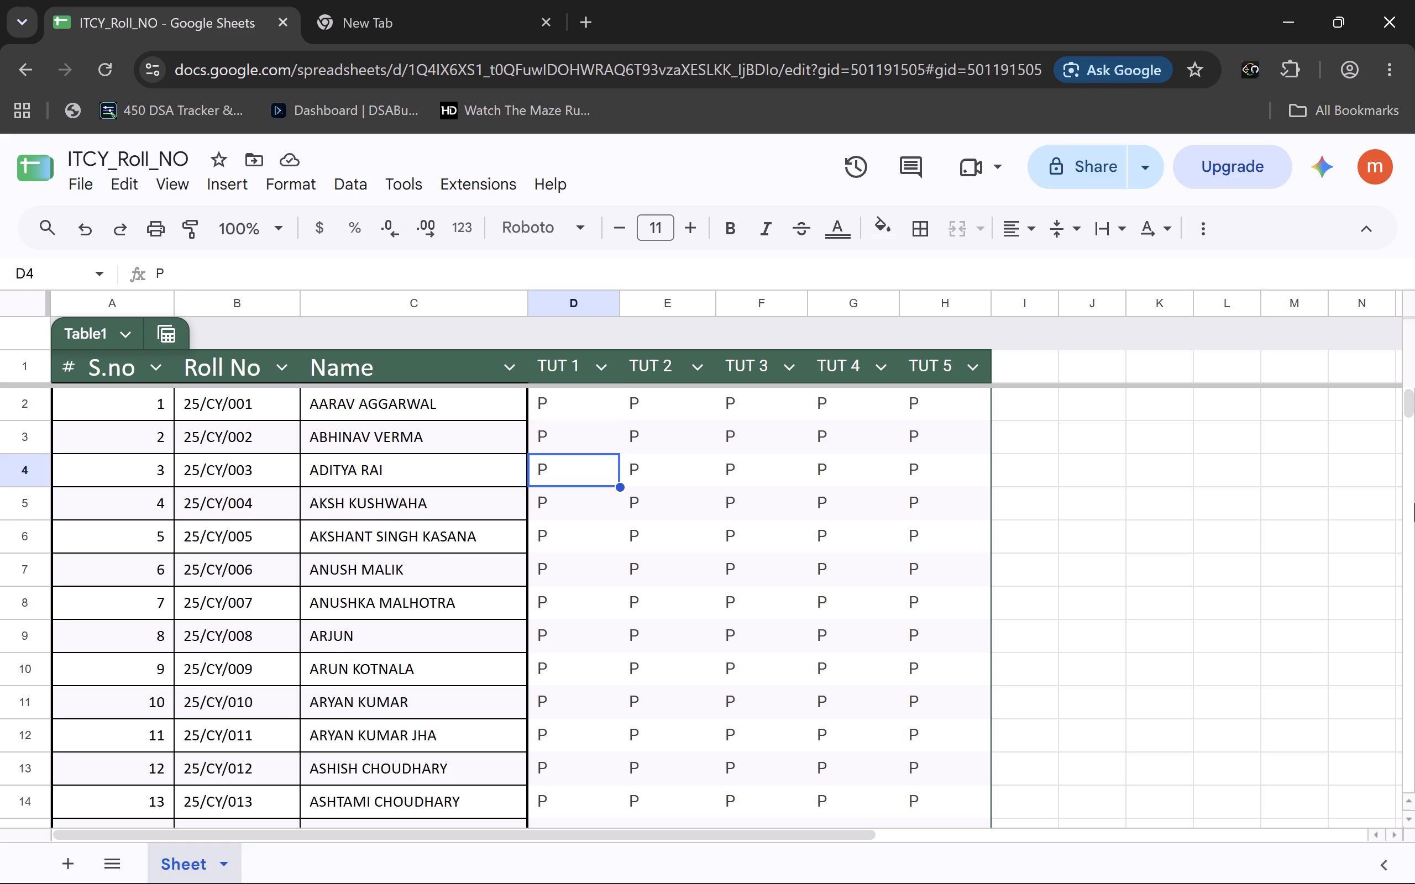
key("Down")
key("Down")
key("a")
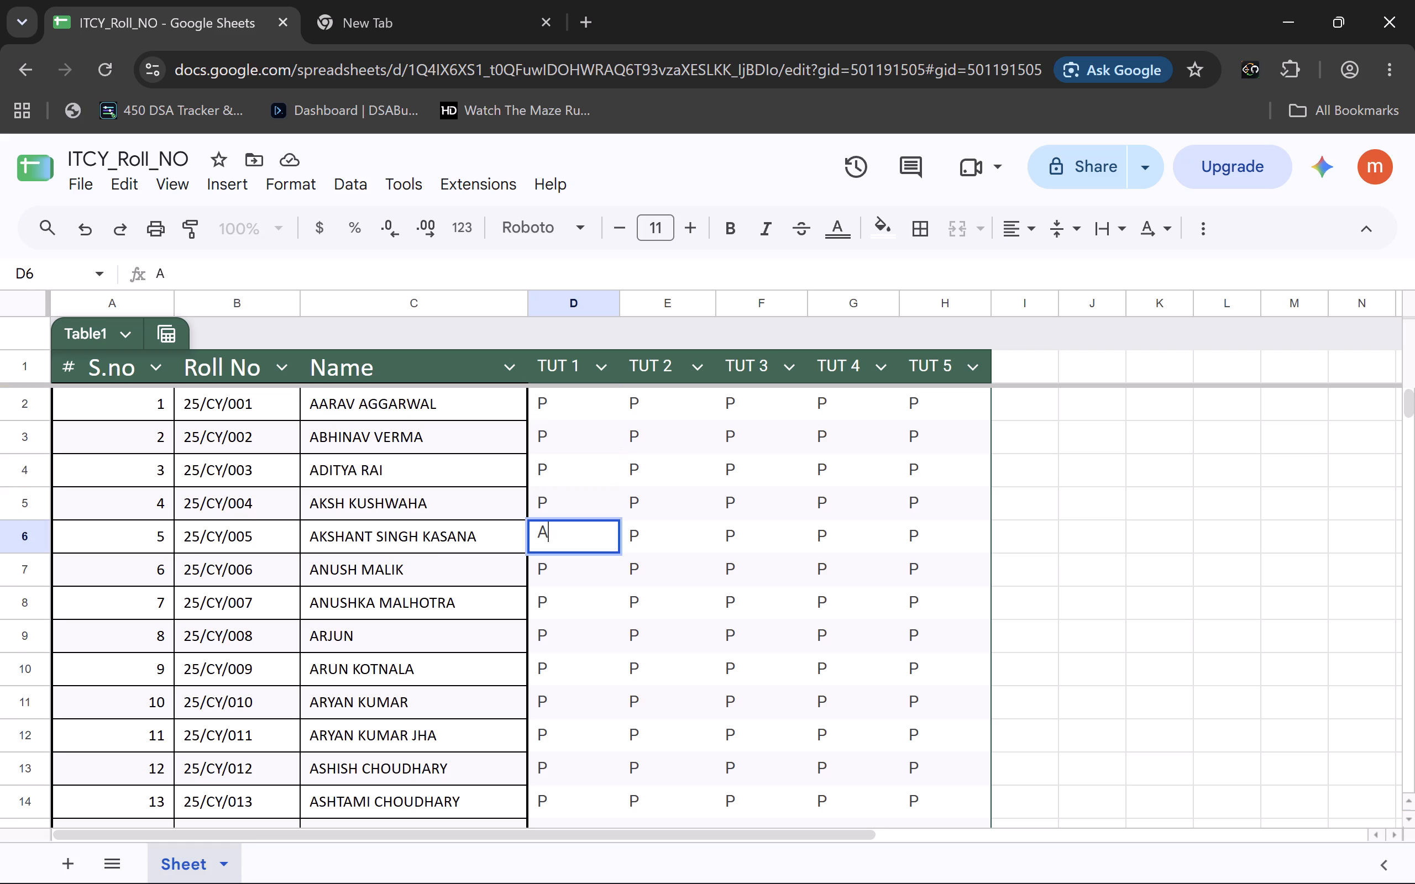
key("Down")
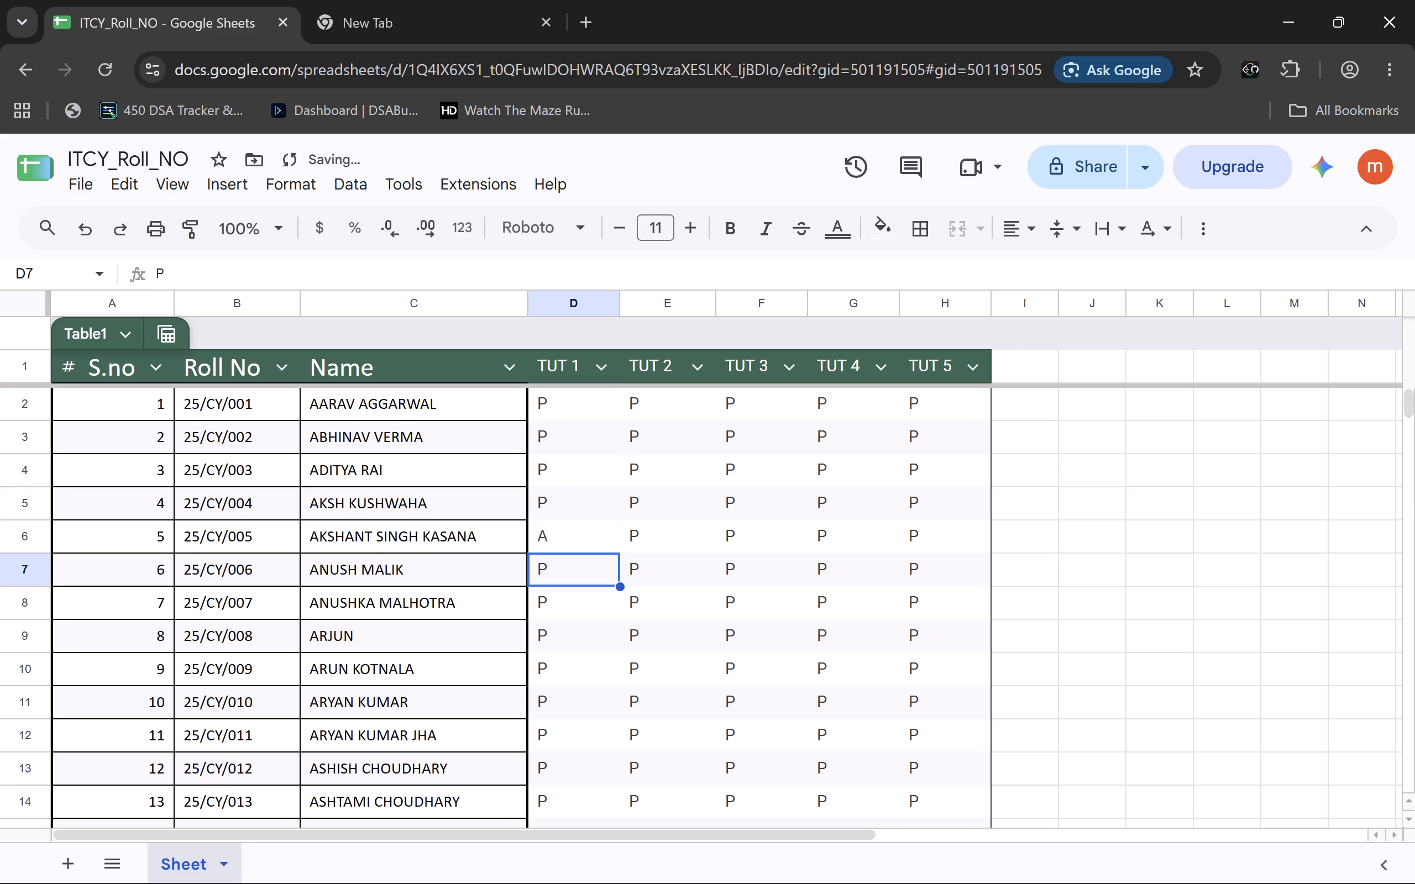
key("Down")
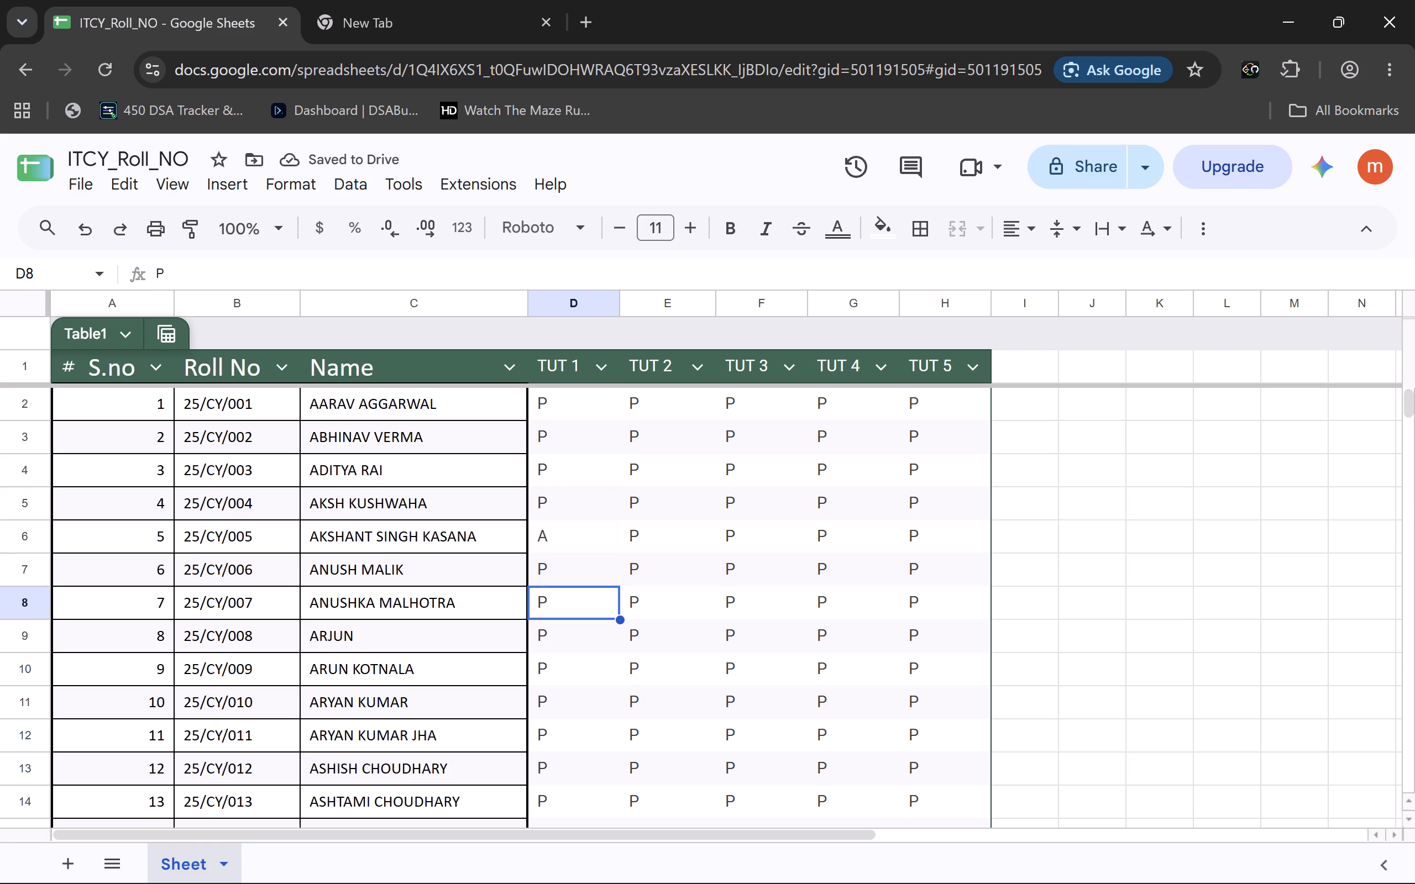
key("a")
key("Down")
Change the TUT 1 mark to A for S.no 13 and S.no 18 (cells D14 and D19).
key("Left")
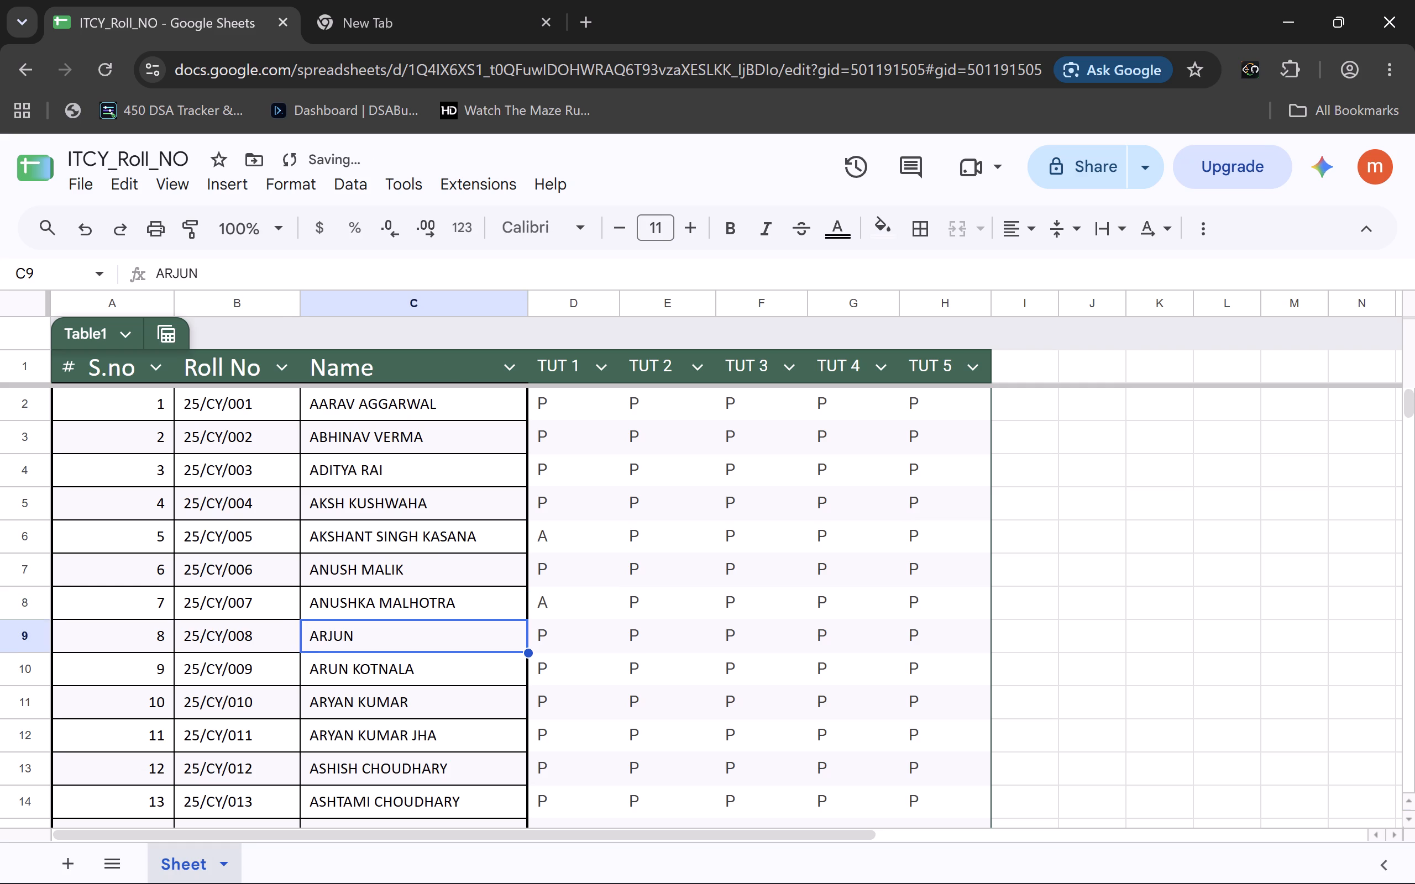
key("Right")
key("Down")
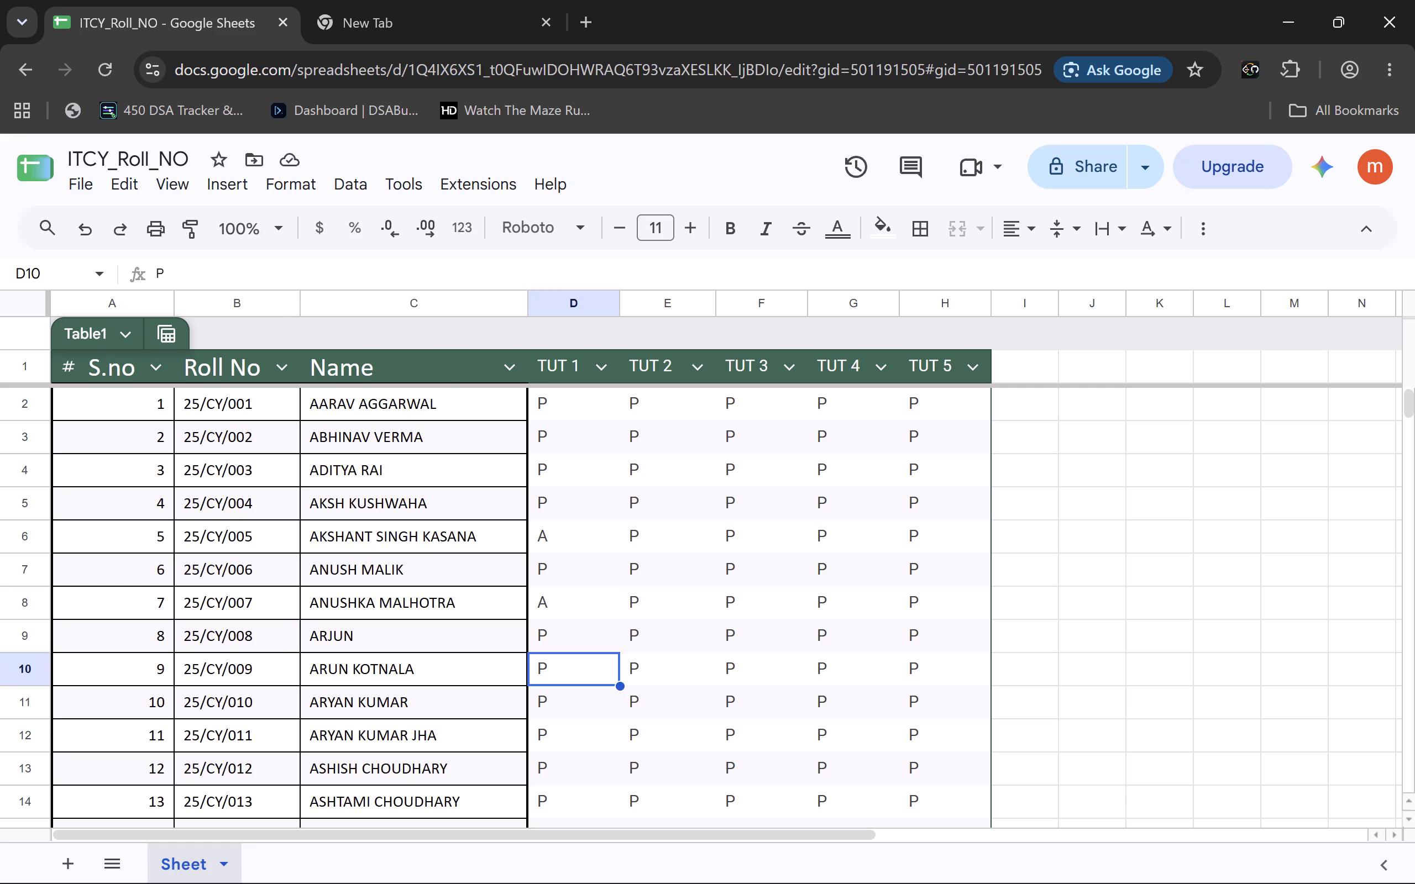
key("Down")
key("Down")
key("Down")
key("Down")
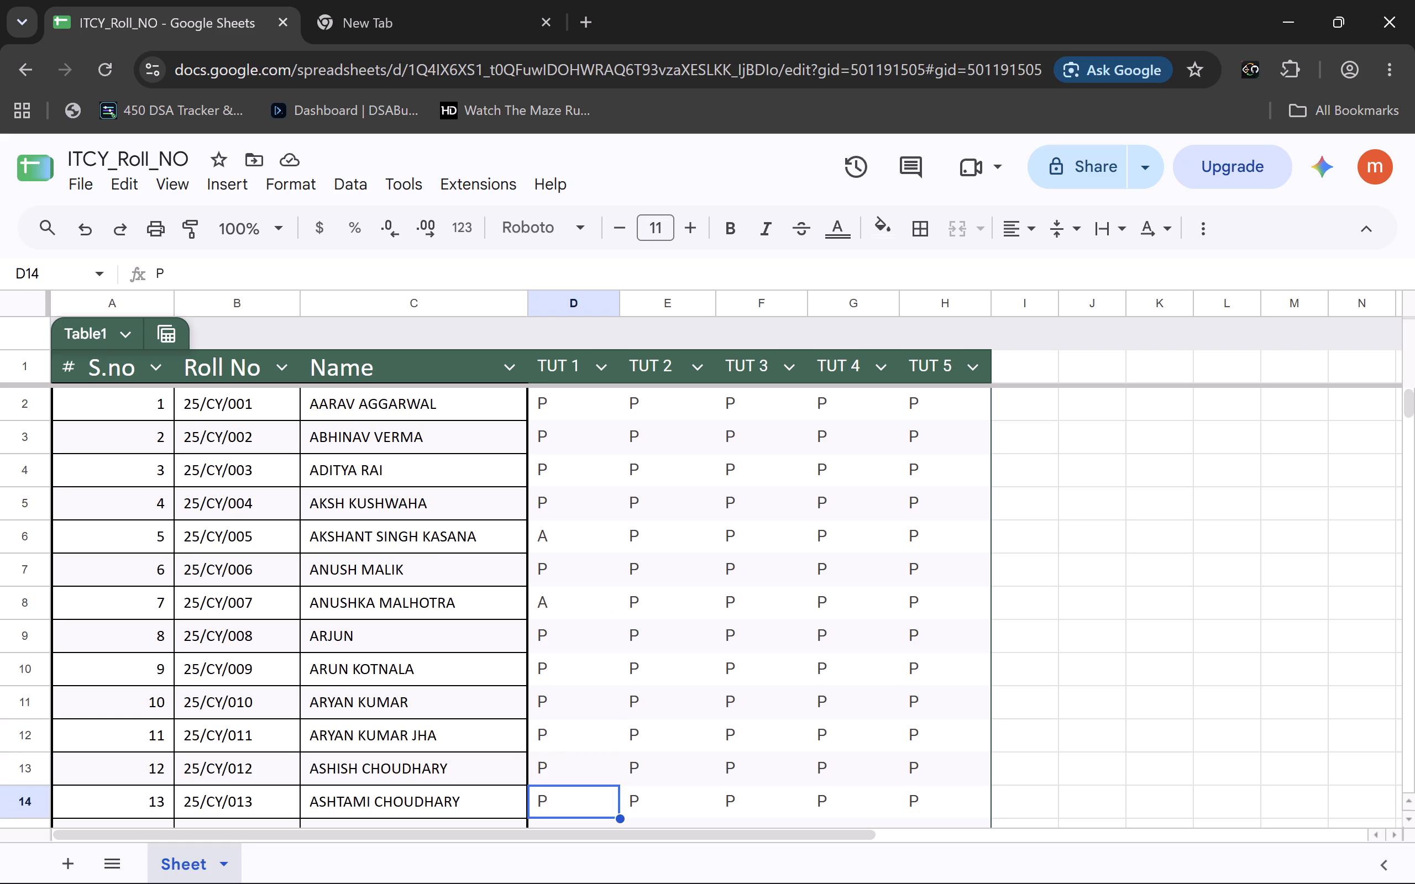
key("a")
key("Down")
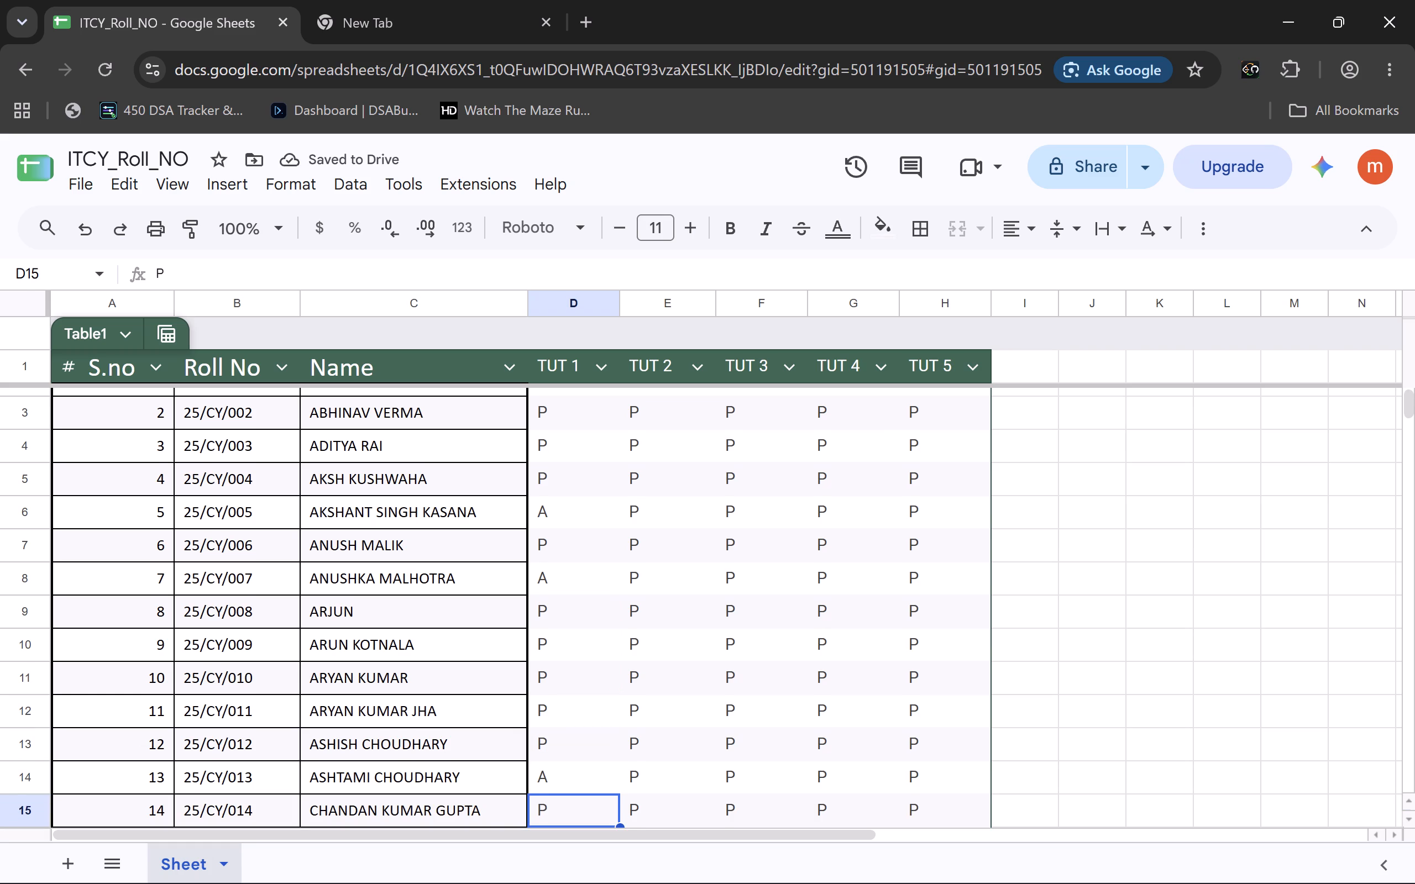
key("Down")
key("Down")
key("Down")
key("Down")
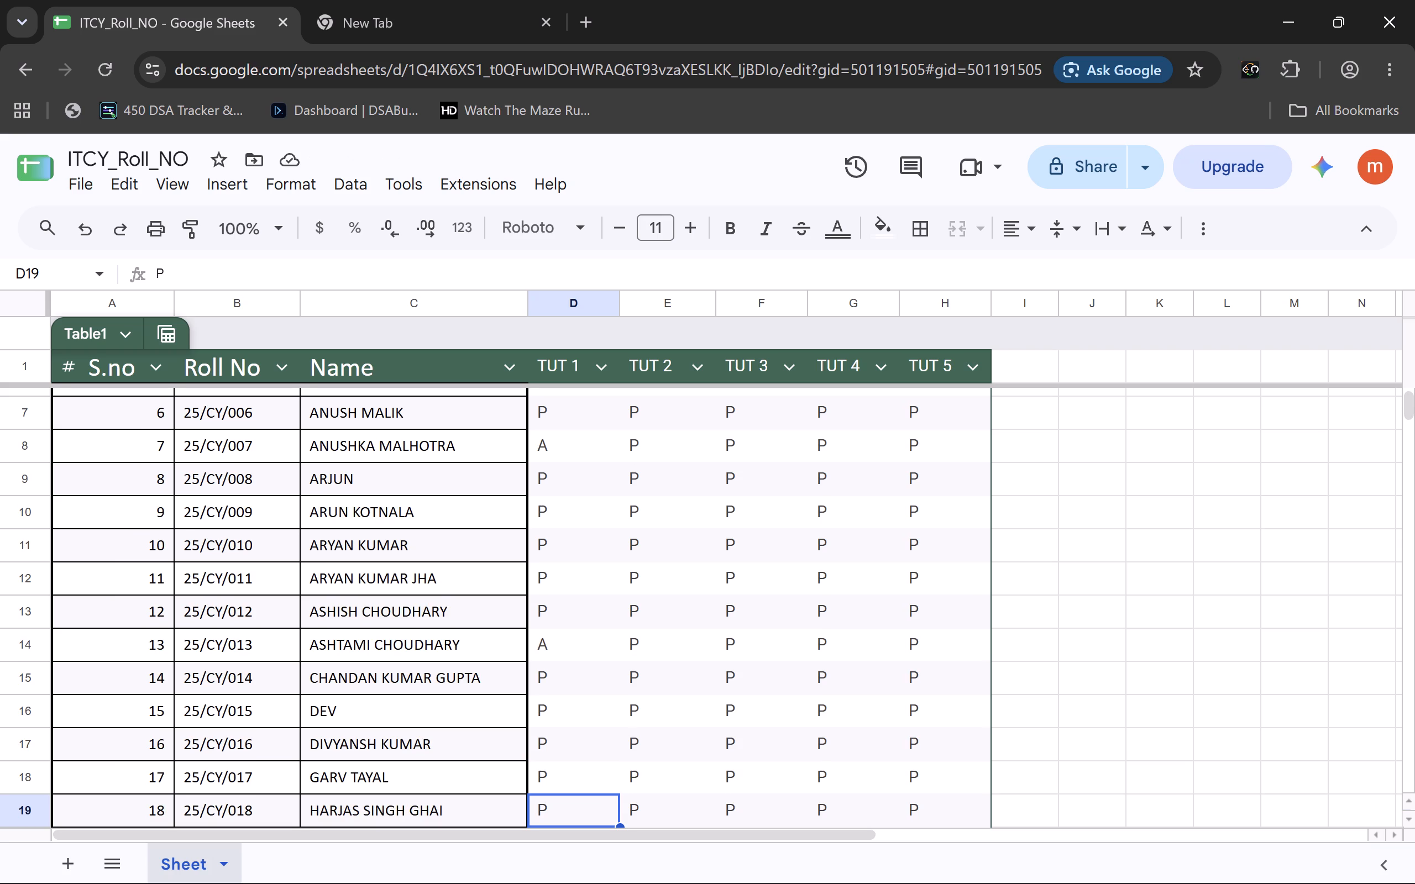
key("a")
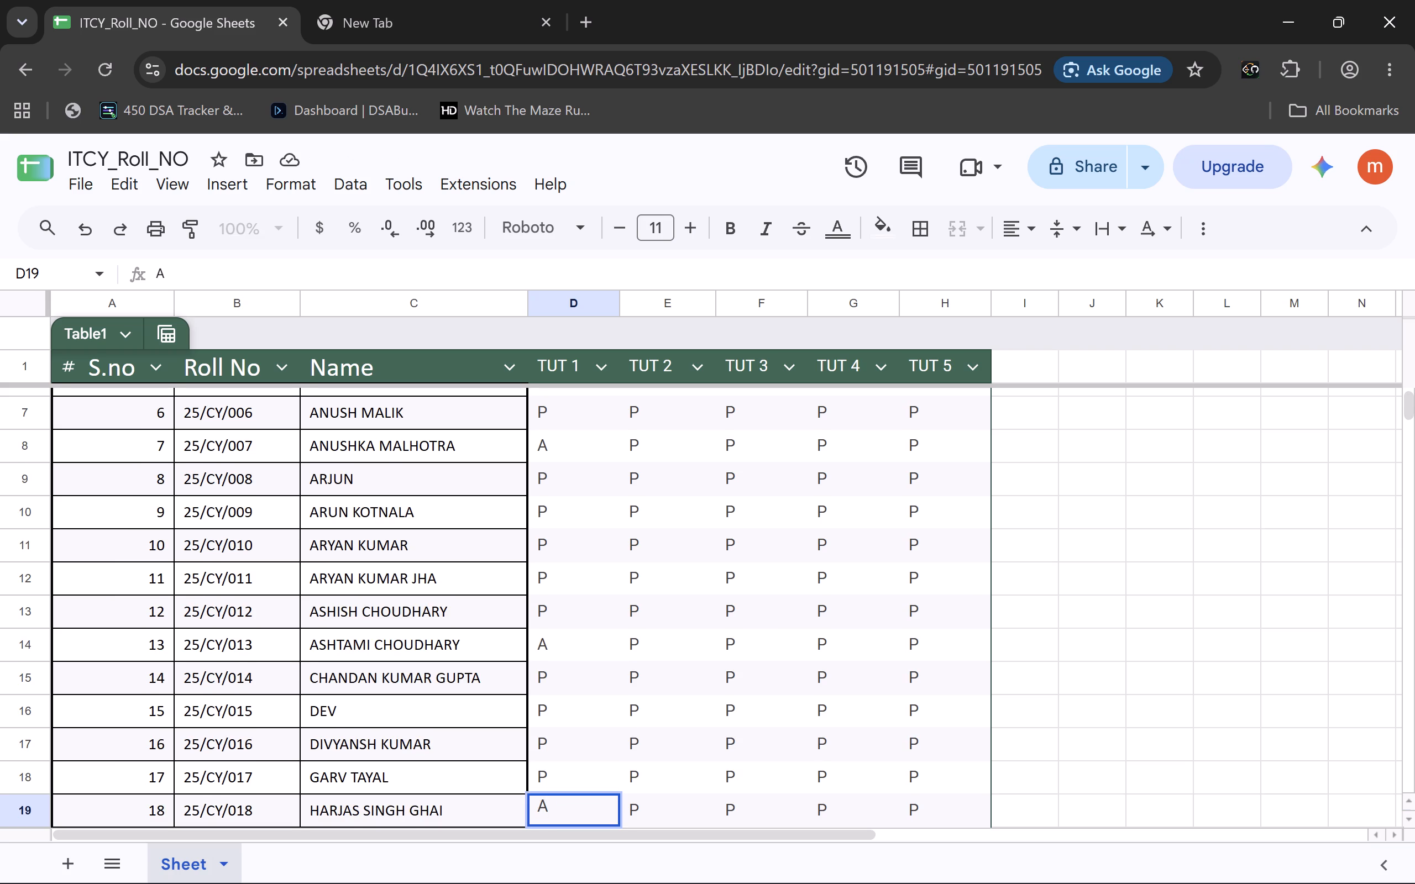
key("Down")
Change the TUT 1 mark to A for S.no 37 in cell D38.
key("Down")
key("Down")
key("Down")
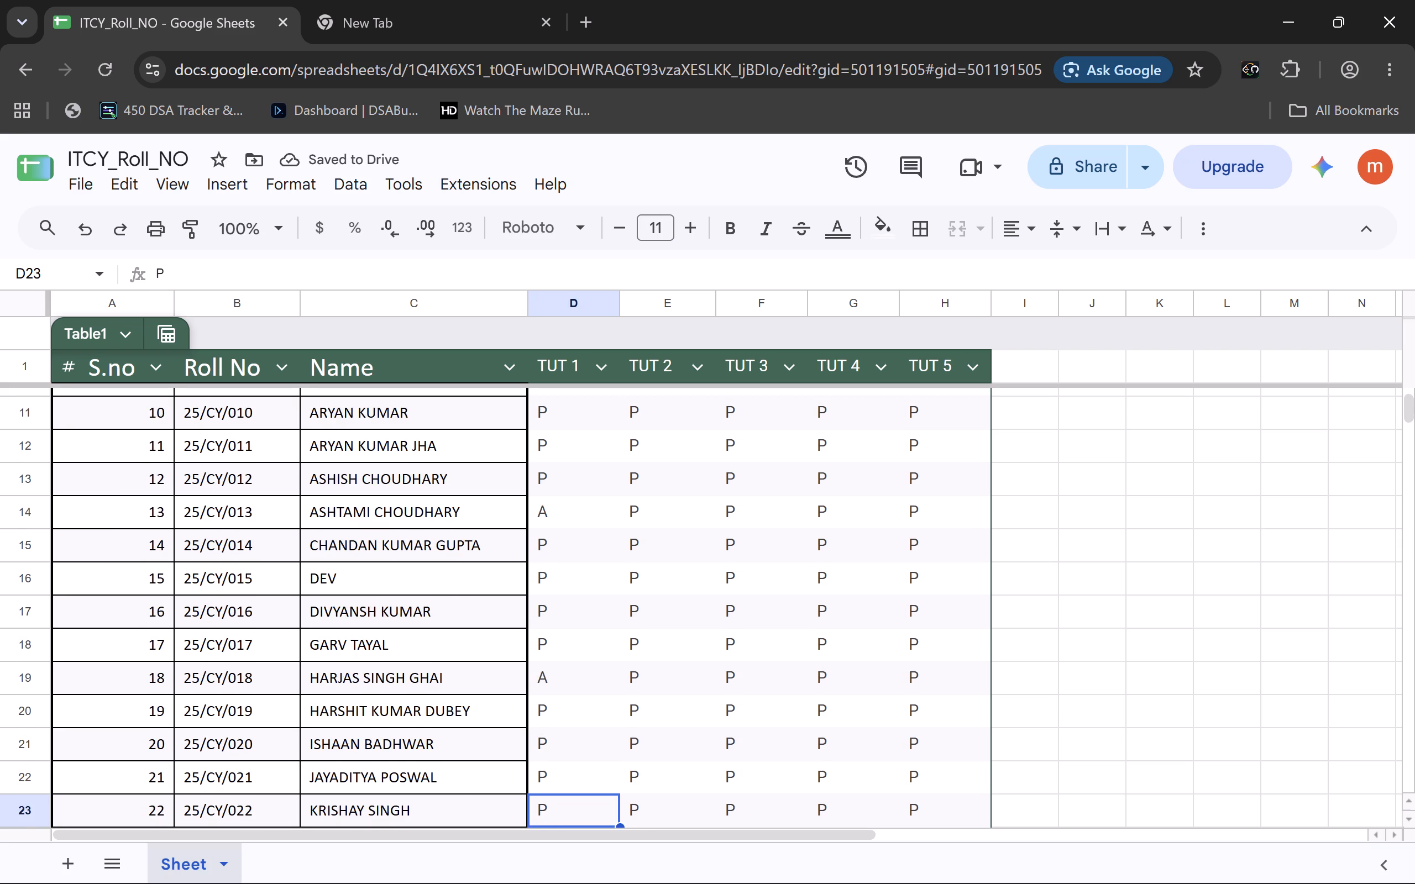
key("Down")
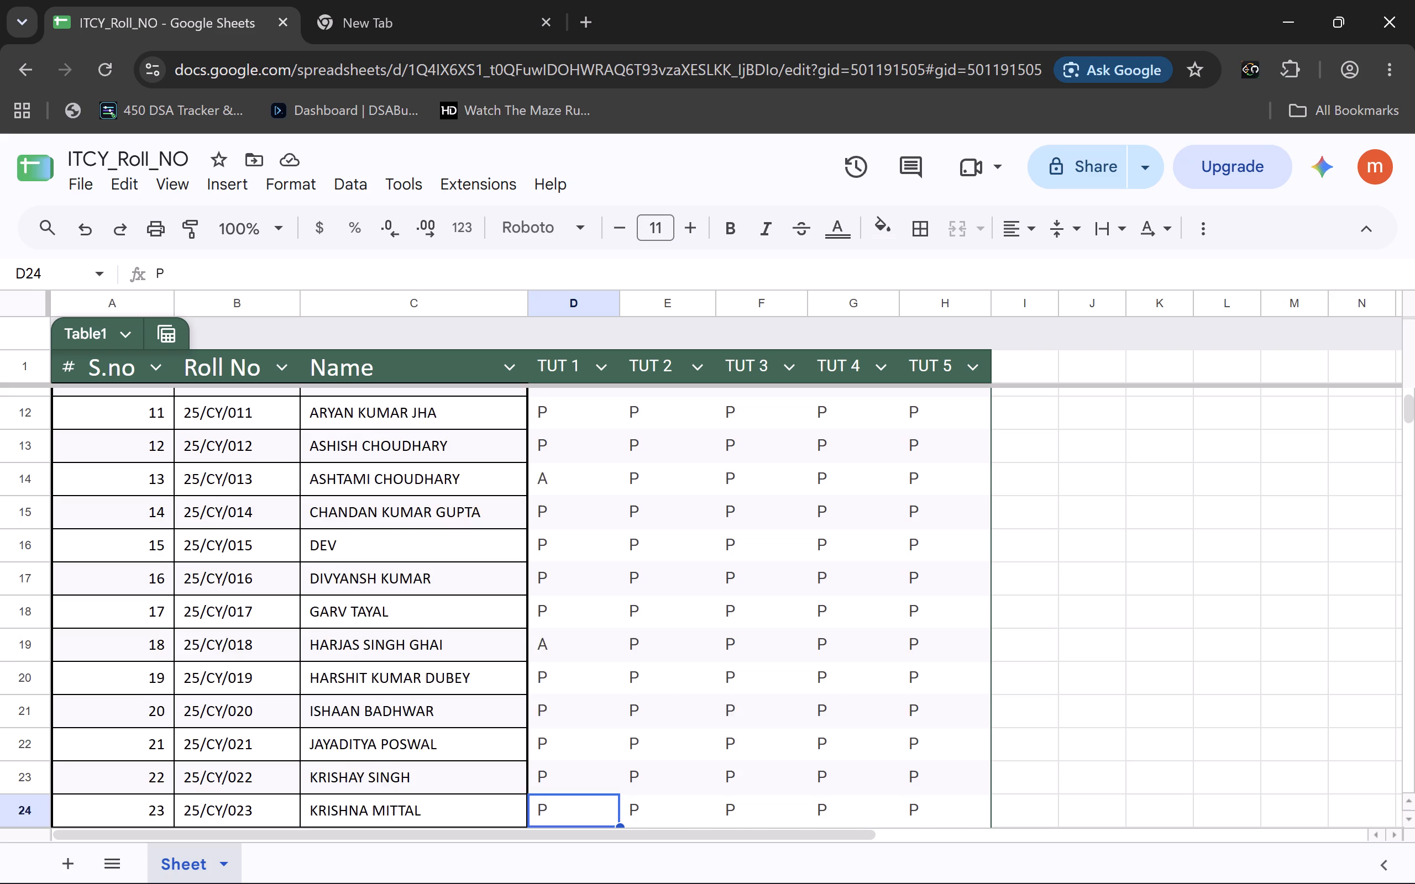
key("Down")
key("Down")
key("Down")
key("Down")
key("Down")
key("Down")
key("Down")
key("Down")
key("Down")
key("Down")
key("Down")
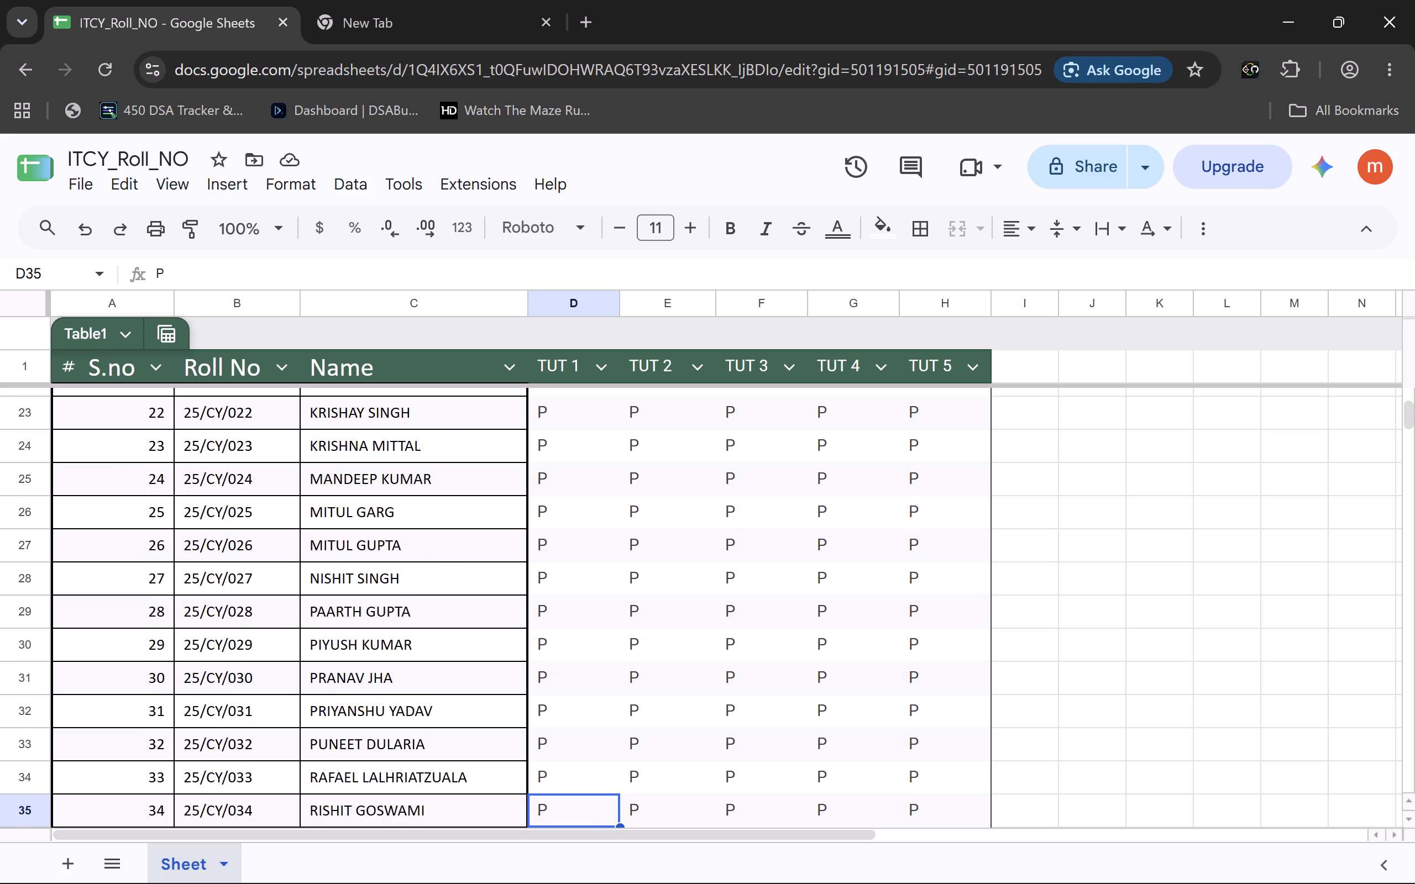
key("Down")
key("Down")
key("Down")
key("a")
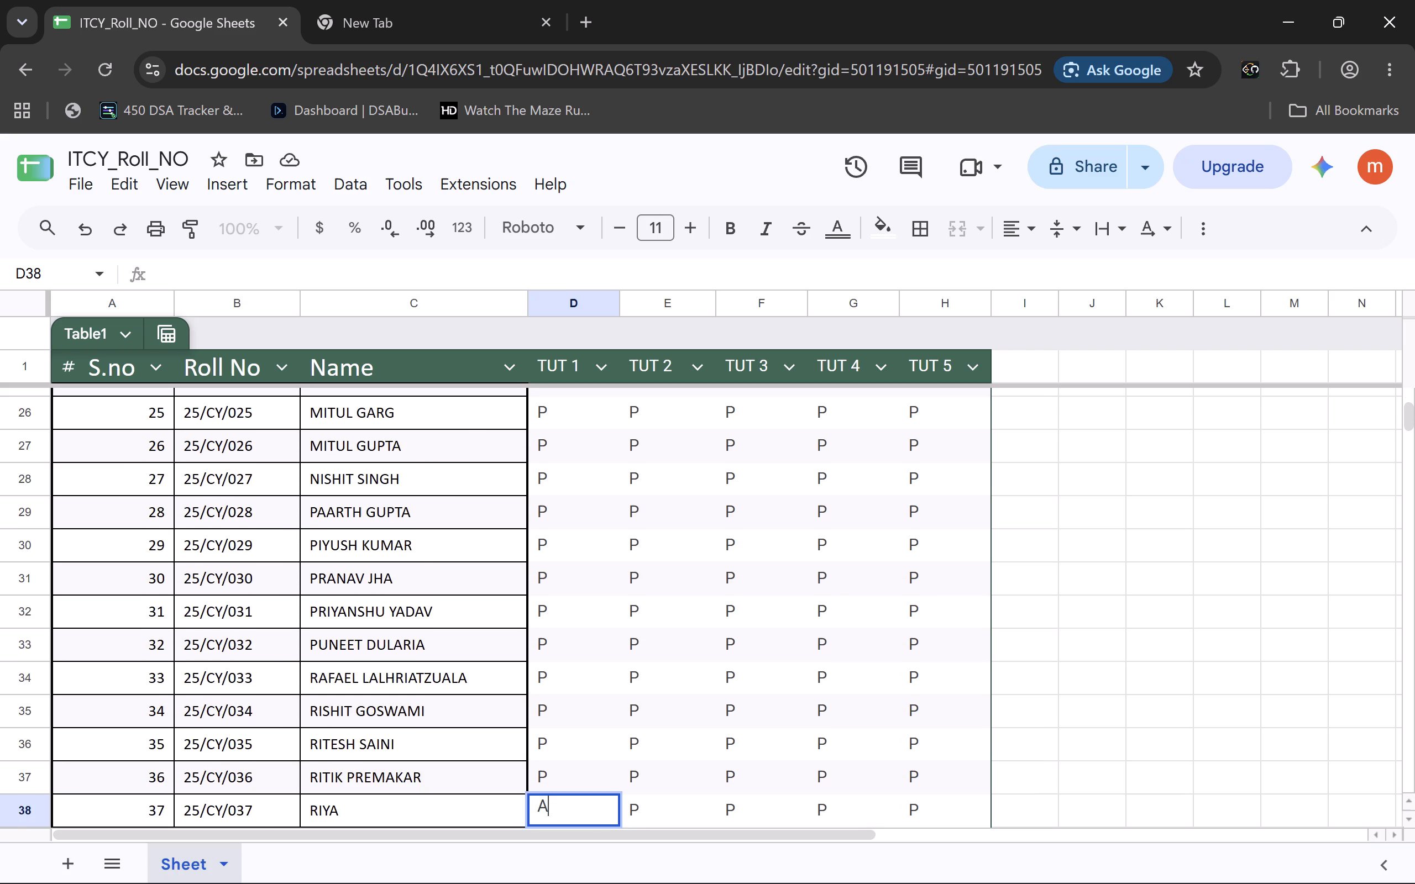
key("Down")
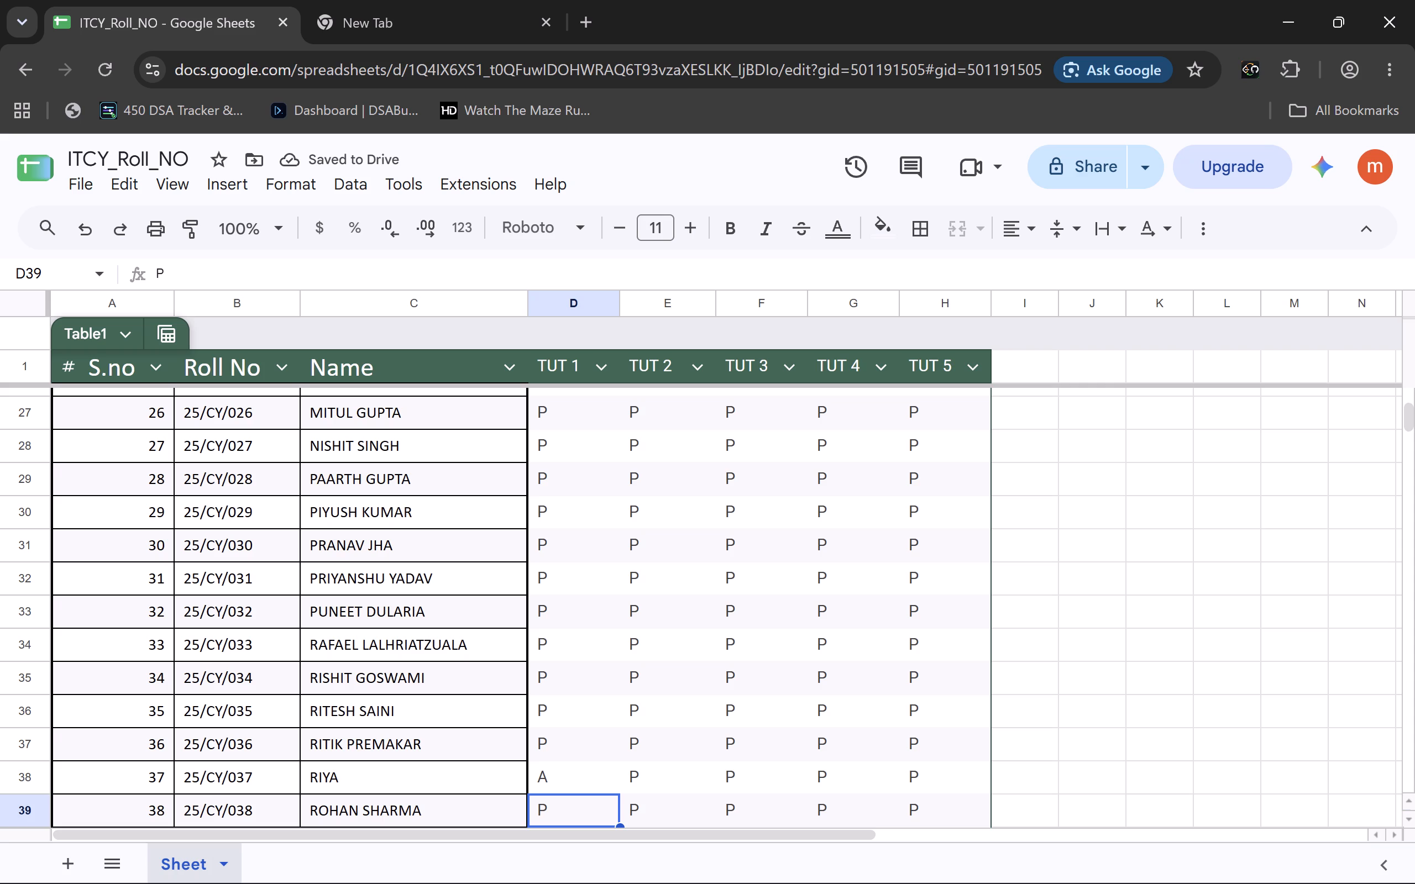
Change the TUT 1 mark to A for S.no 59 in cell D60.
key("Down")
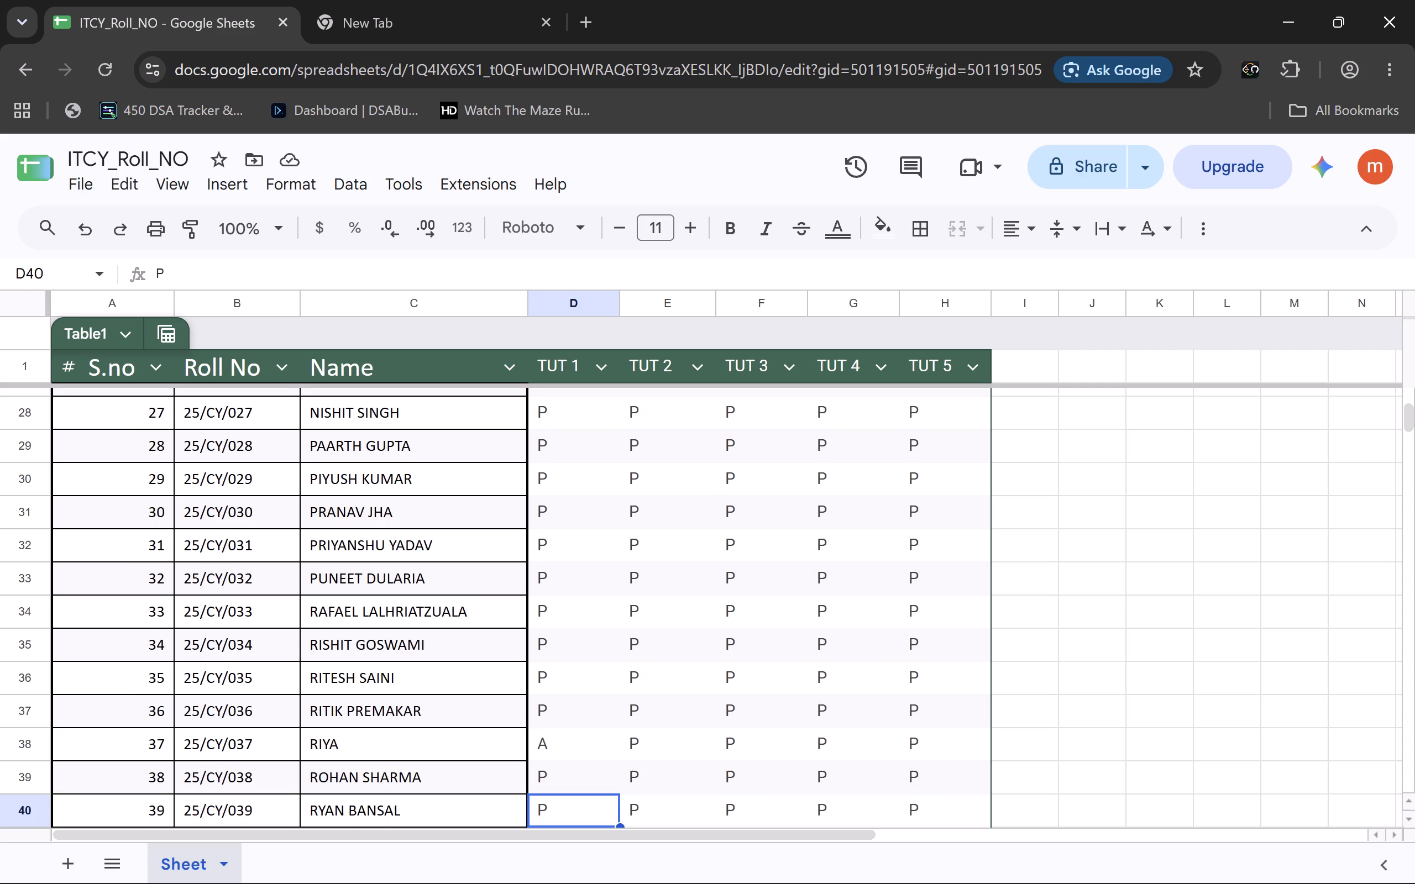
key("Down")
key("Down")
key("Down")
key("Down")
key("Down")
key("Down")
key("Down")
key("Down")
key("Down")
key("Down")
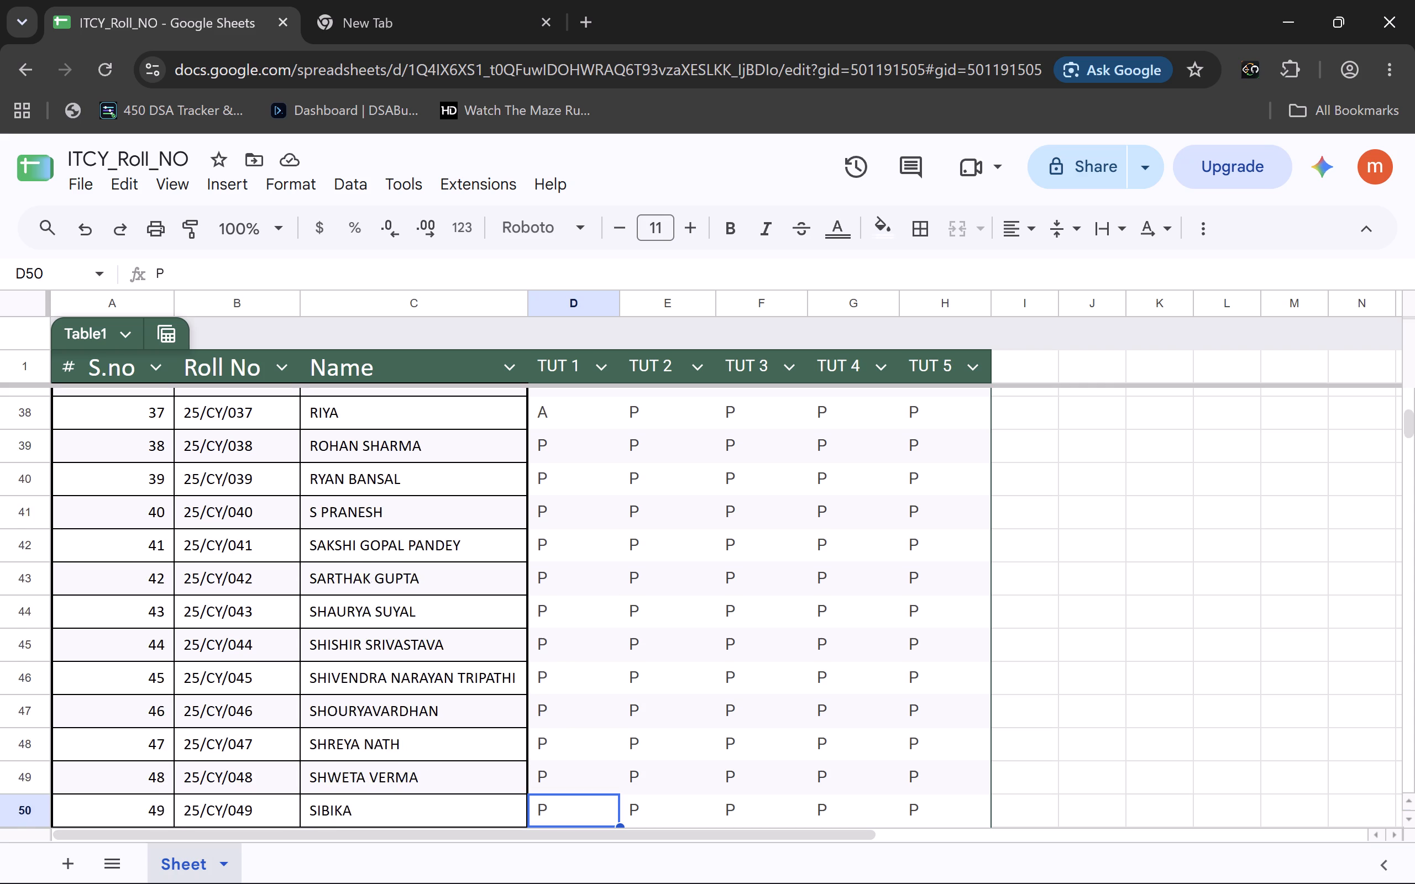
key("Down")
key("Down")
key("Down")
key("Down")
key("Down")
key("Down")
key("Down")
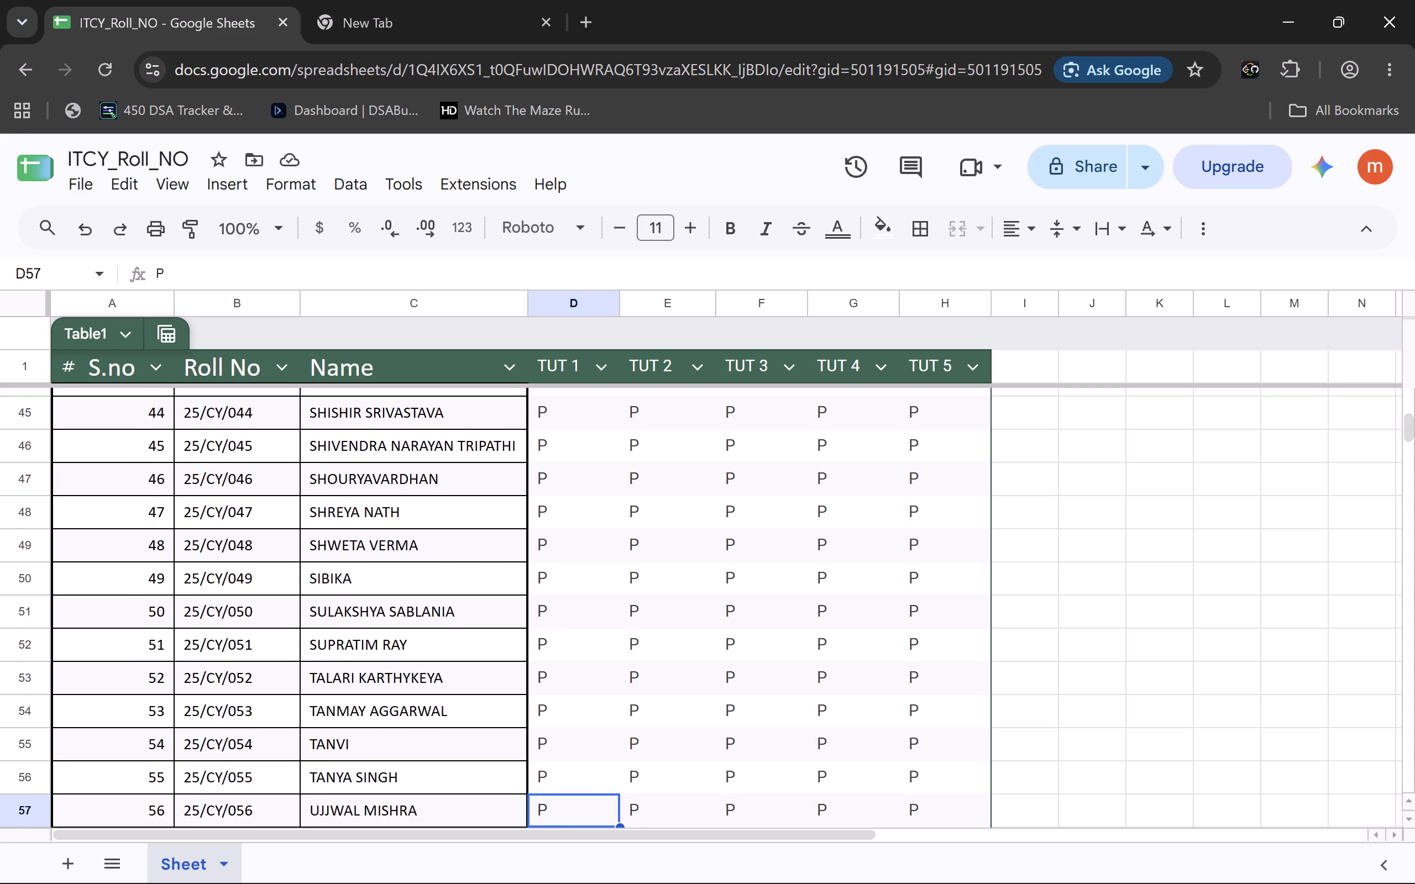
key("Down")
key("Down")
key("Down")
key("Down")
key("Down")
key("Up")
key("Up")
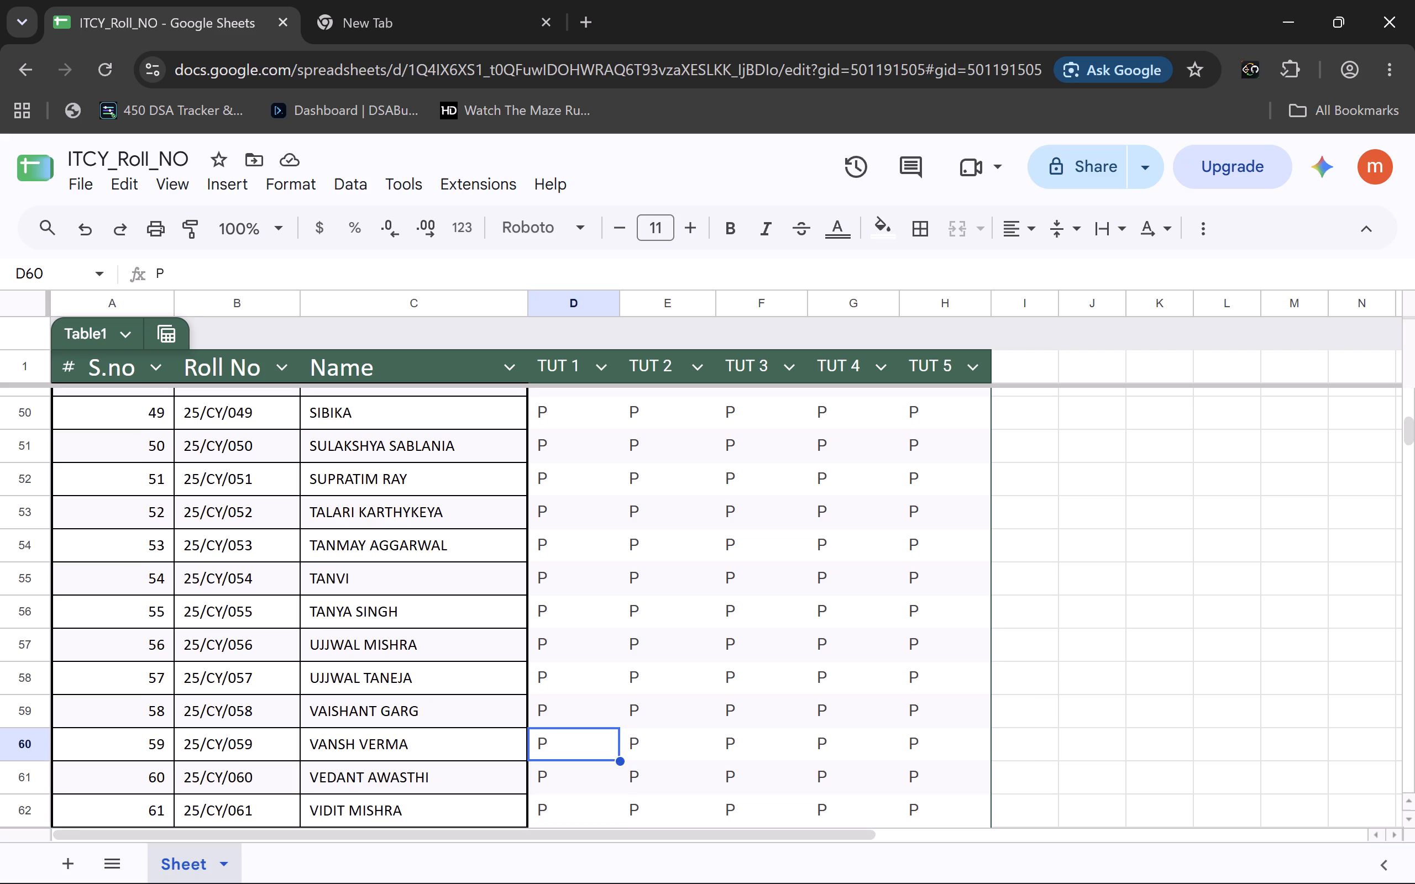
key("a")
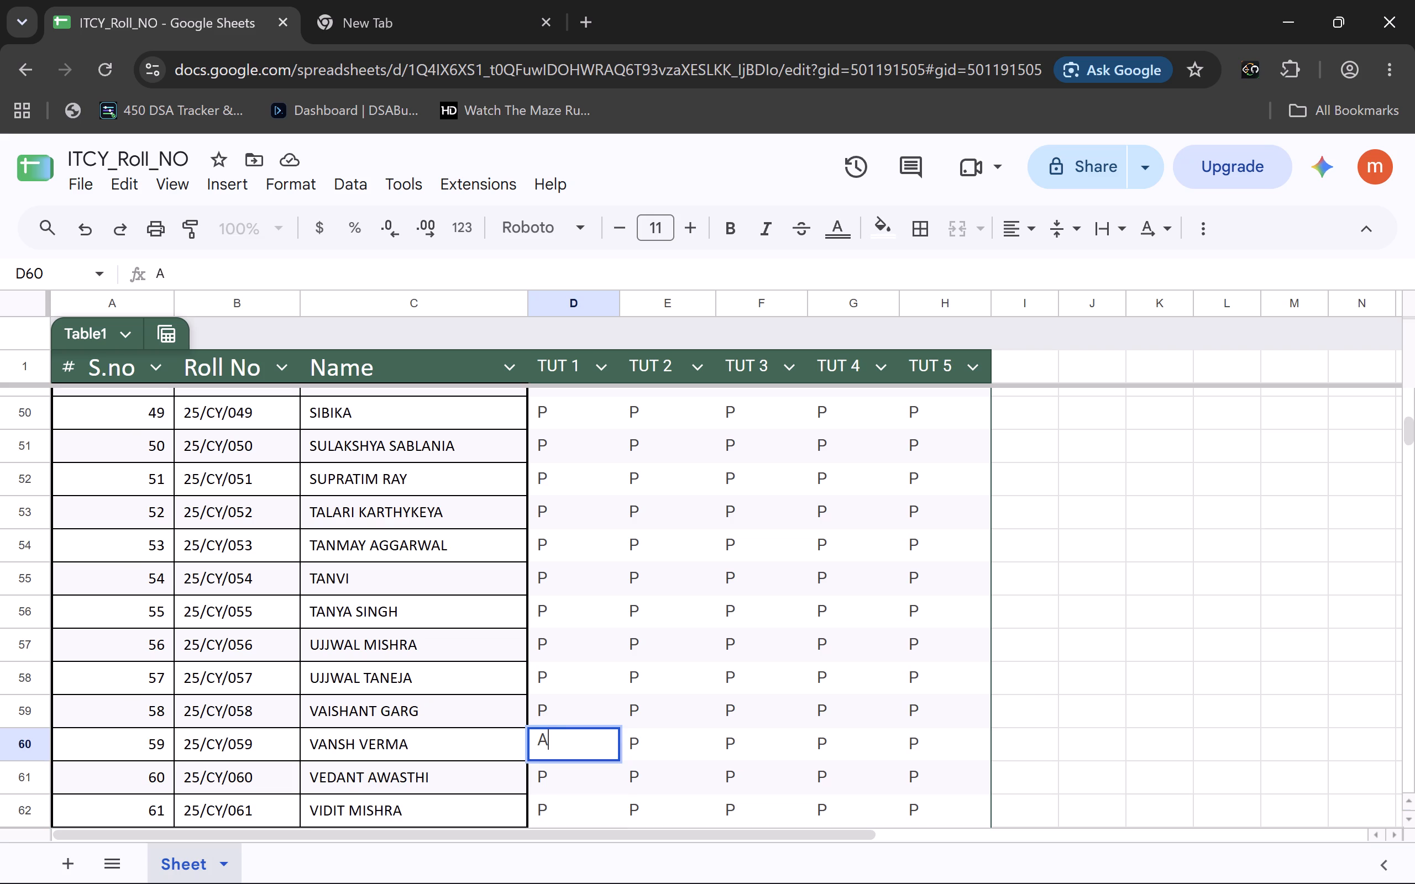
key("Up")
Change the TUT 1 mark to A for S.no 3 in cell D4.
key("Up")
key("Up")
key("Up")
key("Up")
key("Up")
key("Up")
key("Up")
key("Up")
key("Up")
key("Up")
key("Up")
key("Up")
key("Up")
key("Up")
key("Up")
key("Up")
key("Up")
key("Up")
key("Up")
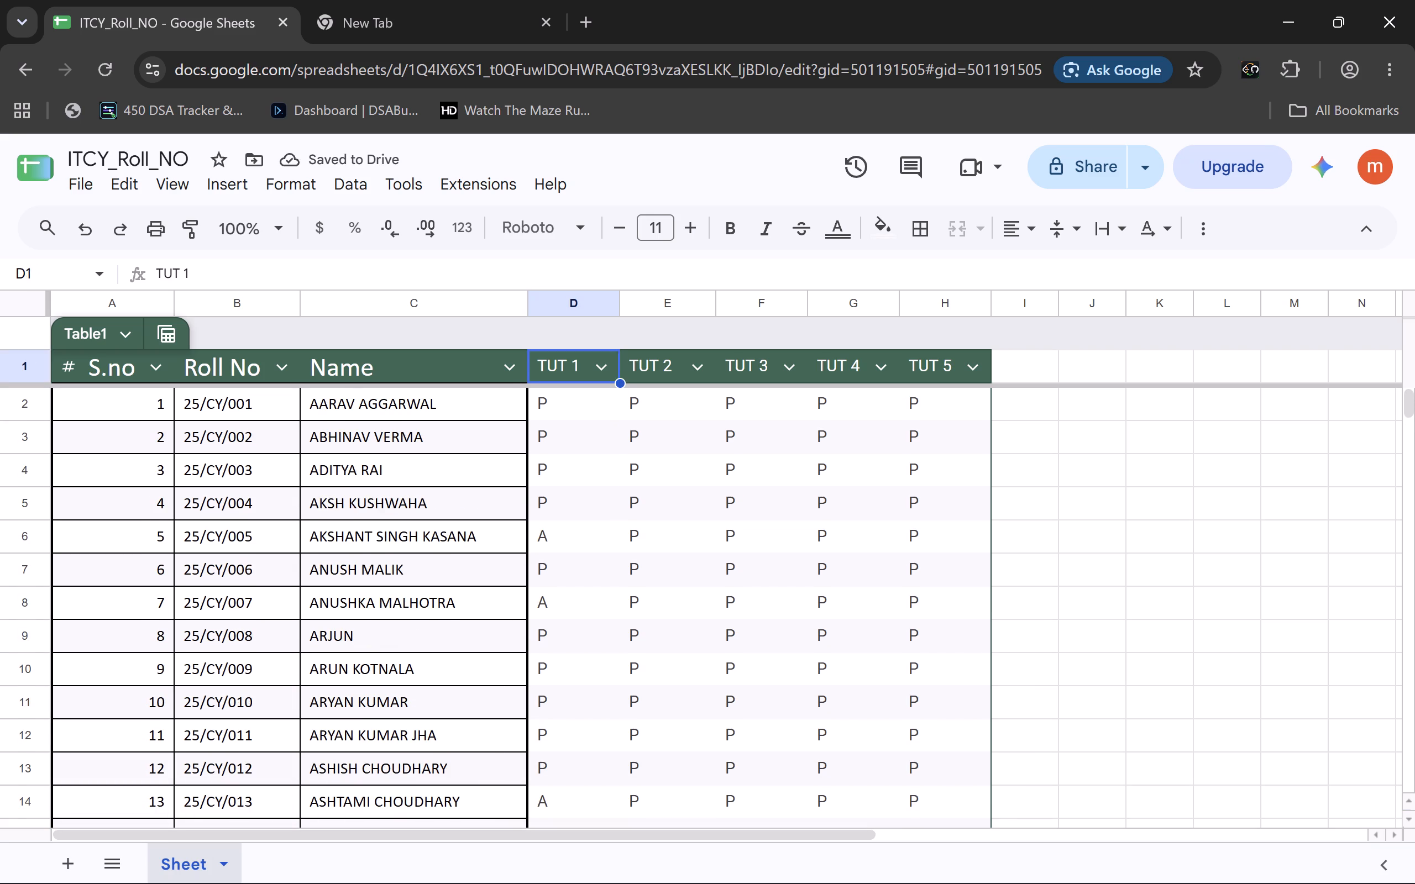
key("Down")
key("Down")
key("Down")
key("a")
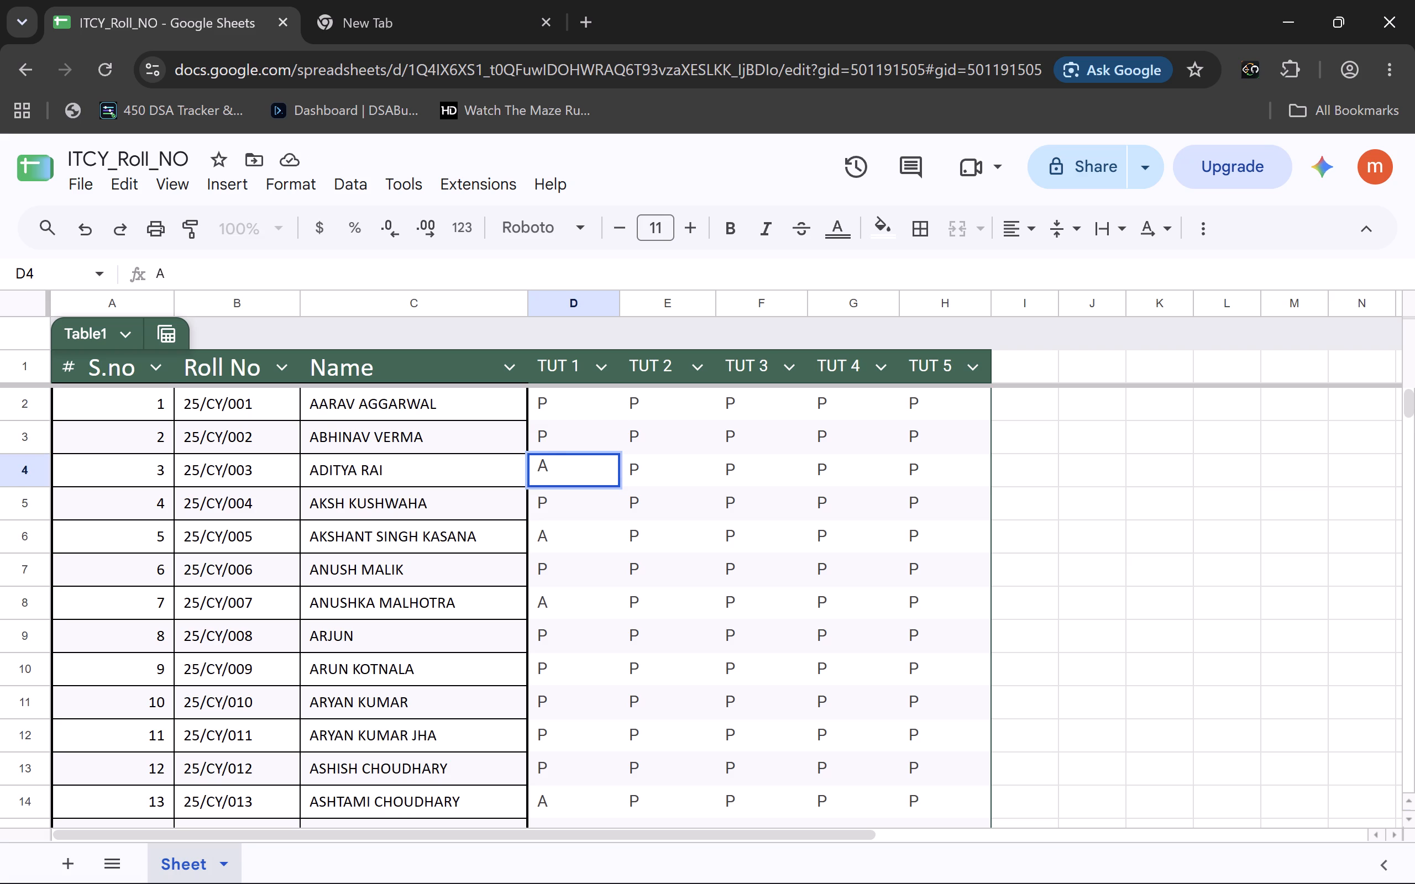
key("Down")
Change the TUT 1 mark to A for S.no 12 in cell D13.
key("Down")
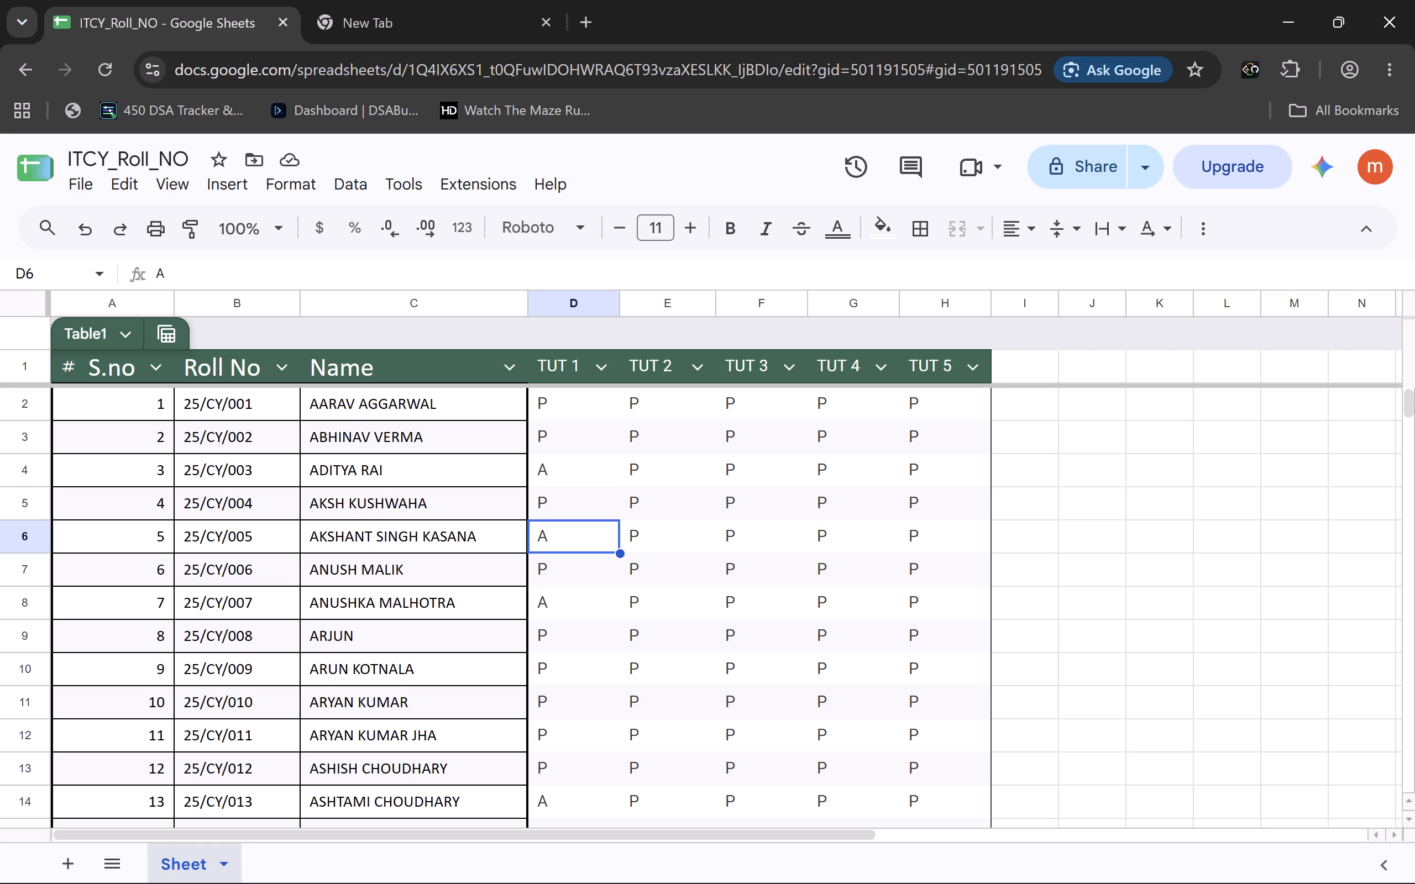
key("Down")
key("Down")
key("Down")
key("Down")
key("Down")
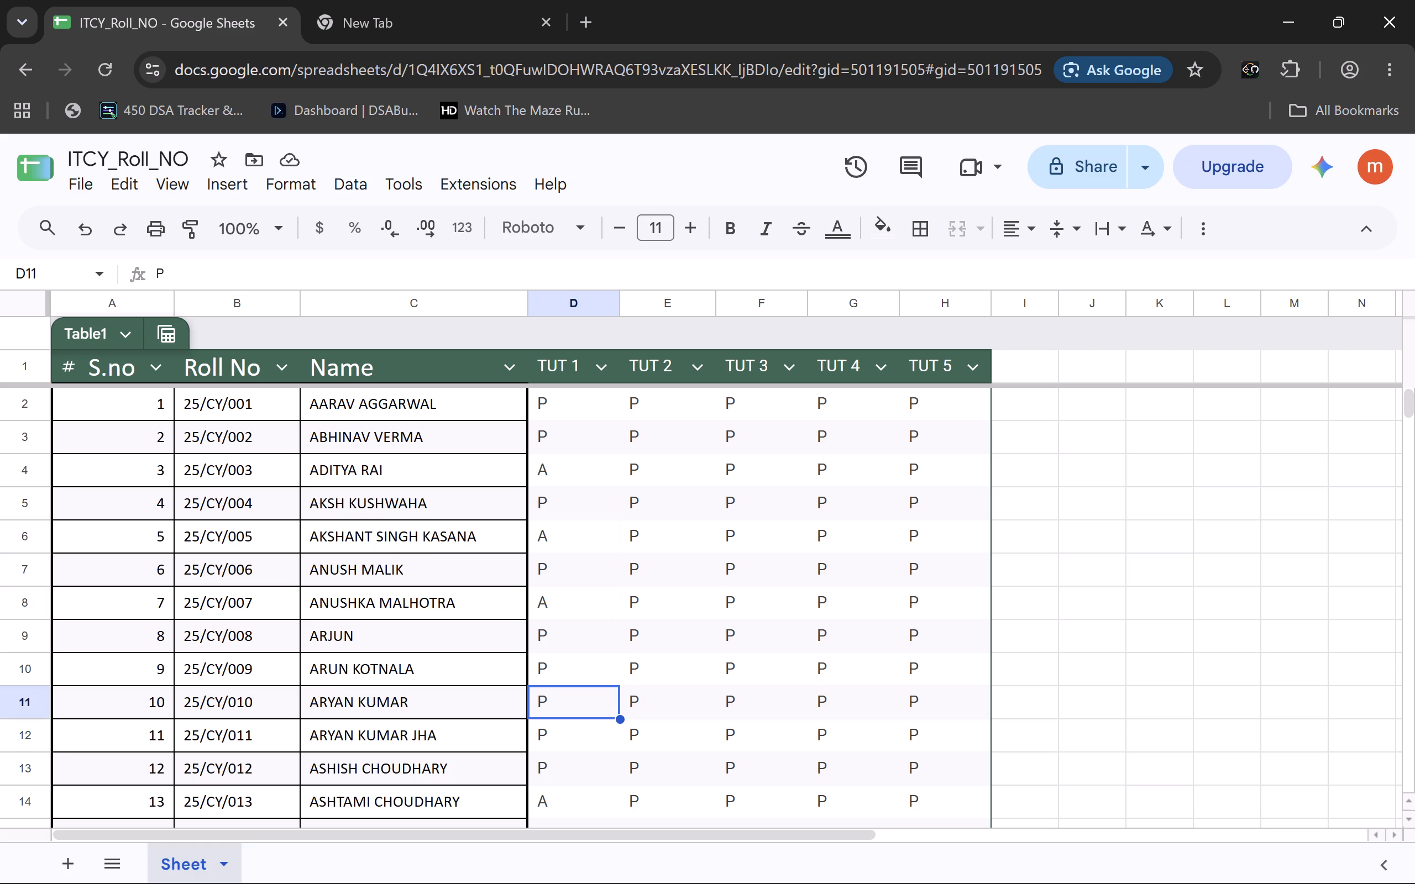
key("Down")
key("Down")
key("a")
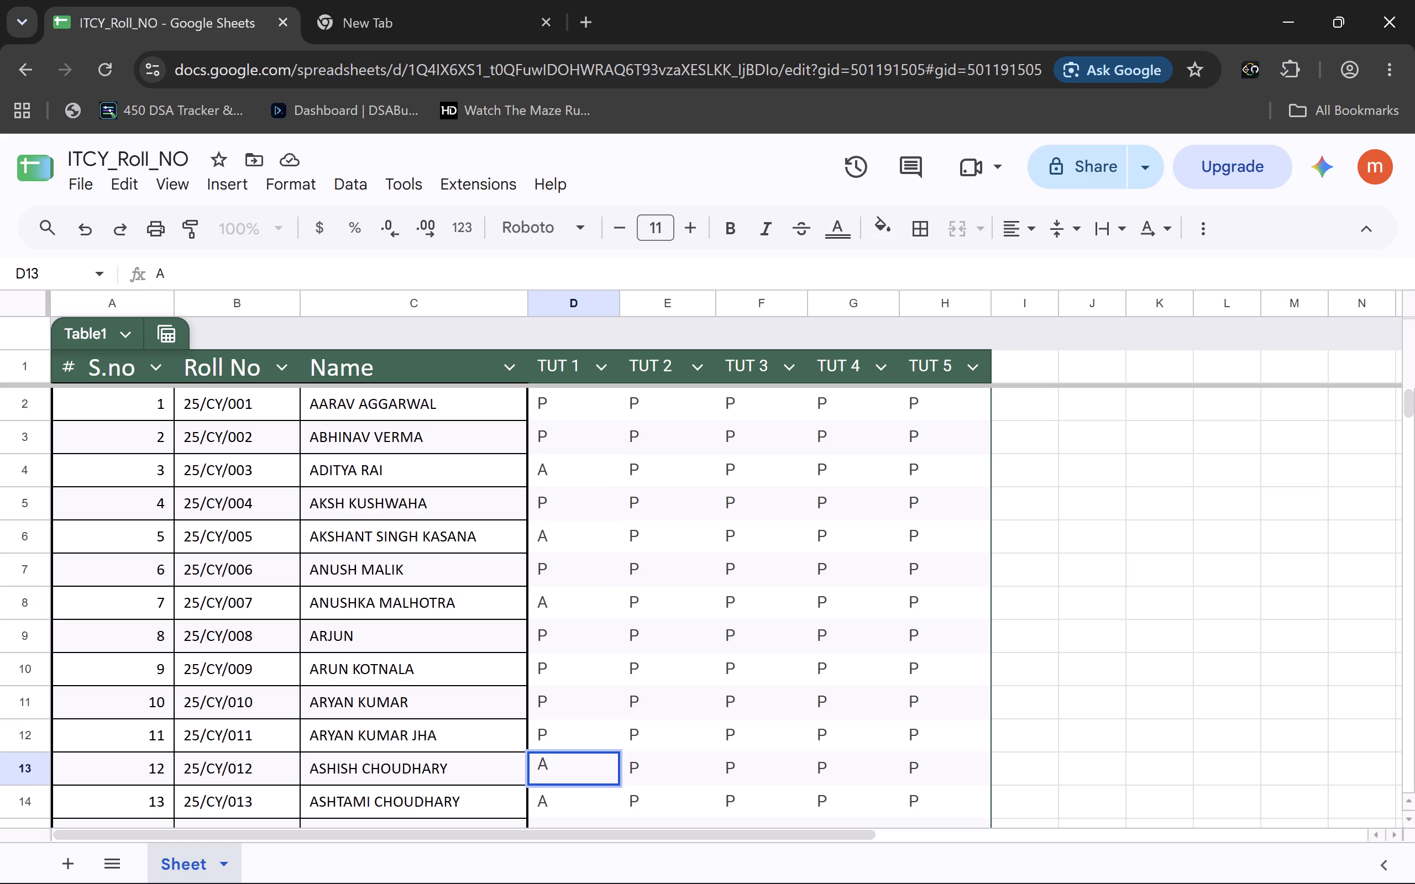
key("Down")
Change the TUT 1 mark to A for S.no 14 and S.no 15 (cells D15 and D16).
key("Down")
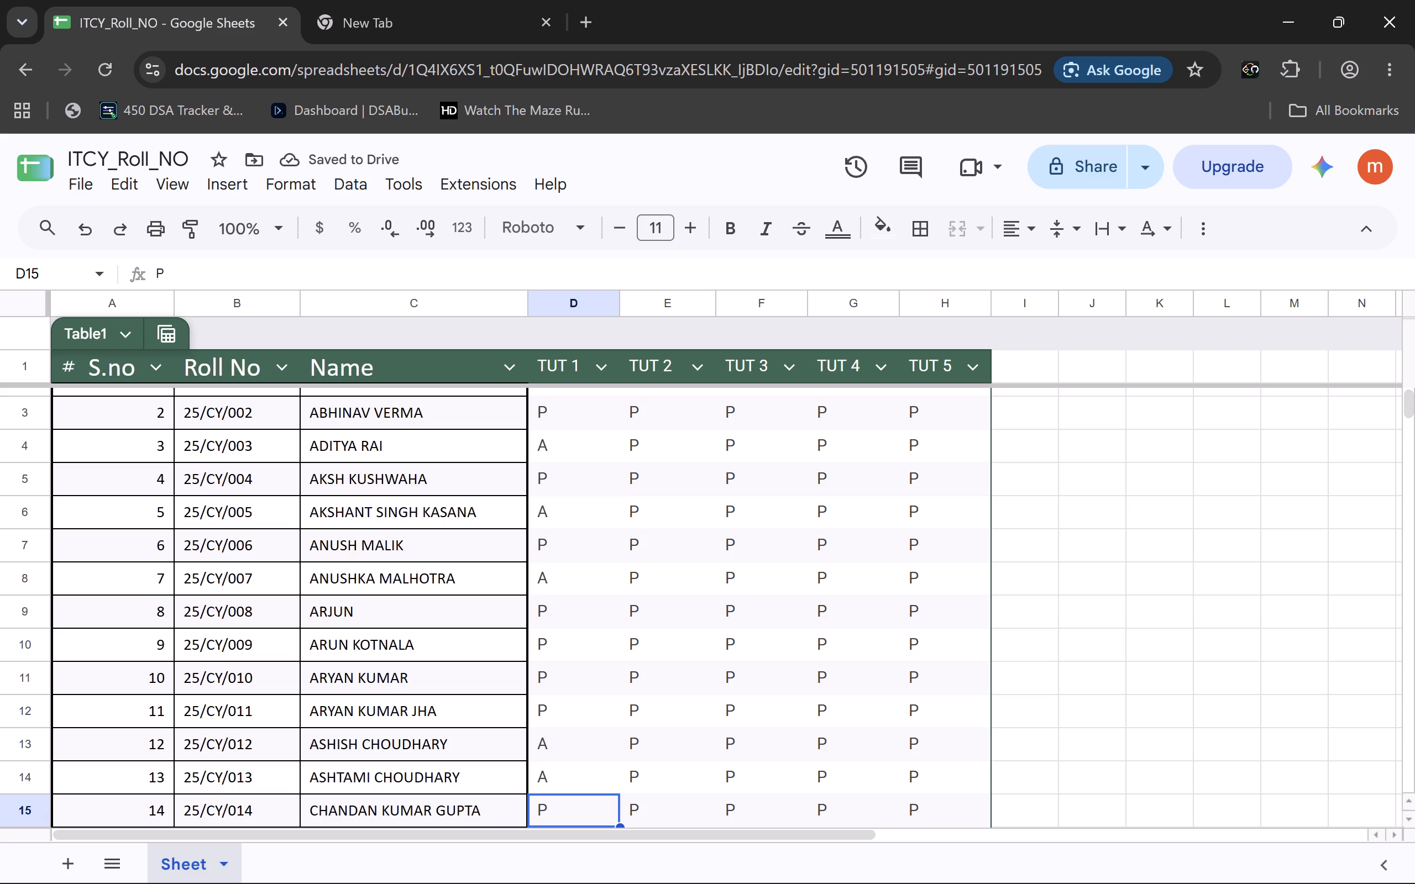
key("Down")
key("Up")
key("Up")
key("Down")
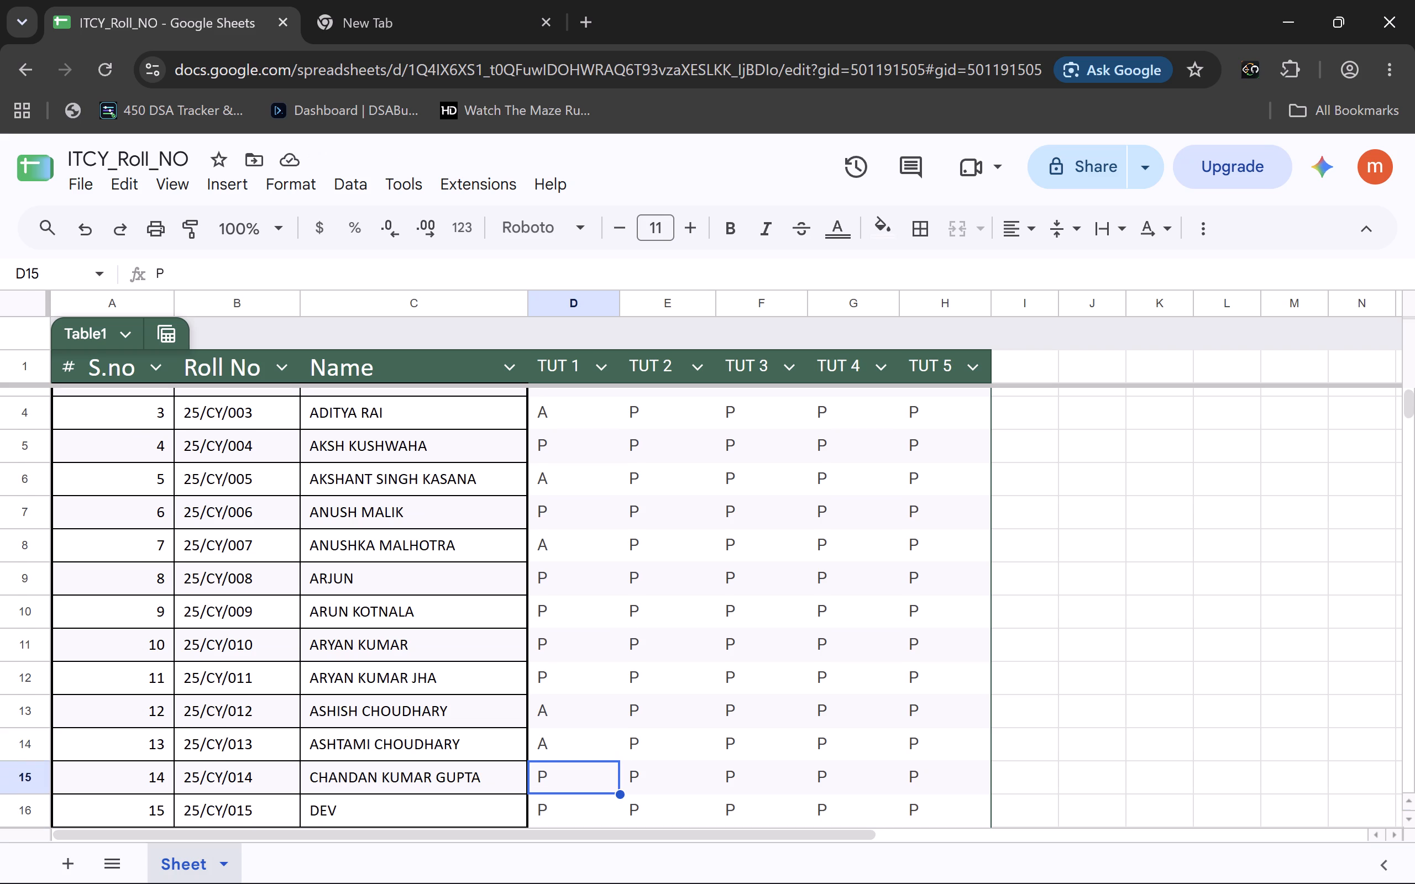
key("a")
key("Down")
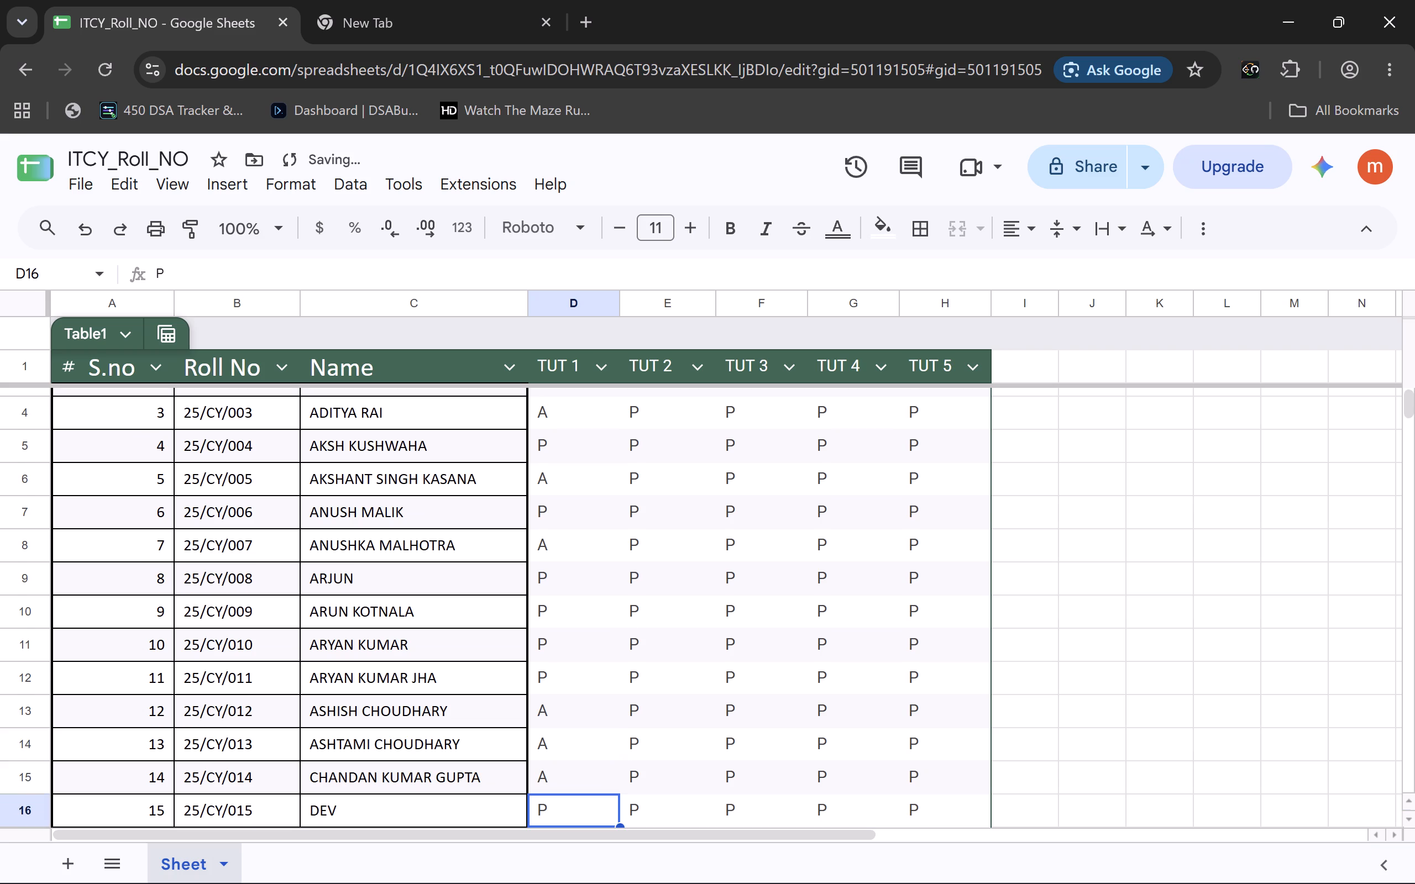
key("Down")
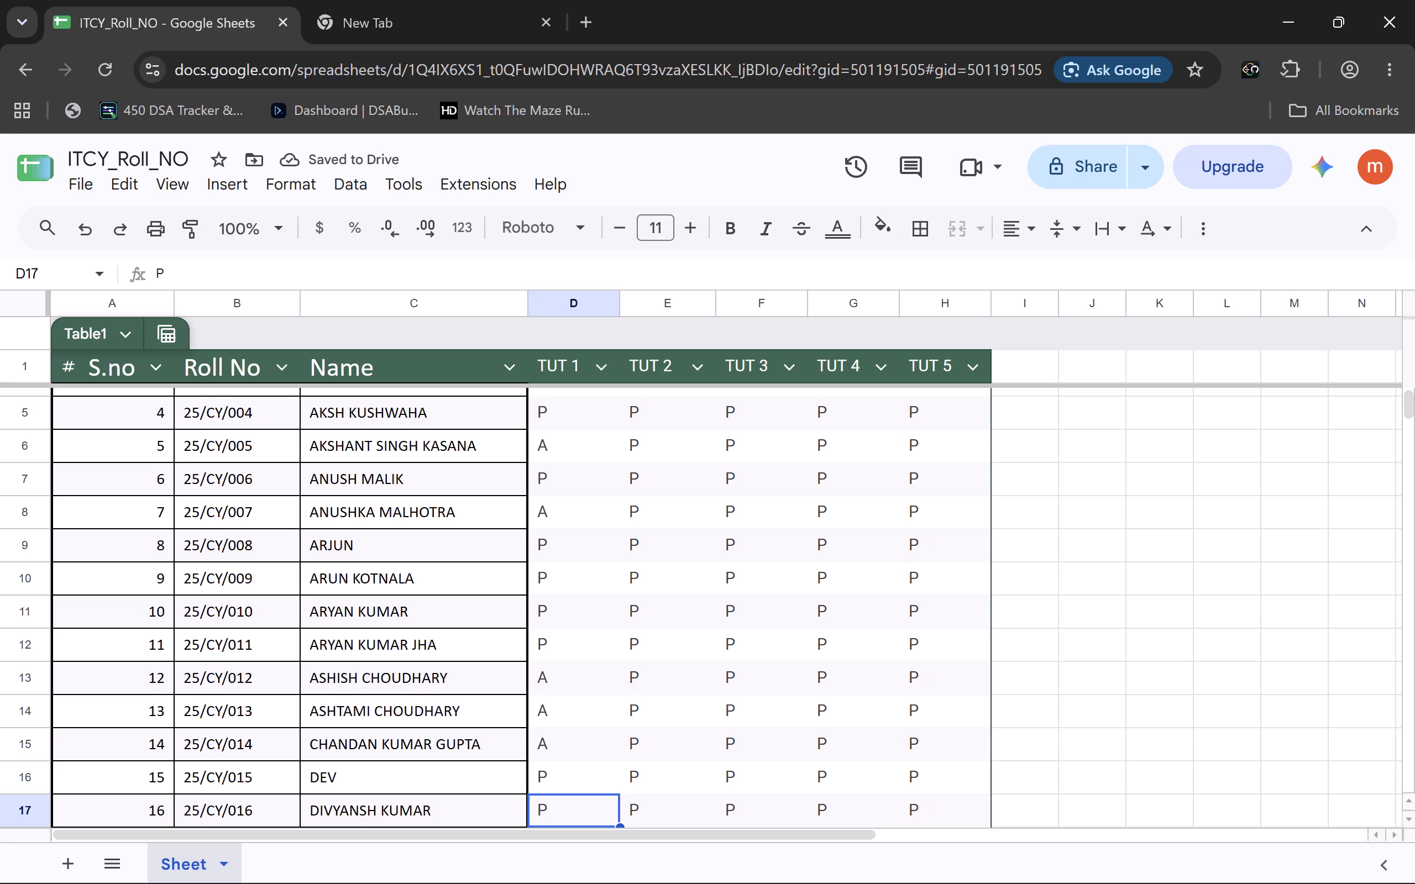
key("Down")
key("Up")
key("Up")
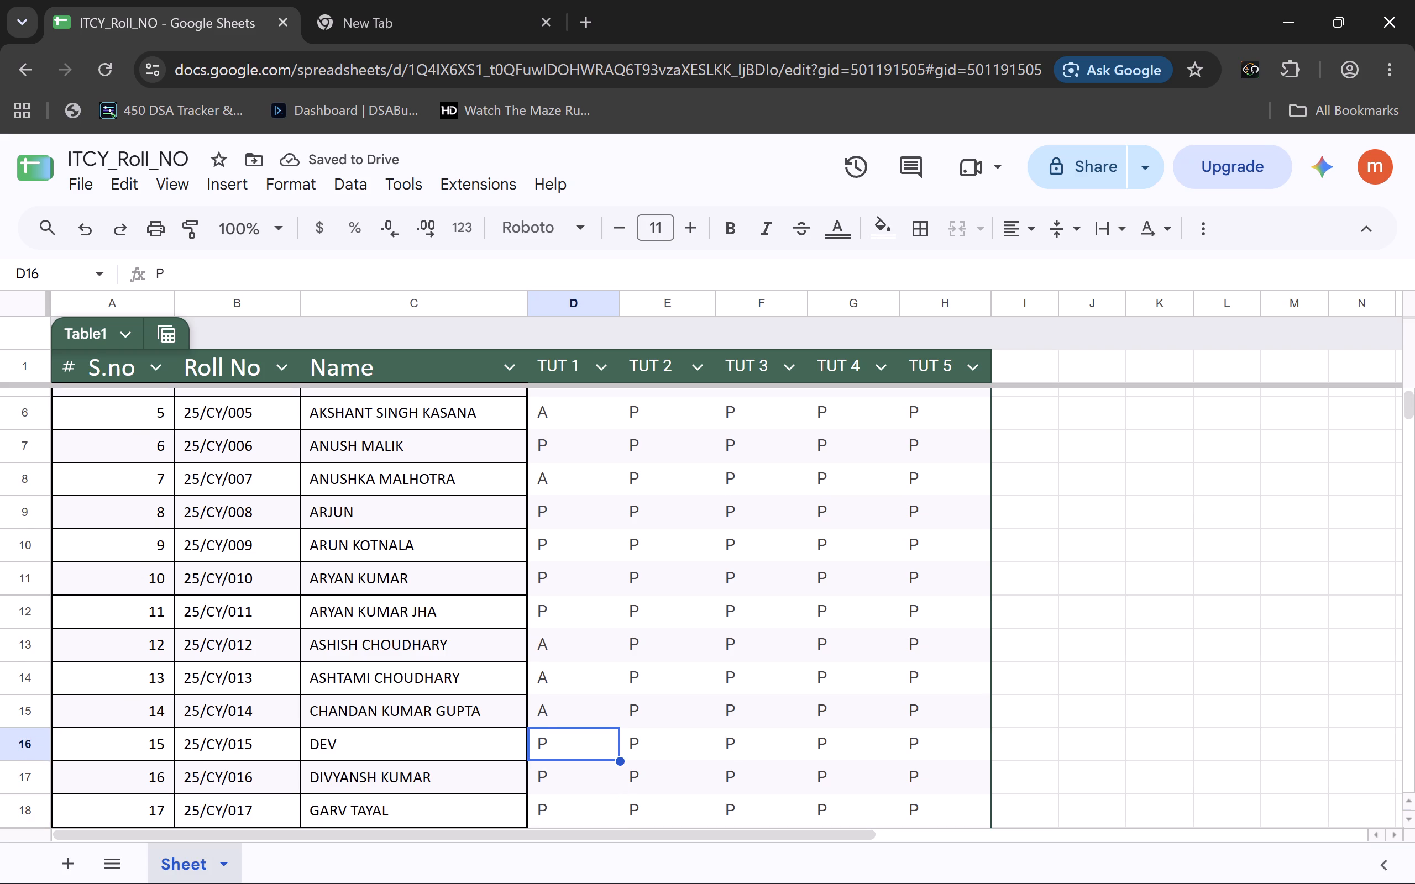
key("a")
key("Up")
Review the TUT 1 marks for S.no 12 through S.no 18.
key("Up")
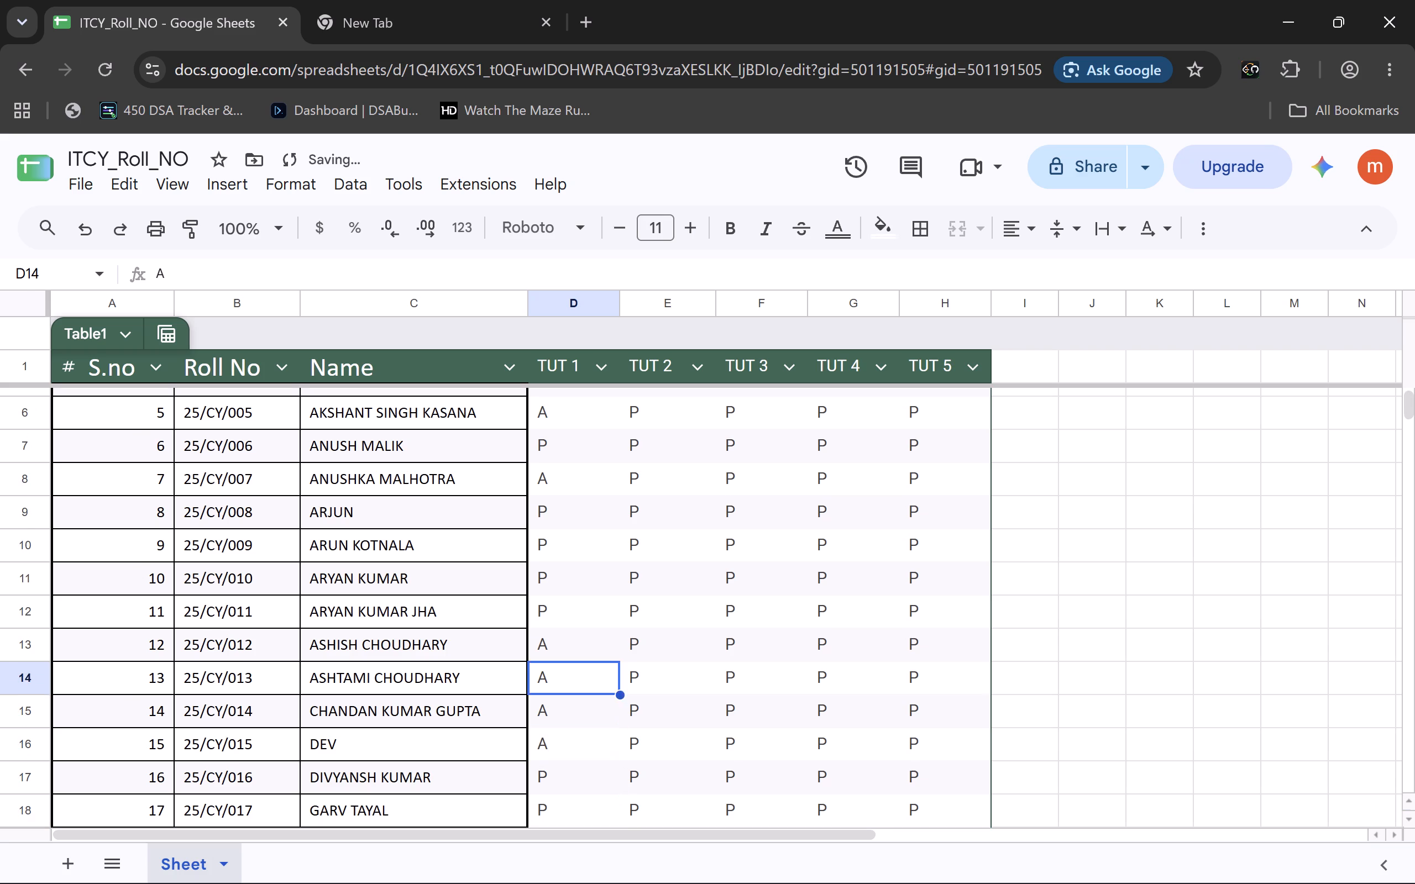
key("Up")
key("Down")
key("Down")
key("Down")
key("Up")
key("Up")
key("Down")
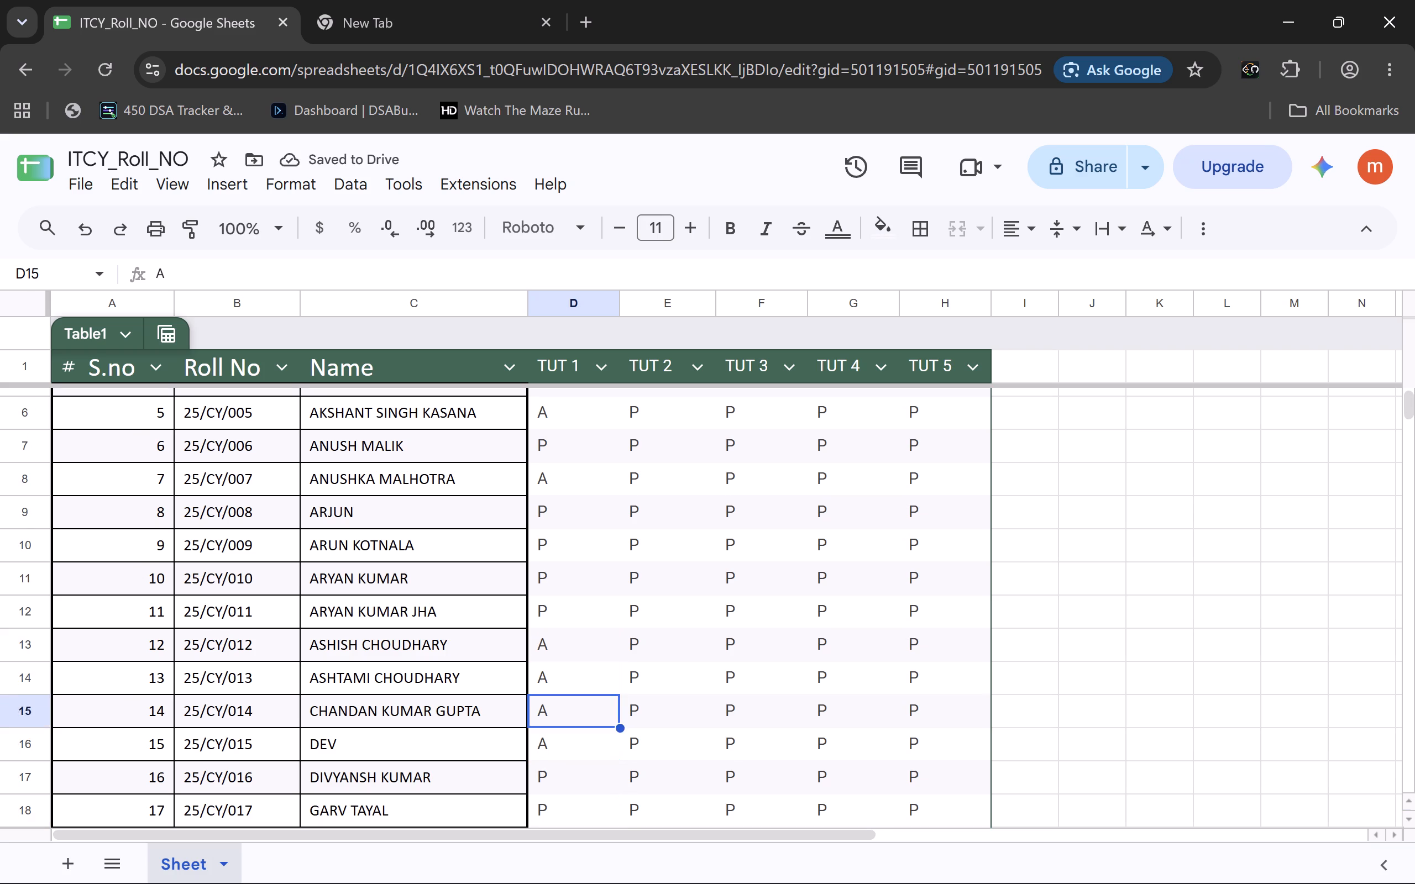
key("Down")
key("Down")
key("Down")
key("Down")
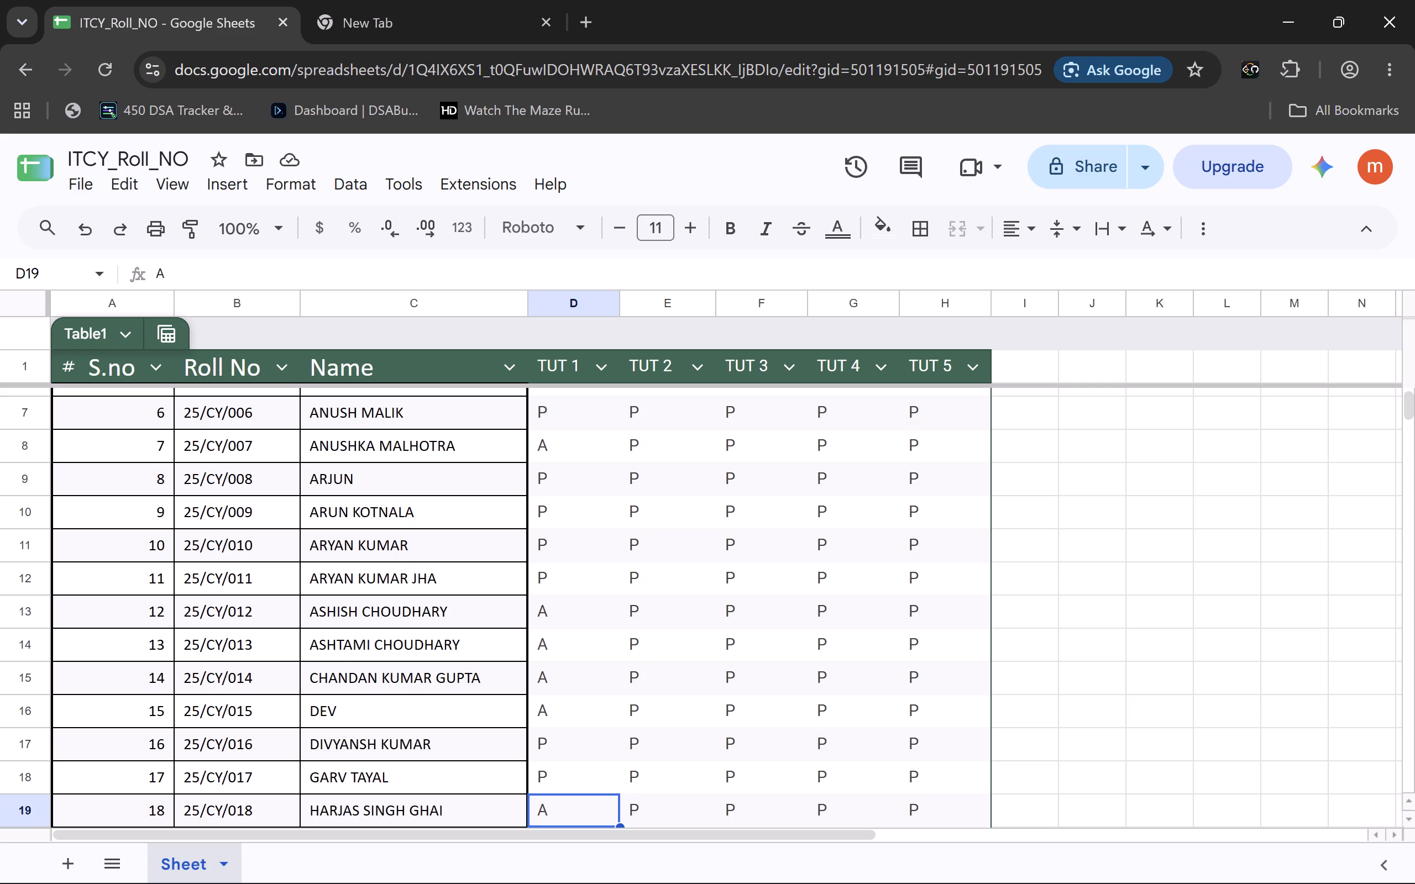
Change the TUT 1 mark to A for S.no 16 in cell D17.
key("Up")
key("Up")
key("a")
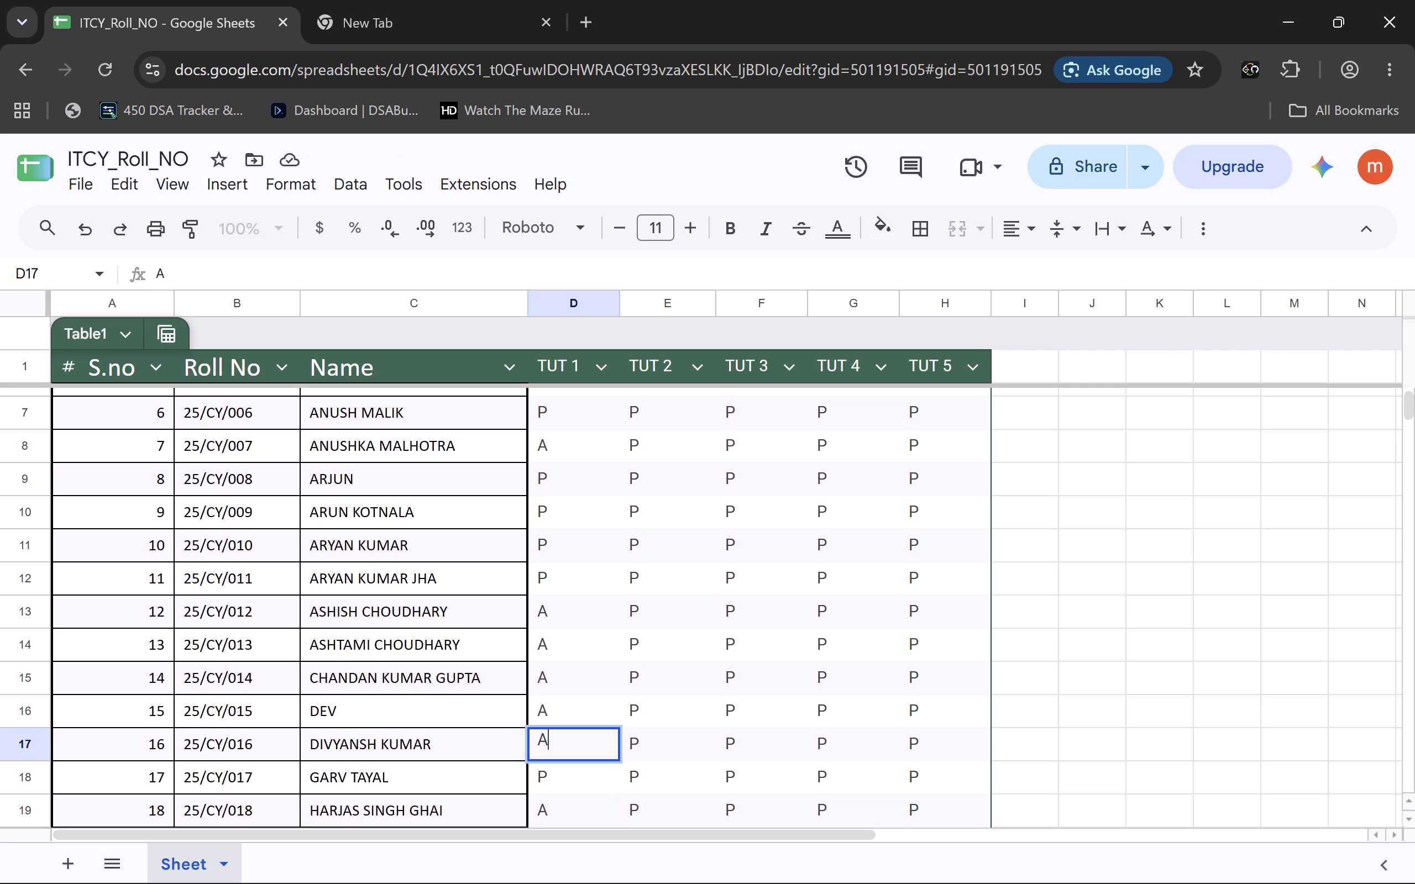
key("Down")
Change the TUT 1 mark to A for S.no 31 in cell D32.
key("Down")
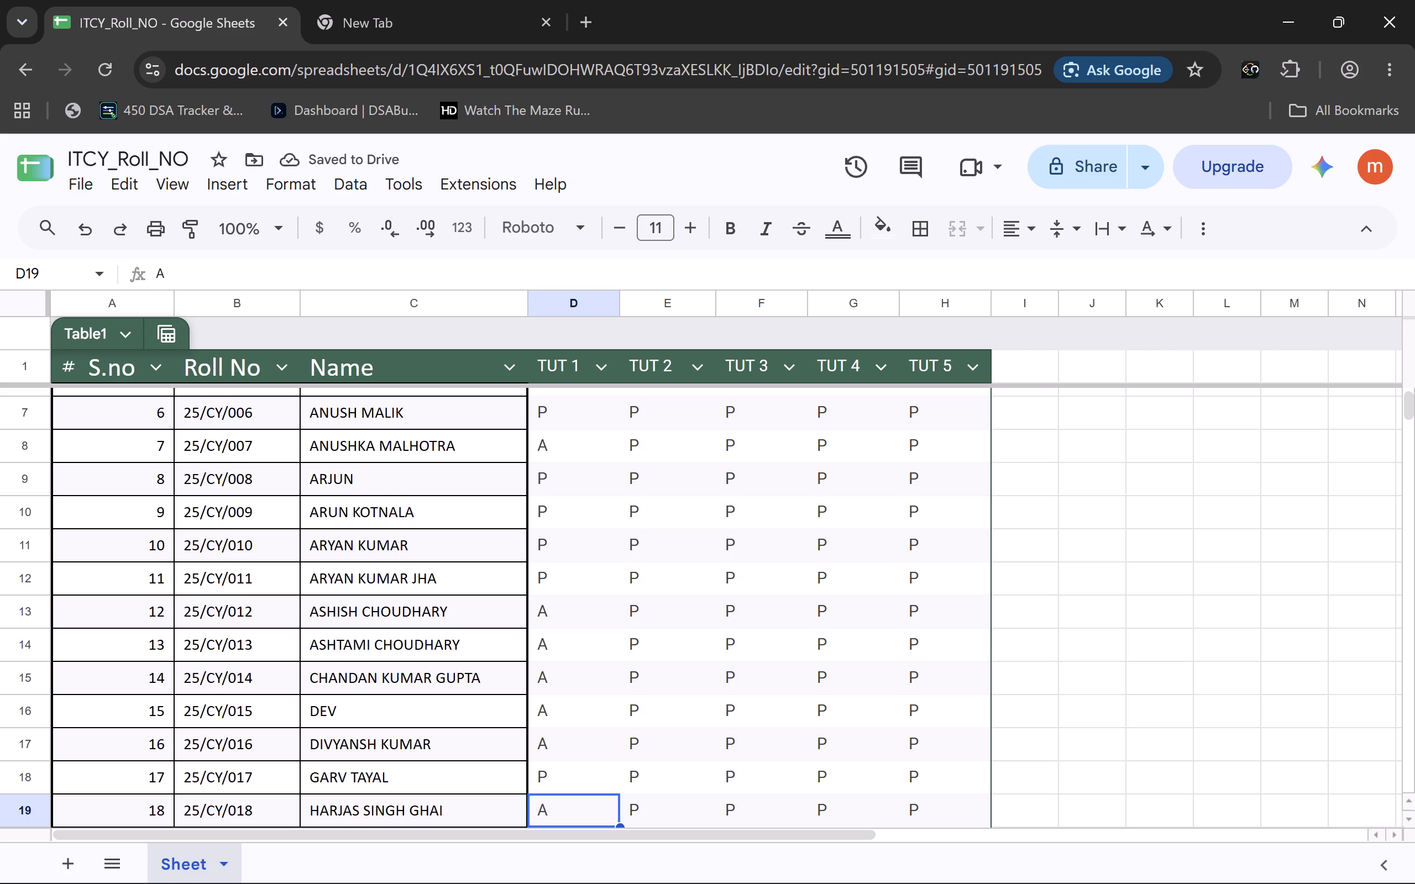
key("Down")
key("Down")
key("Down")
key("Down")
key("Down")
key("Down")
key("Down")
key("Down")
key("Down")
key("Down")
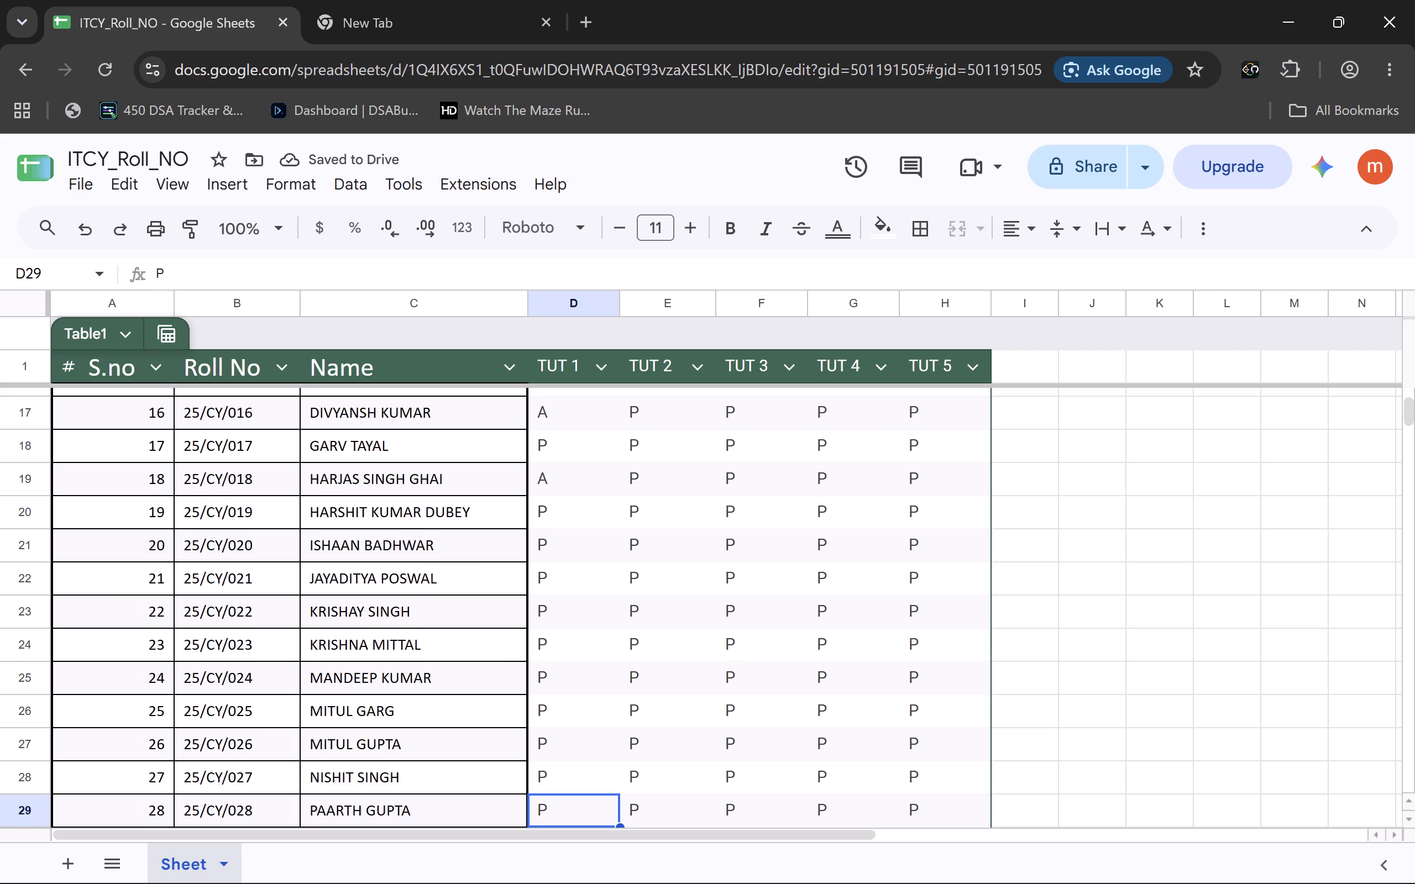
key("Down")
key("Down")
key("Down")
key("Down")
key("Up")
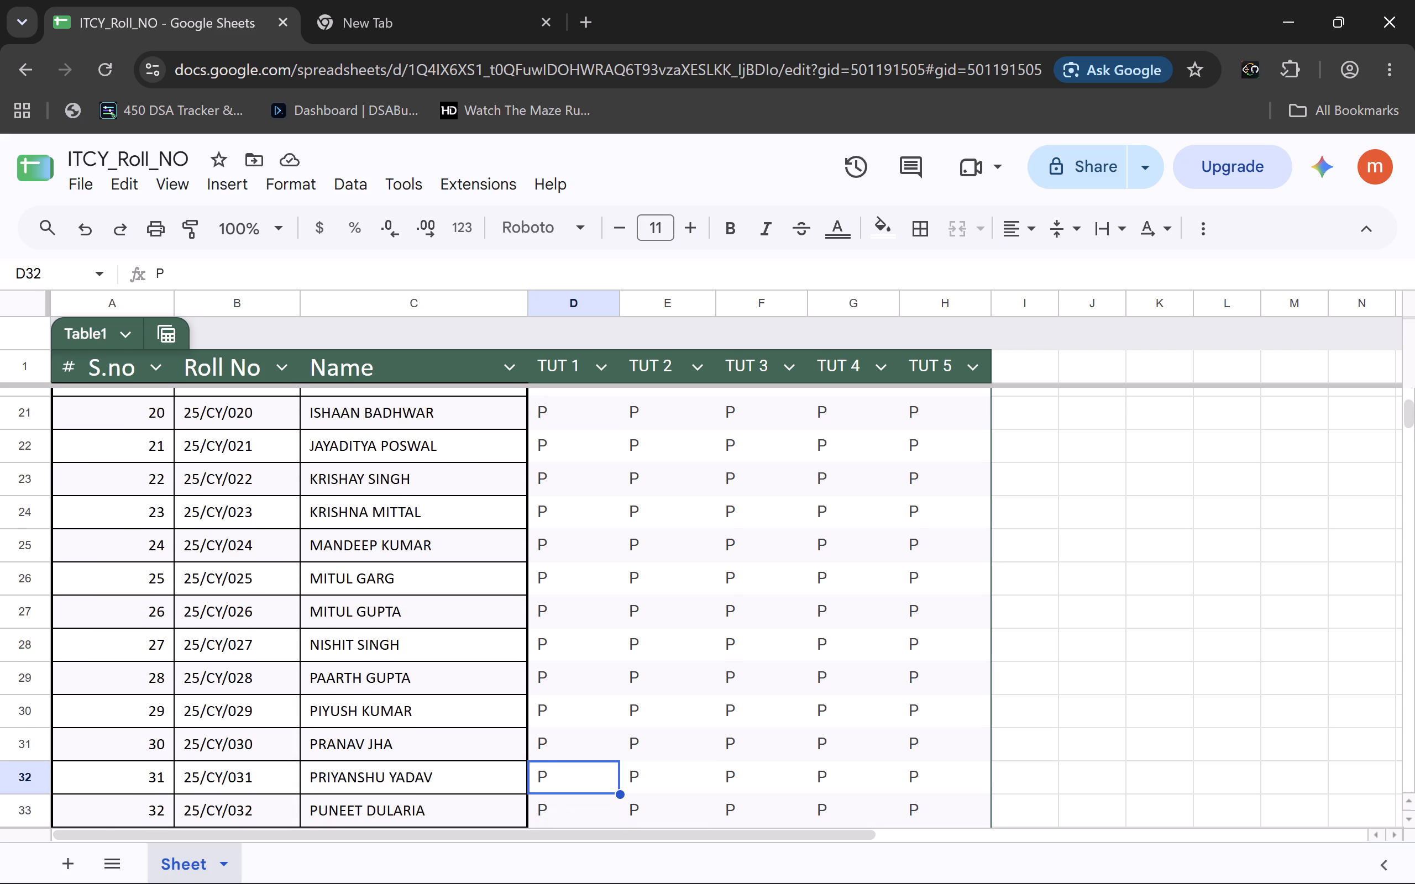
key("a")
key("Down")
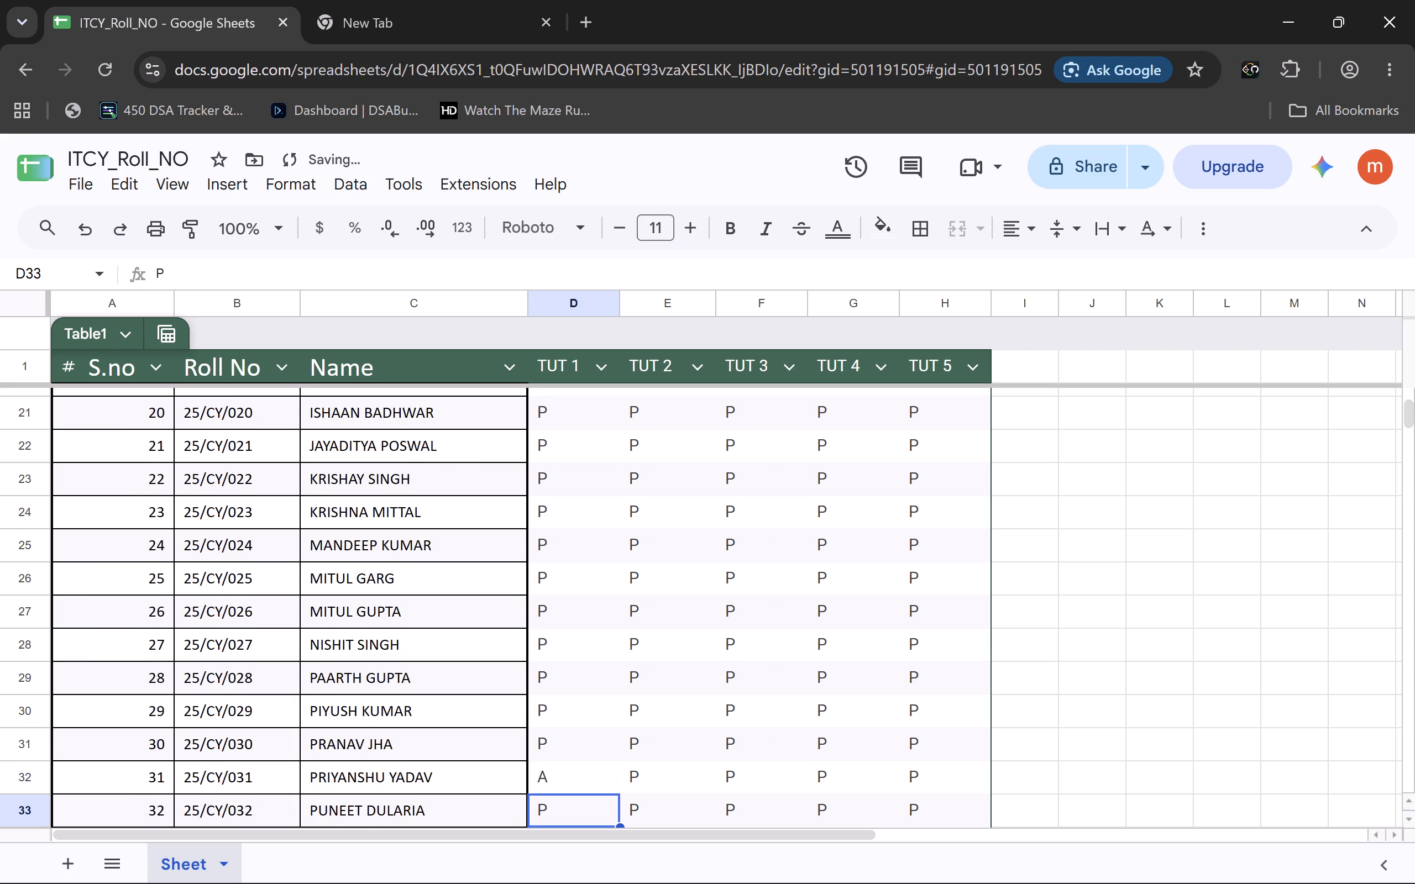
Change the TUT 1 mark to A for S.no 33 in cell D34.
key("Down")
key("Down")
key("Down")
key("Down")
key("Up")
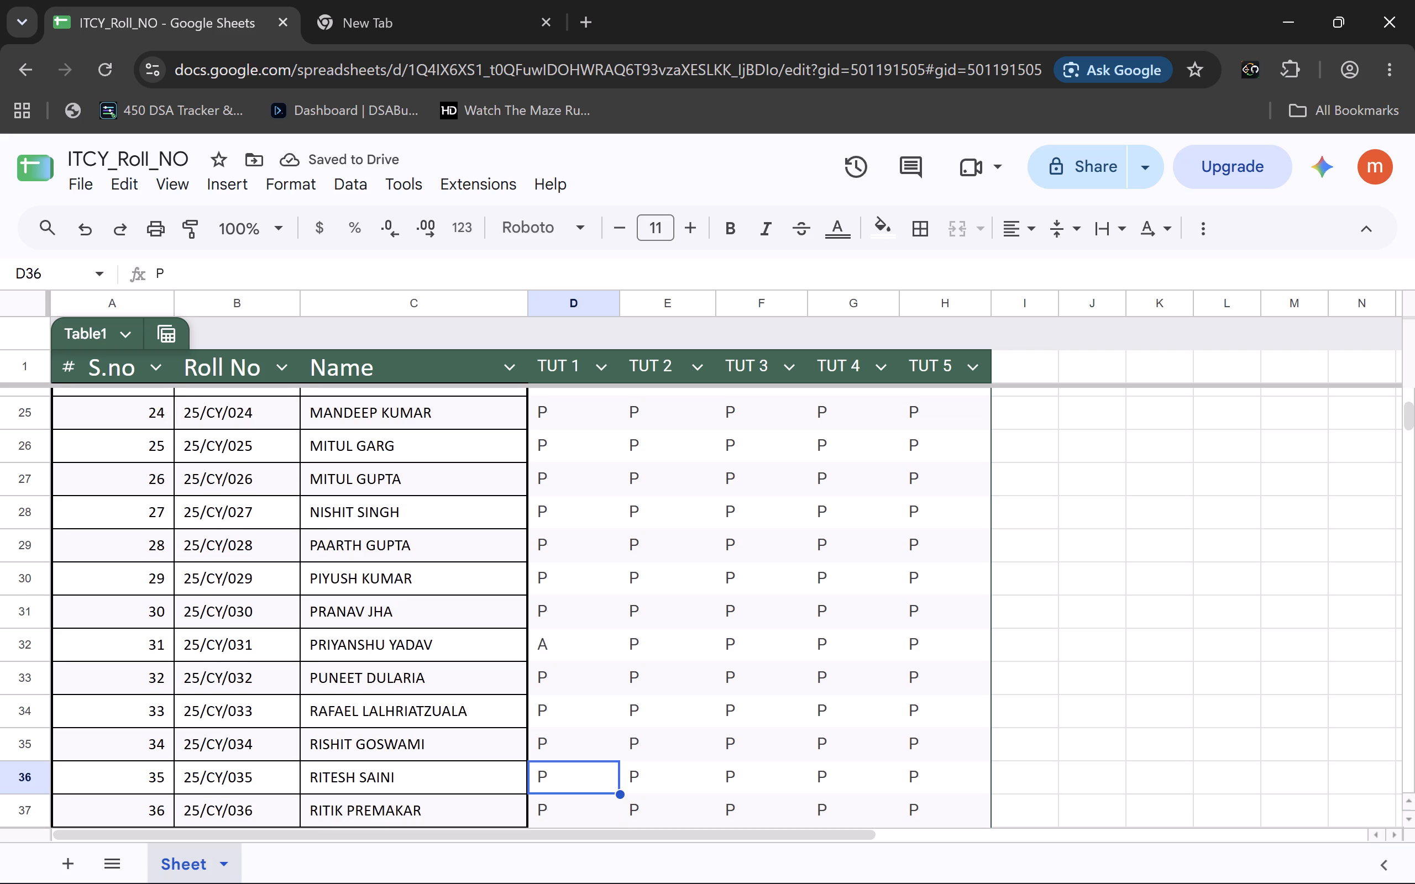
key("Down")
key("Down")
key("Up")
key("Up")
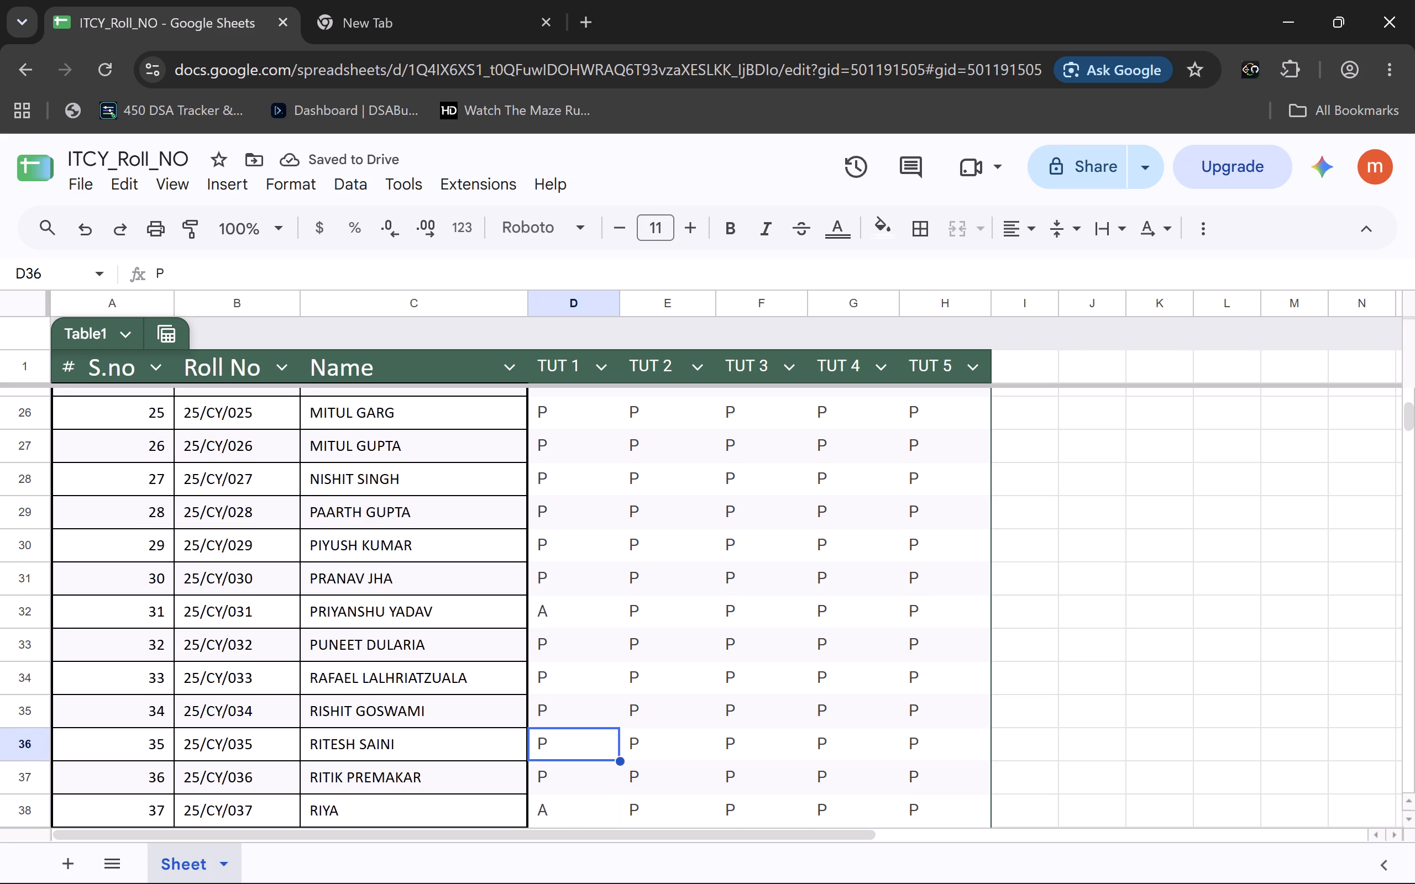
key("Up")
key("Up")
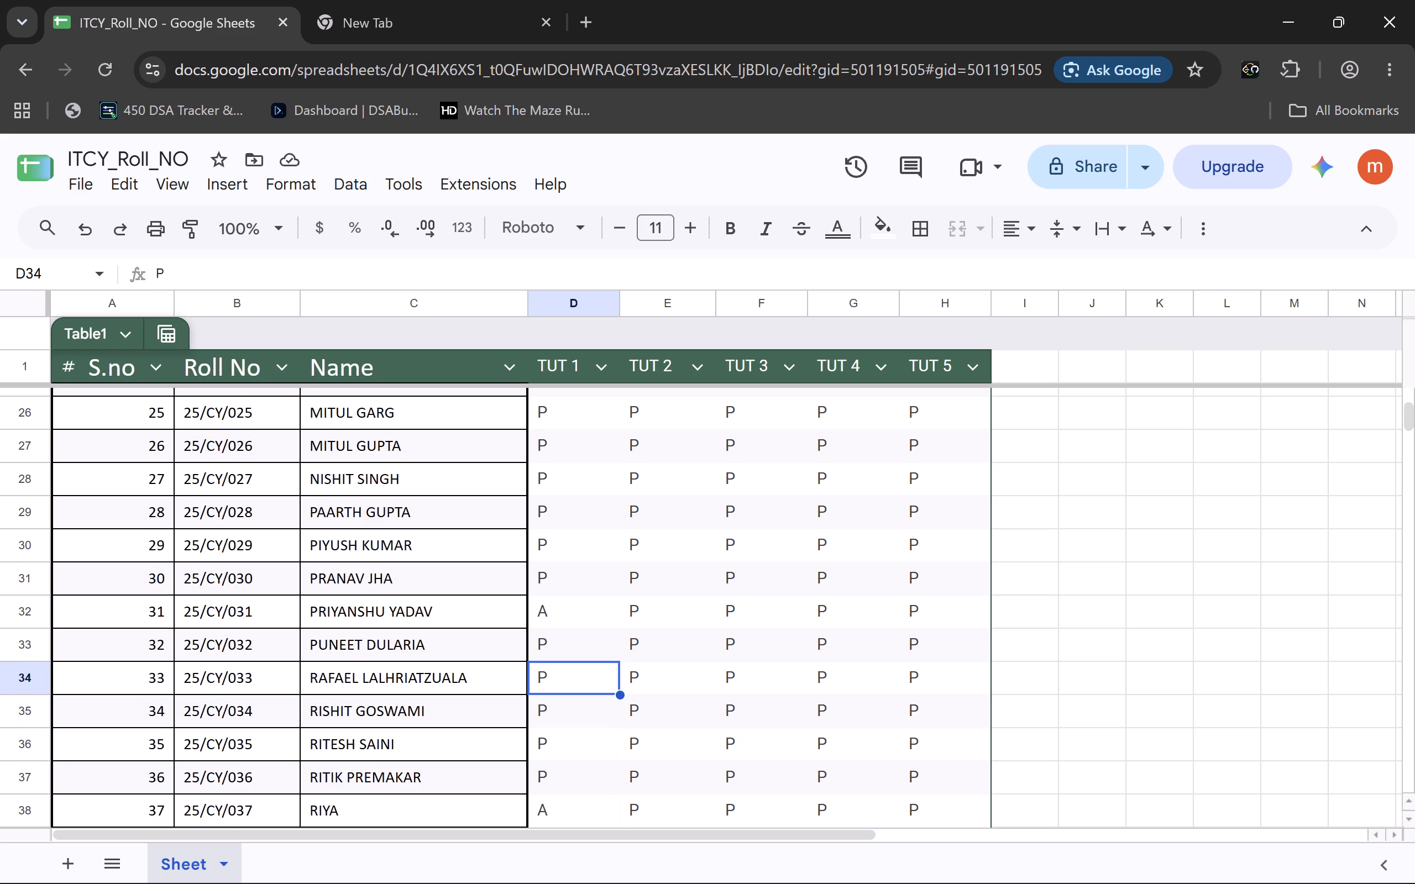
key("a")
key("Down")
Move on from the TUT 1 marks to the TUT 2 column and select the mark for S.no 5 in cell E6.
key("Down")
key("Down")
key("Down")
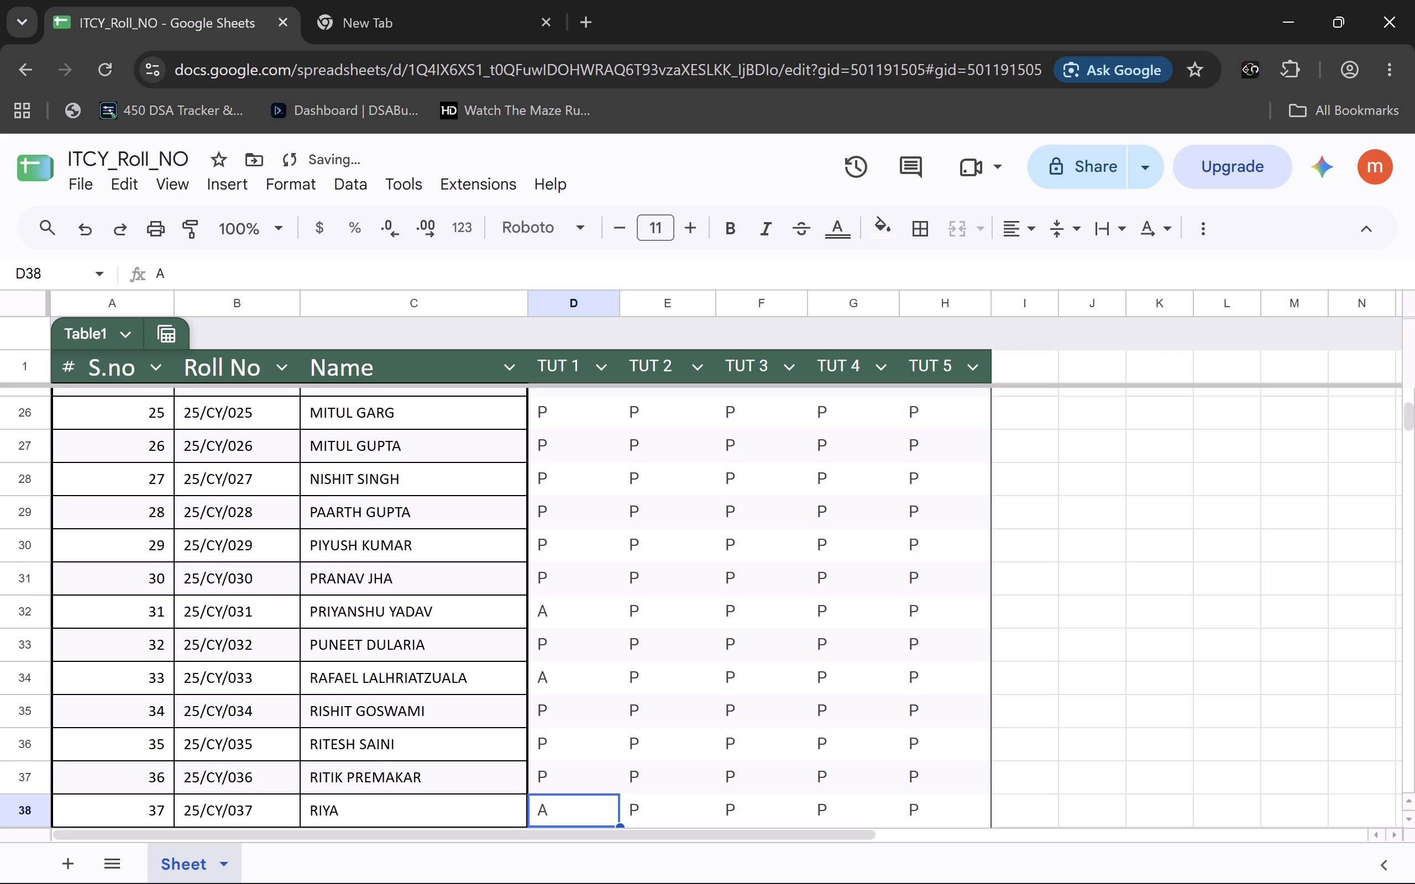
key("Down")
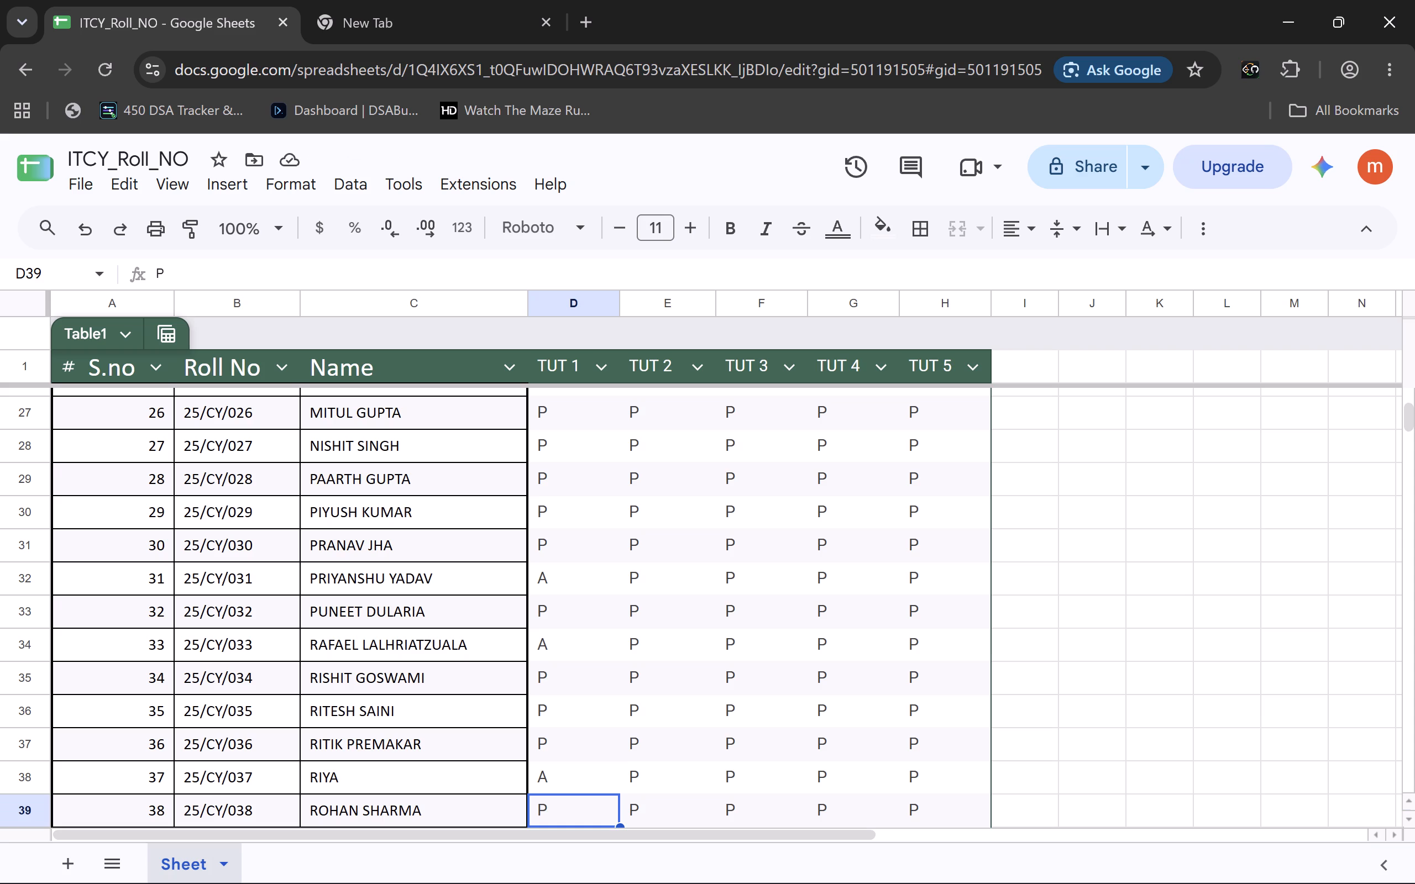
key("Right")
key("Up")
key("Up")
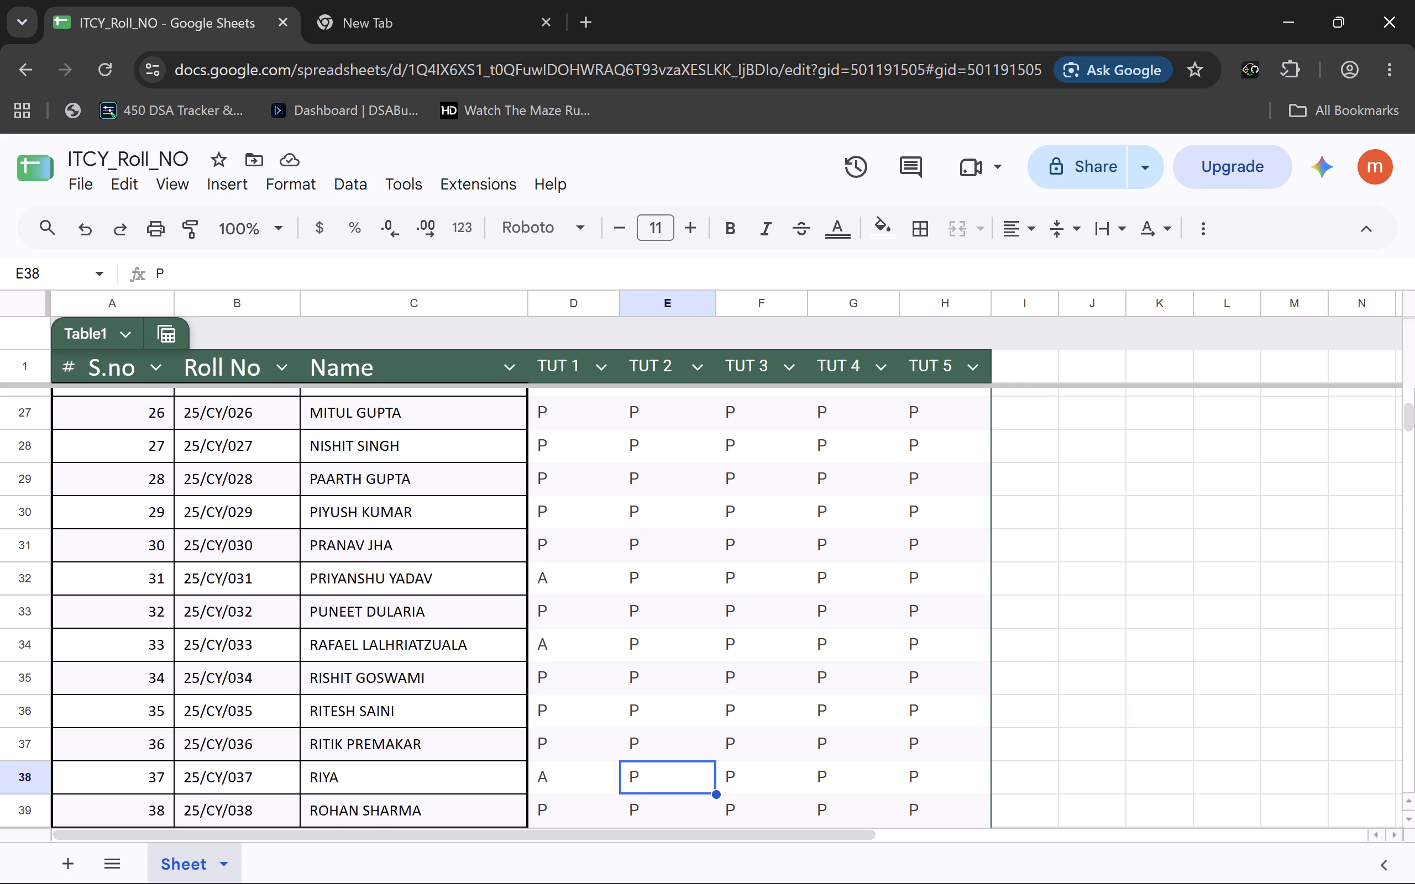
key("Up")
key("Up")
key("Up")
key("Up")
key("Up")
key("Up")
key("Up")
key("Up")
key("Up")
key("Up")
key("Up")
key("Up")
key("Up")
key("Up")
key("Up")
key("Up")
key("Up")
key("Up")
key("Up")
key("Up")
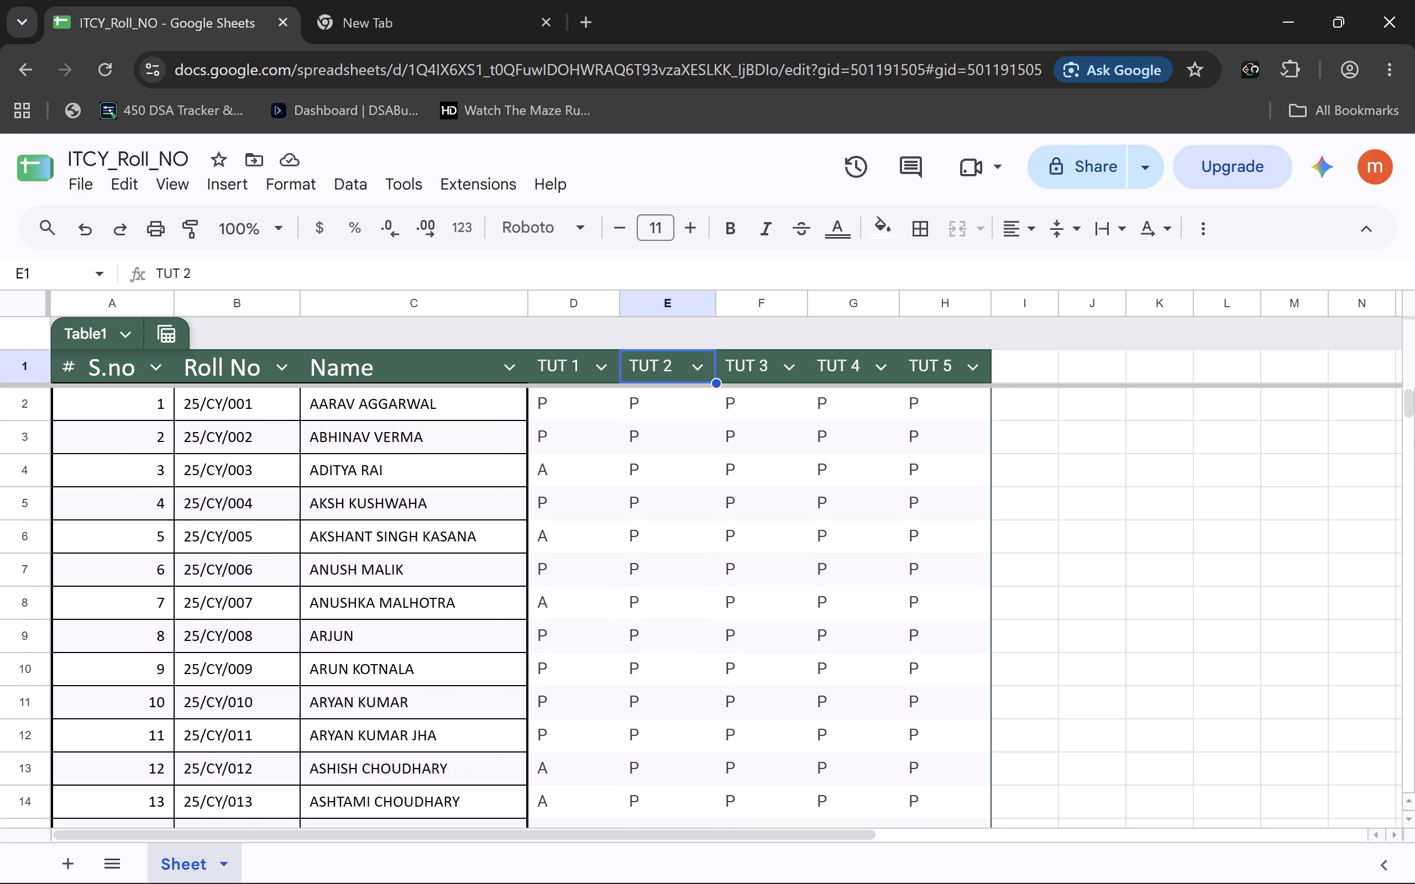
key("Down")
key("Down")
key("Down")
key("Down")
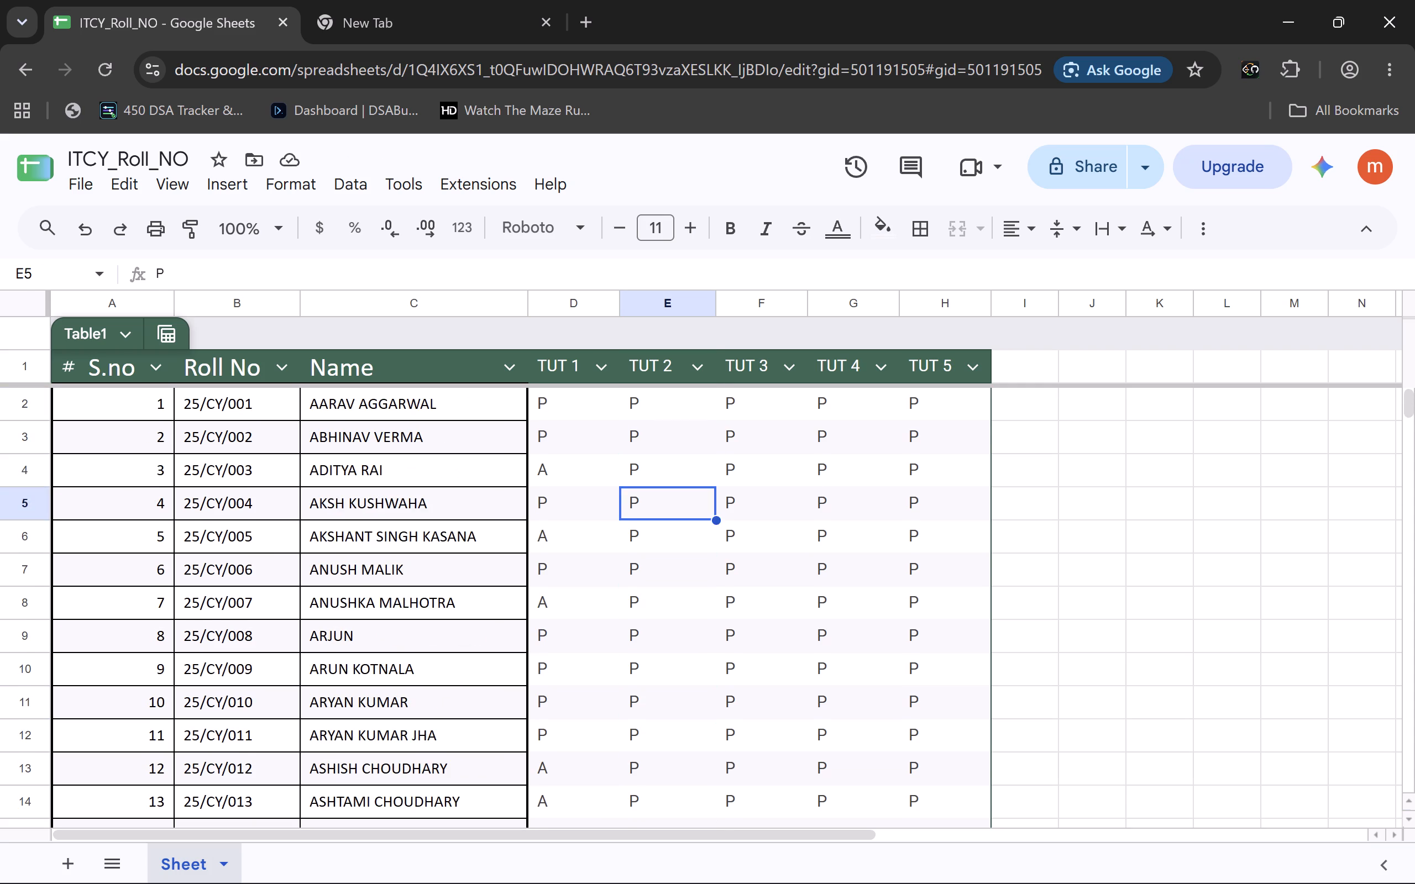
key("Down")
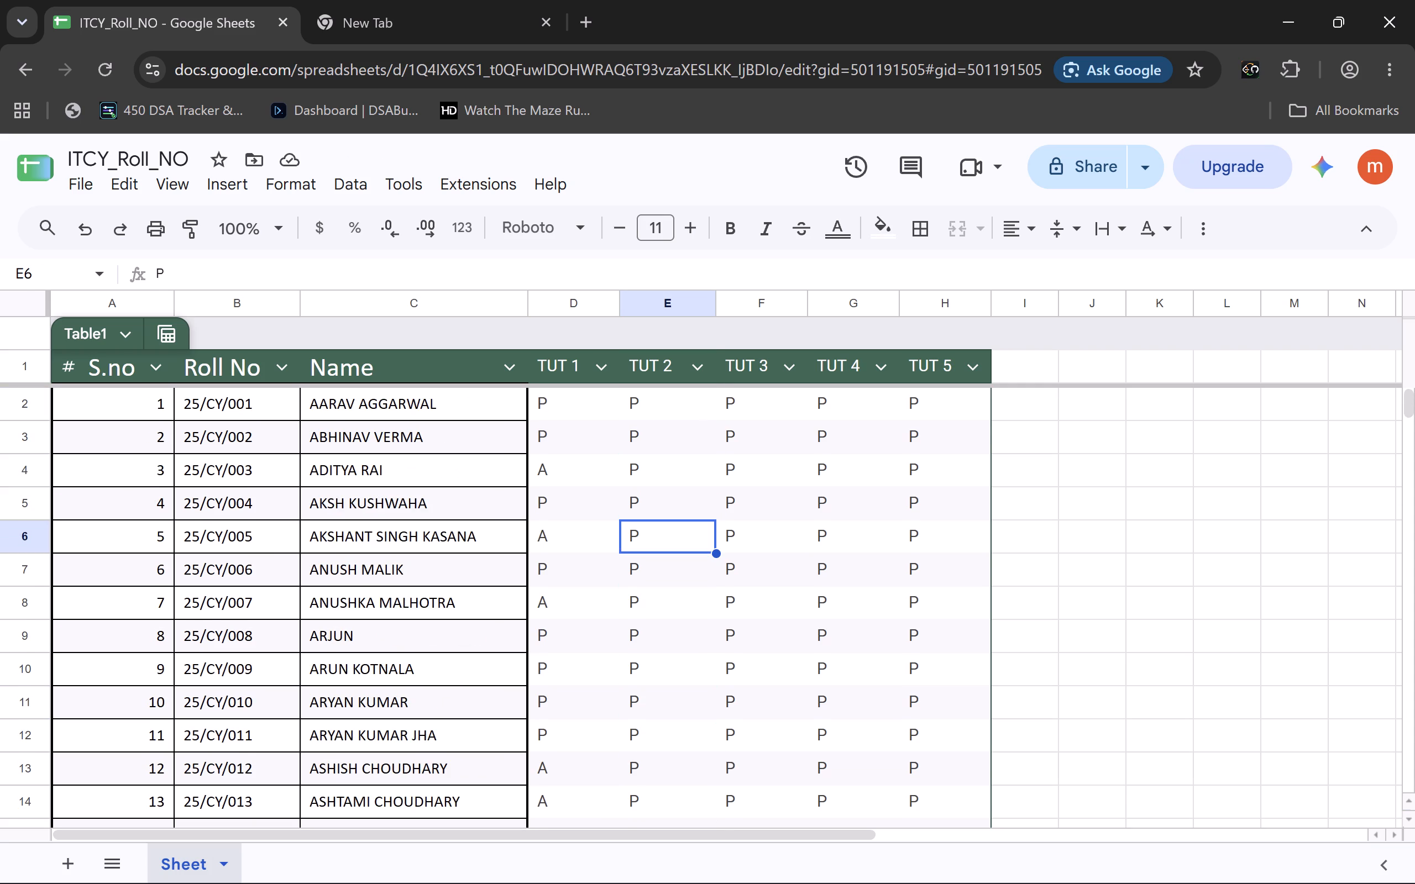
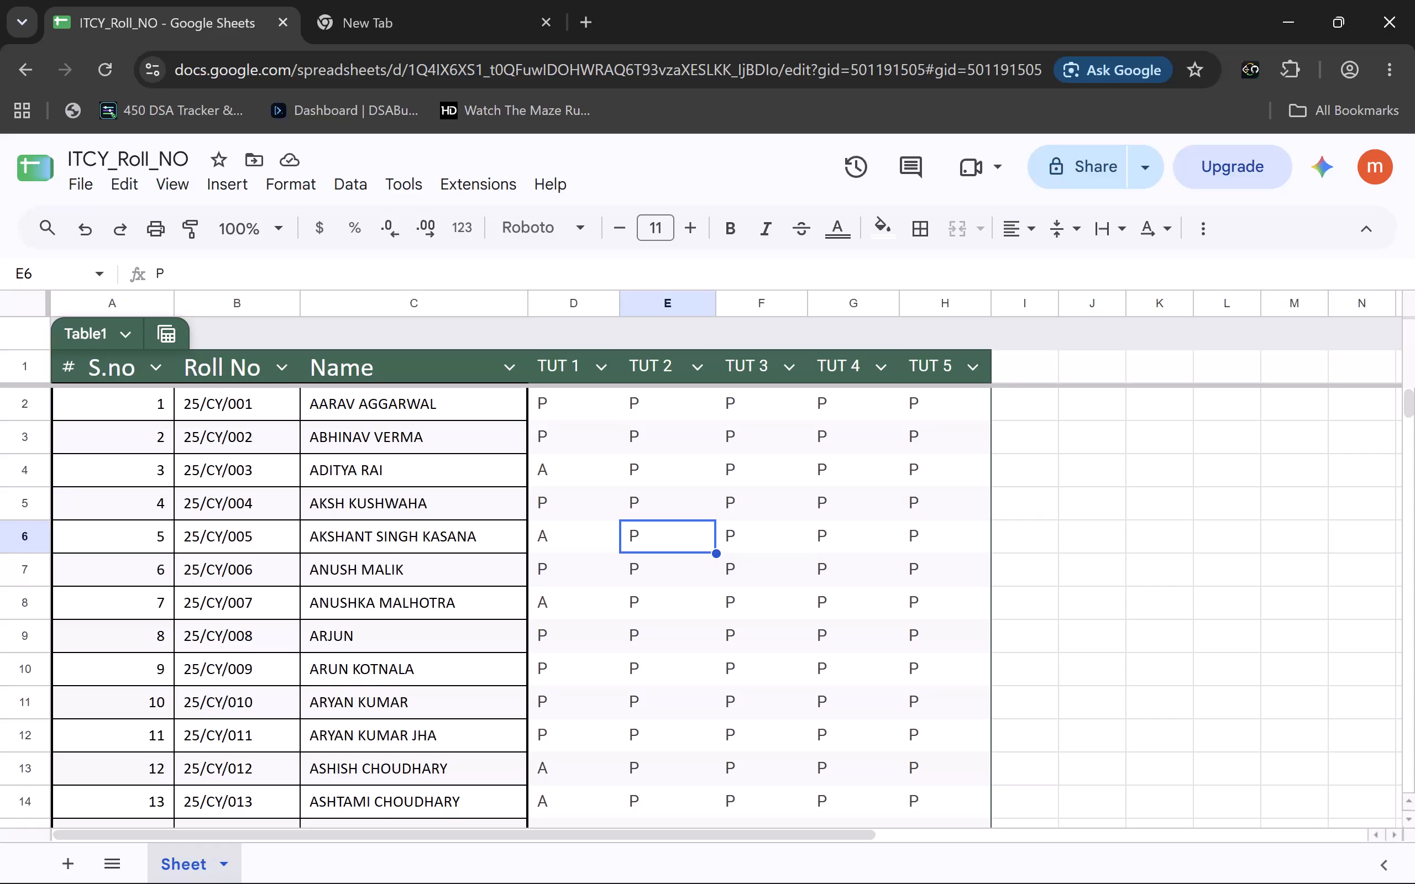
Change the TUT 2 marks to A for S.no 5, 6 and 7 in cells E6 to E8.
key("a")
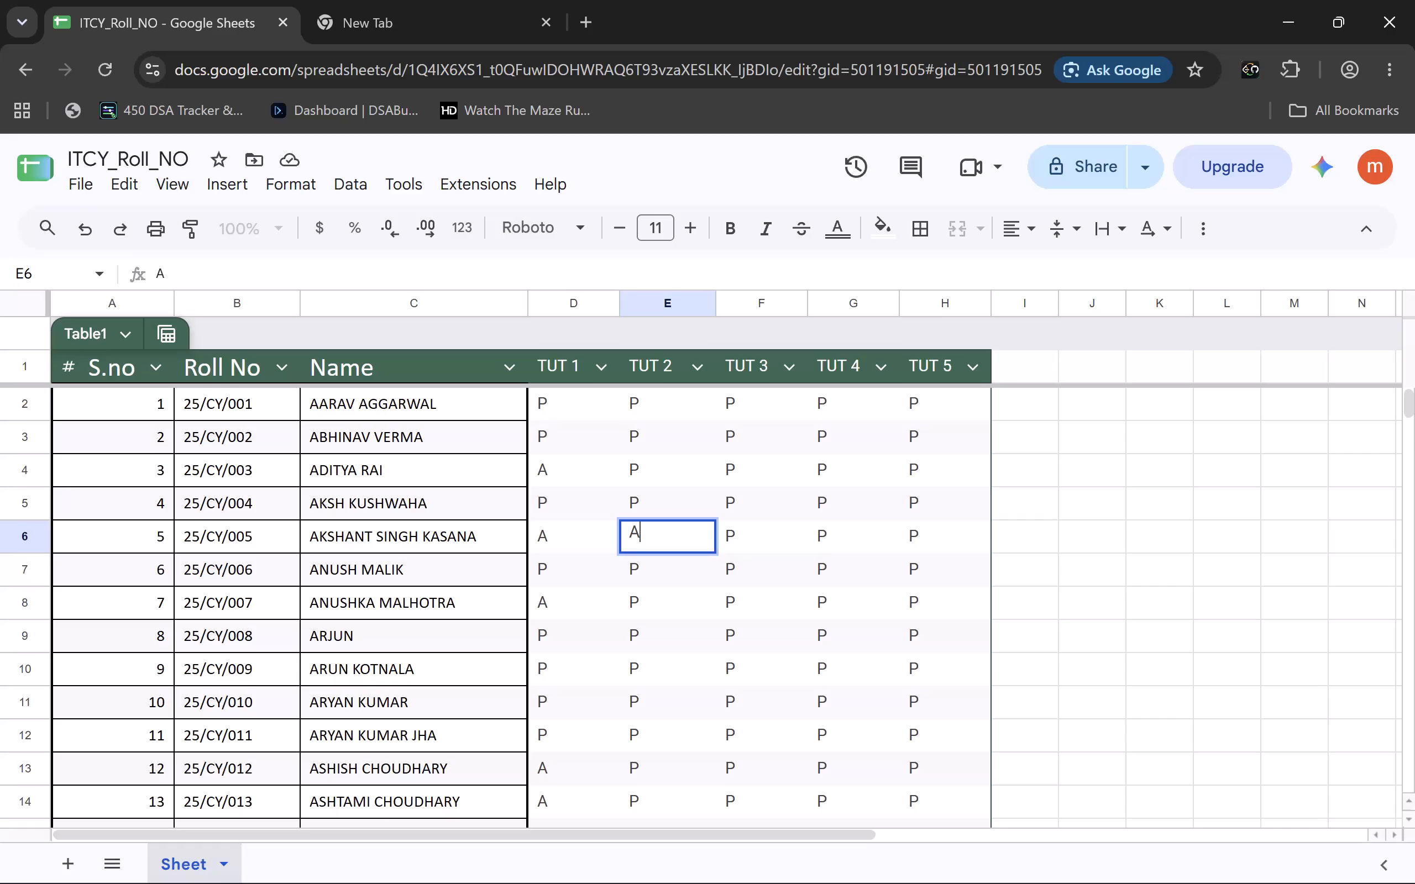
key("Down")
key("a")
key("Down")
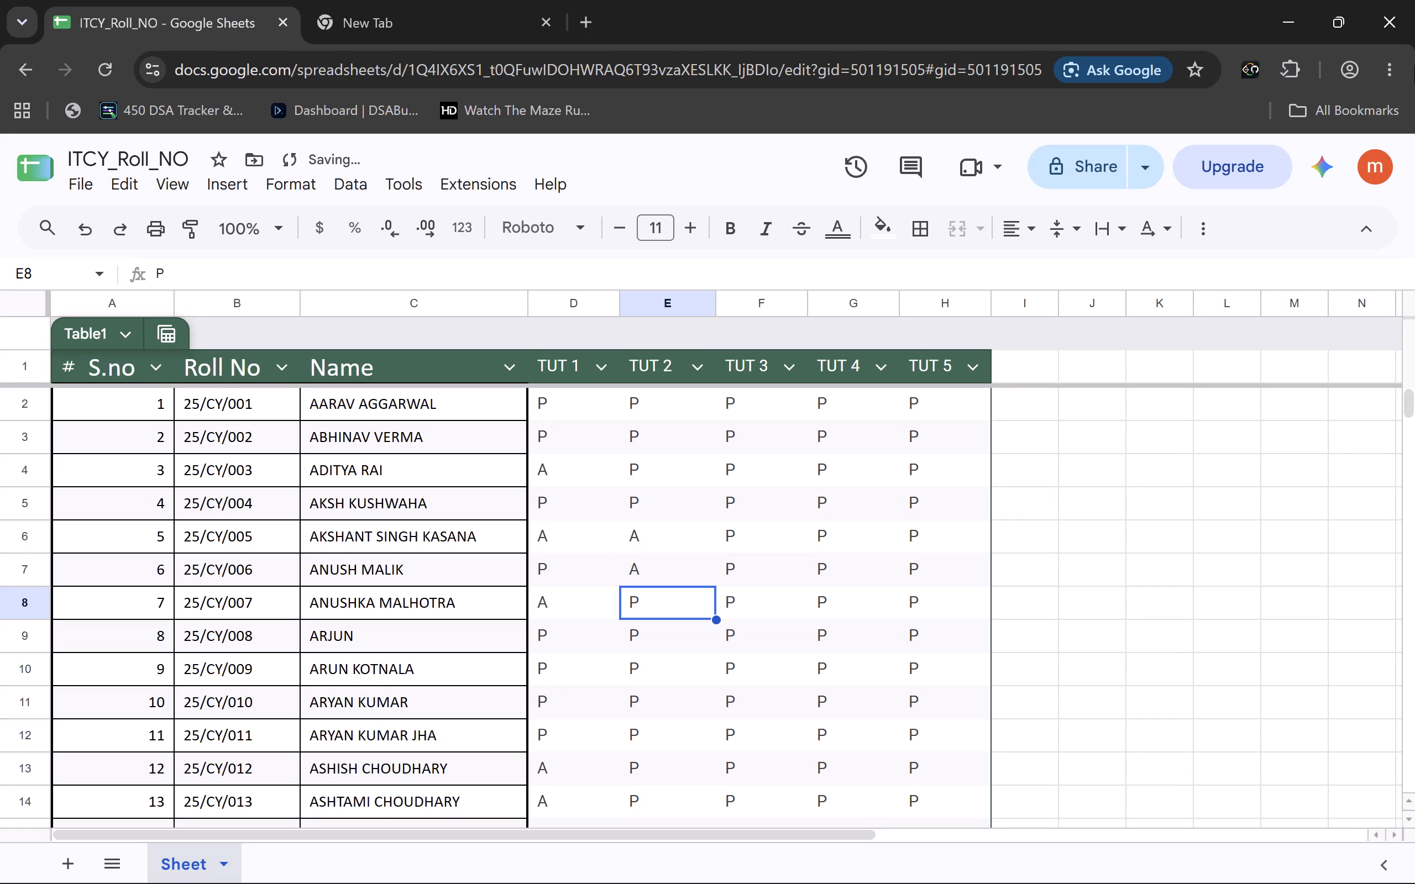
key("a")
key("Down")
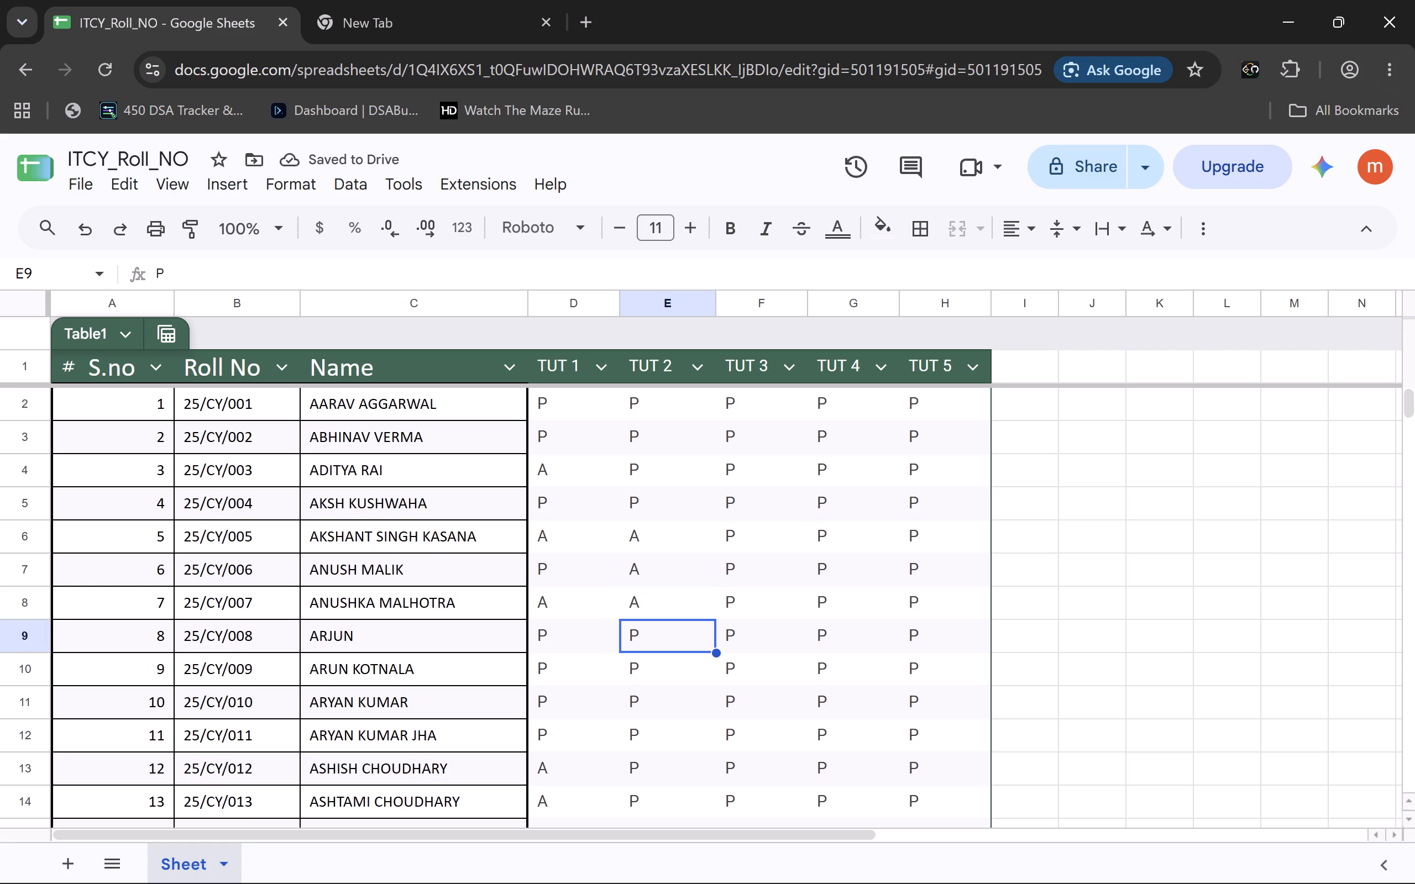
Move down the TUT 2 column to the mark for S.no 11 in cell E12.
key("Down")
key("Down")
key("Down")
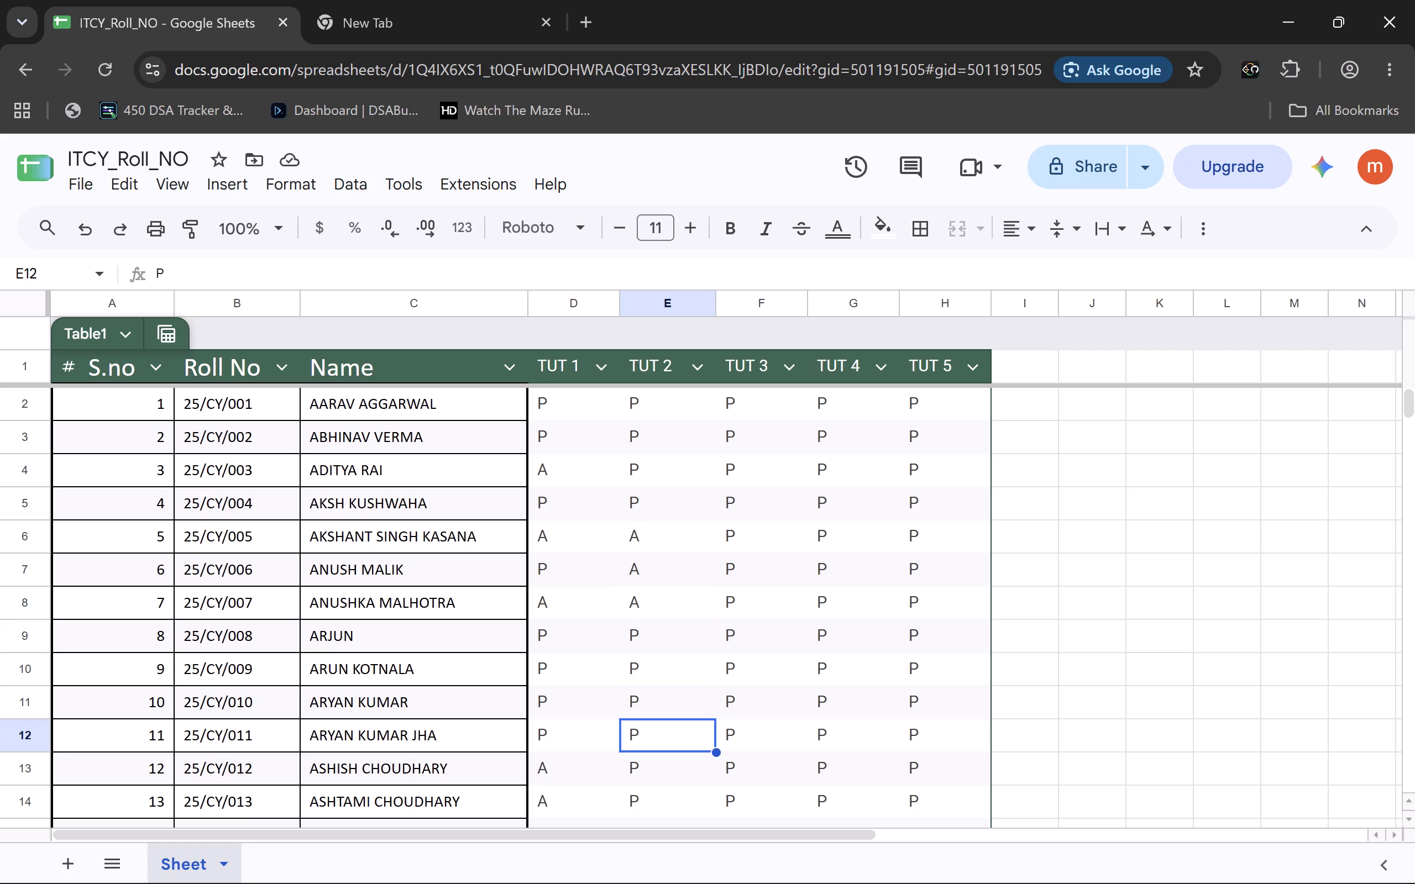
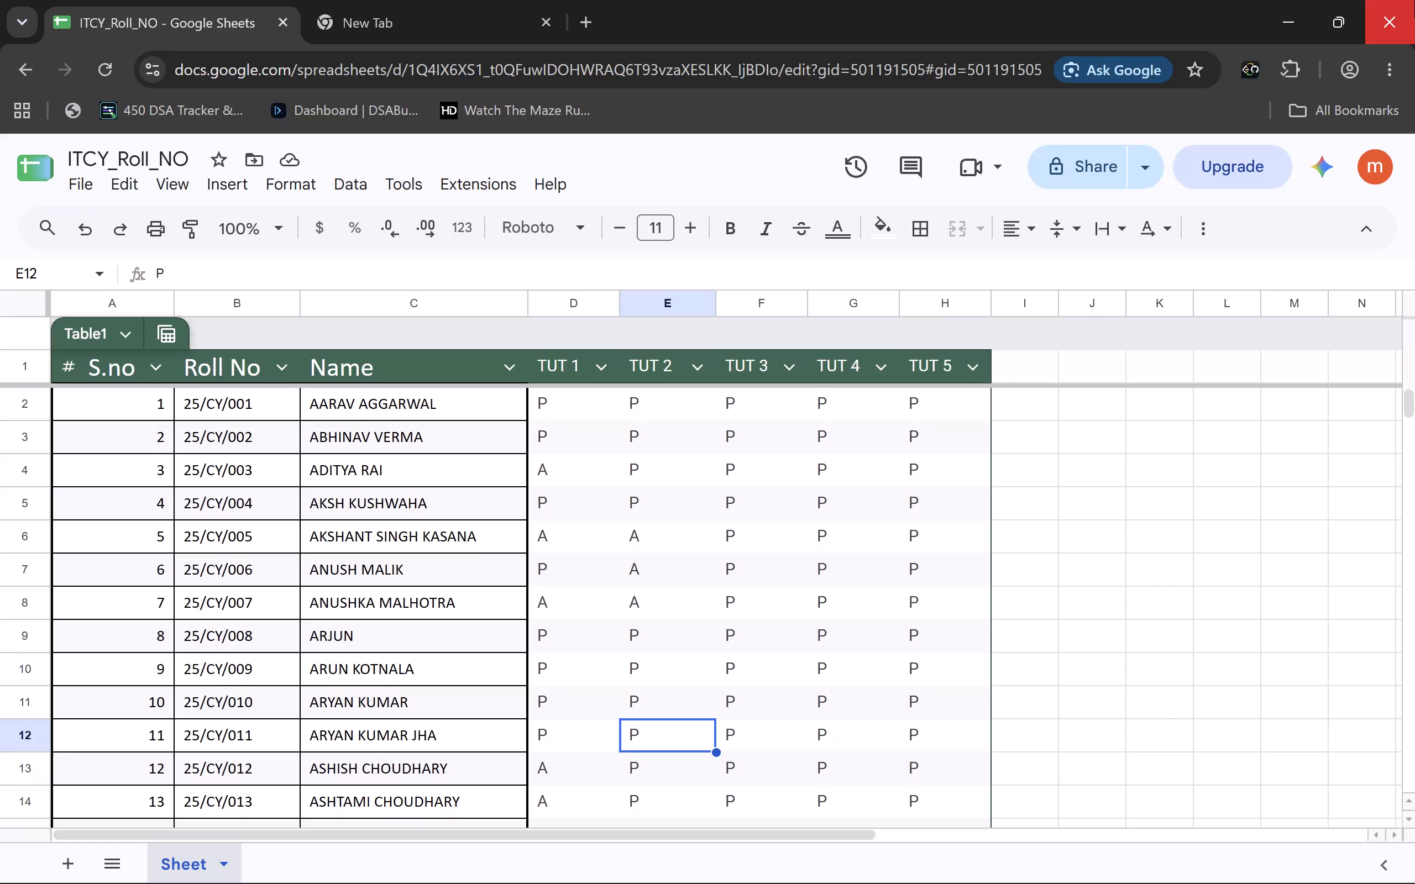
Change the TUT 2 mark to A for S.no 18 in cell E19.
key("Down")
key("Down")
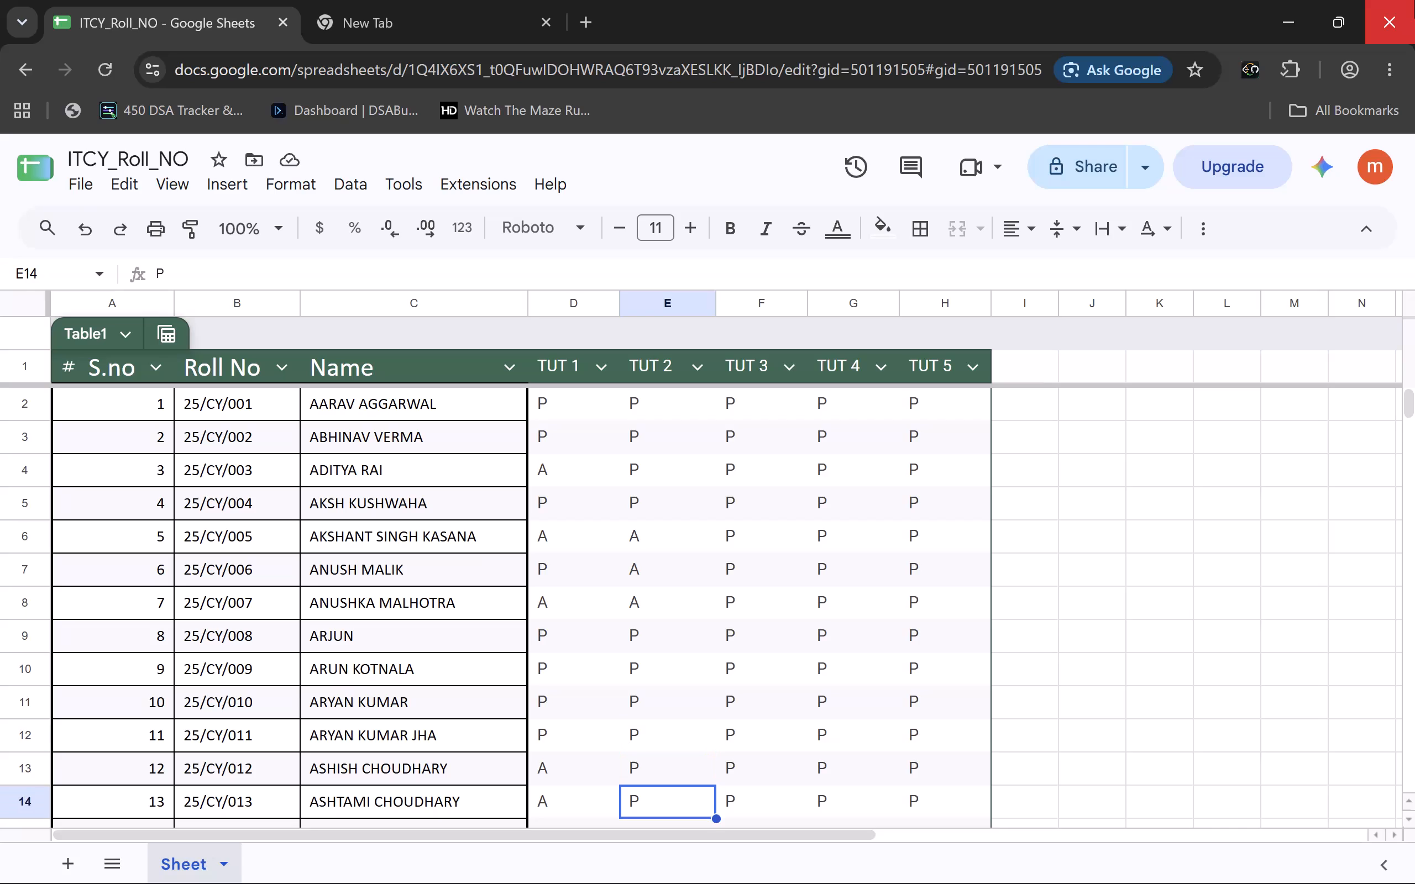
key("Down")
key("Down")
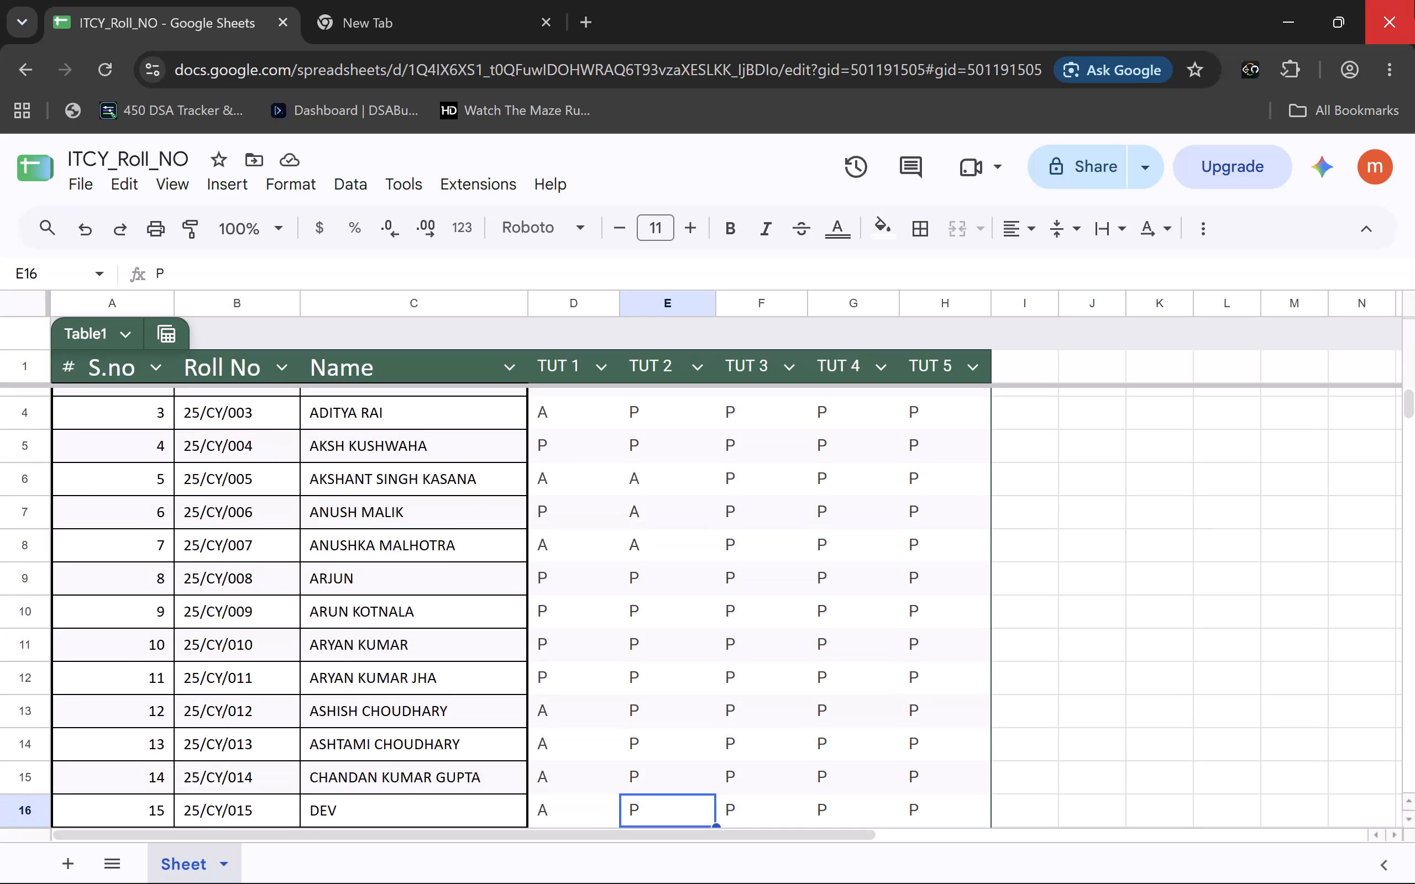
key("Down")
key("Down")
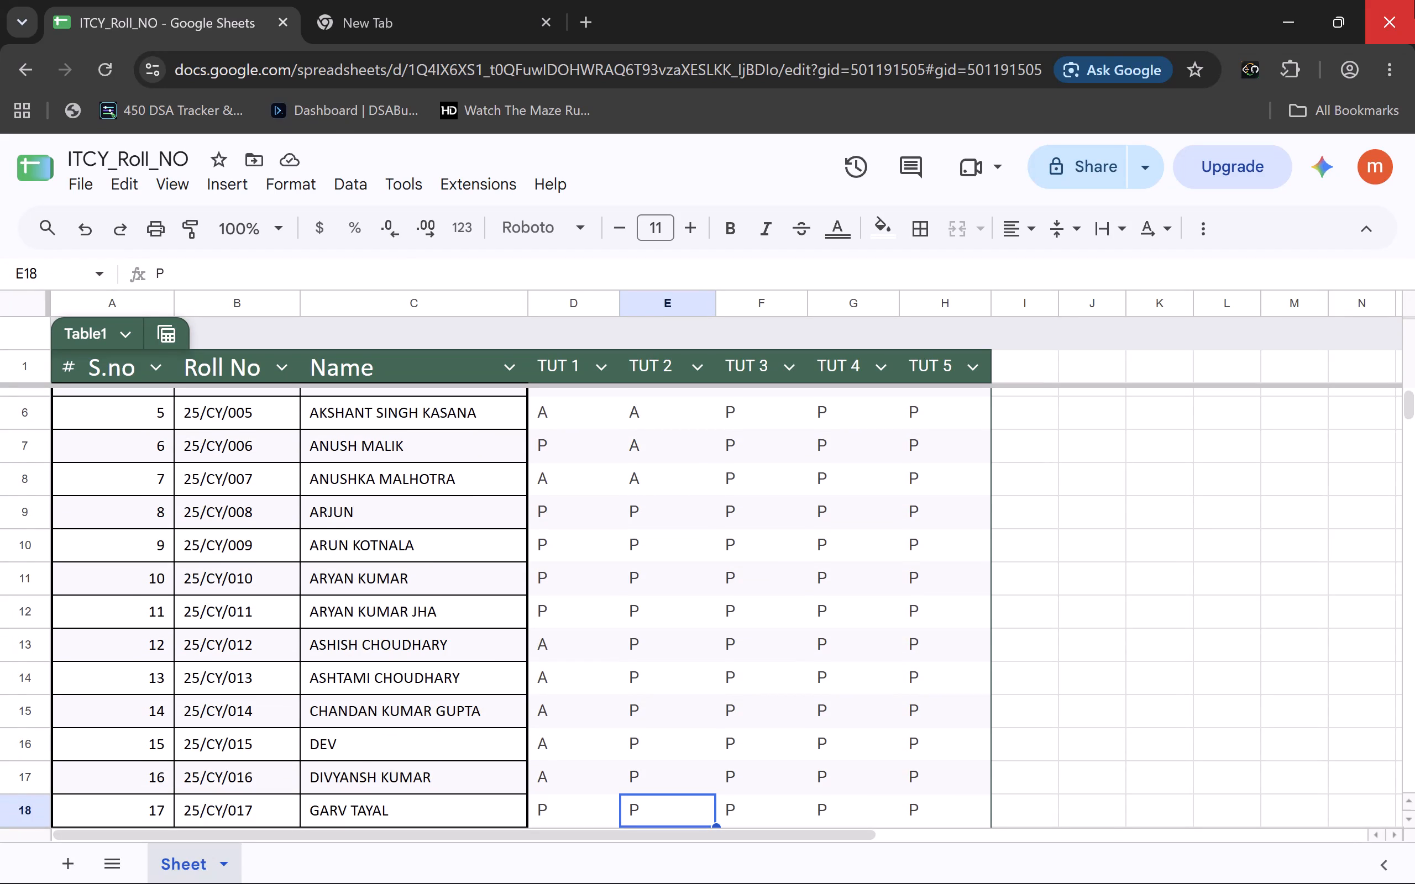
key("Down")
key("Down")
key("Up")
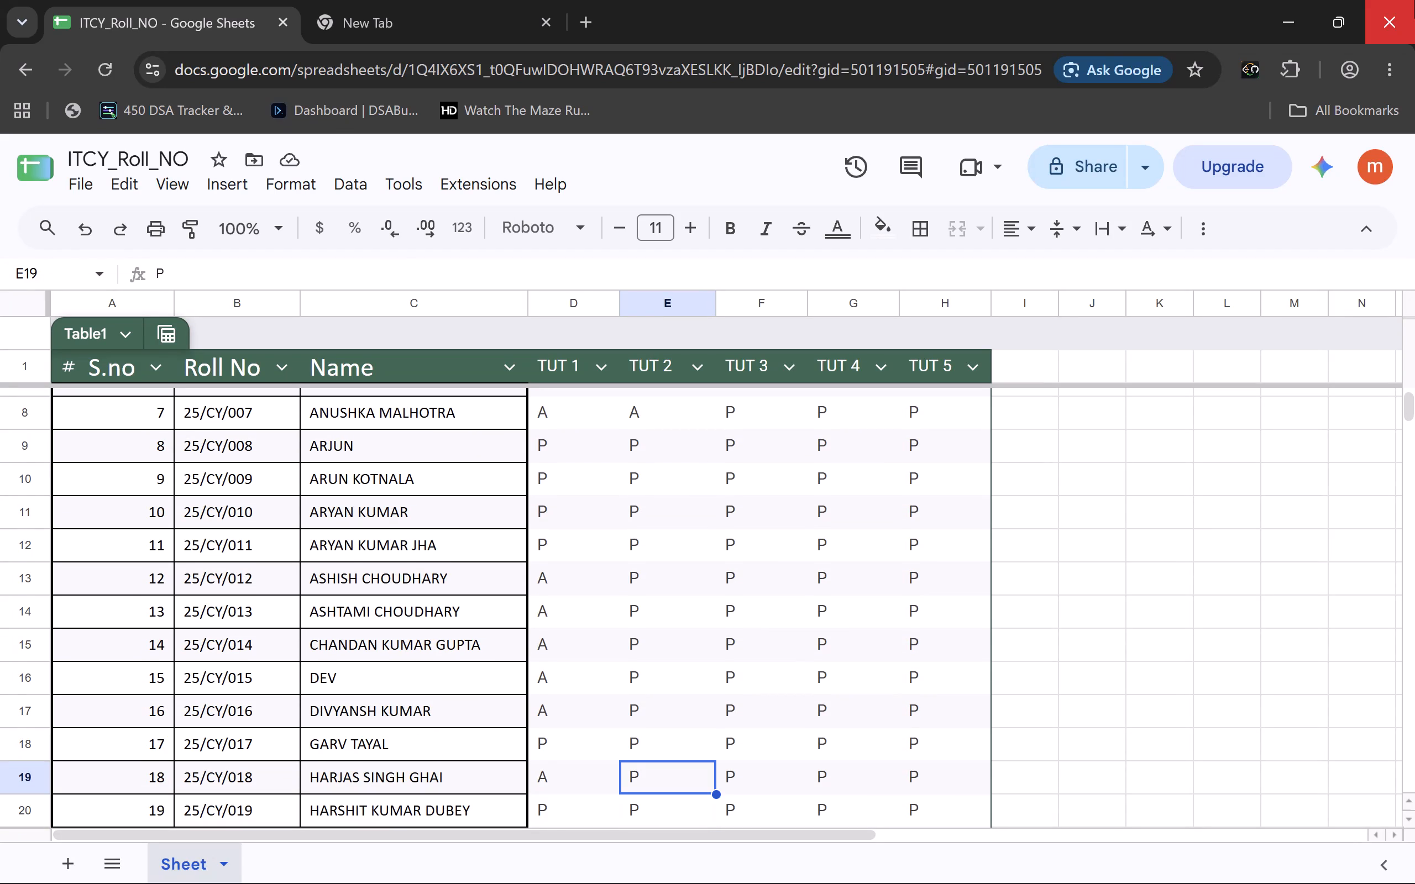
key("a")
key("Down")
Move down the TUT 2 column to the mark for S.no 21 in cell E22.
key("Down")
key("Down")
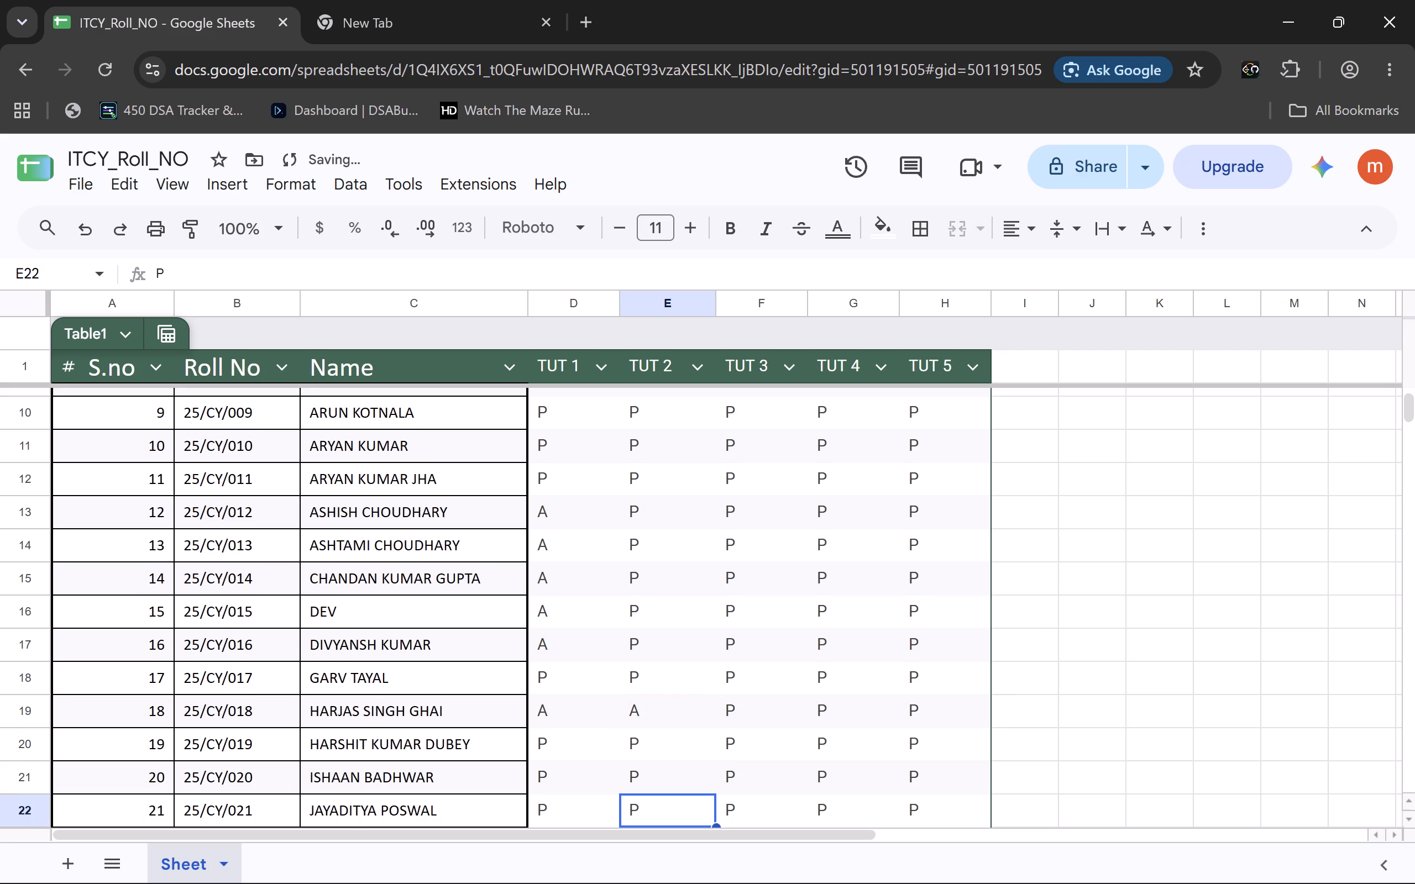
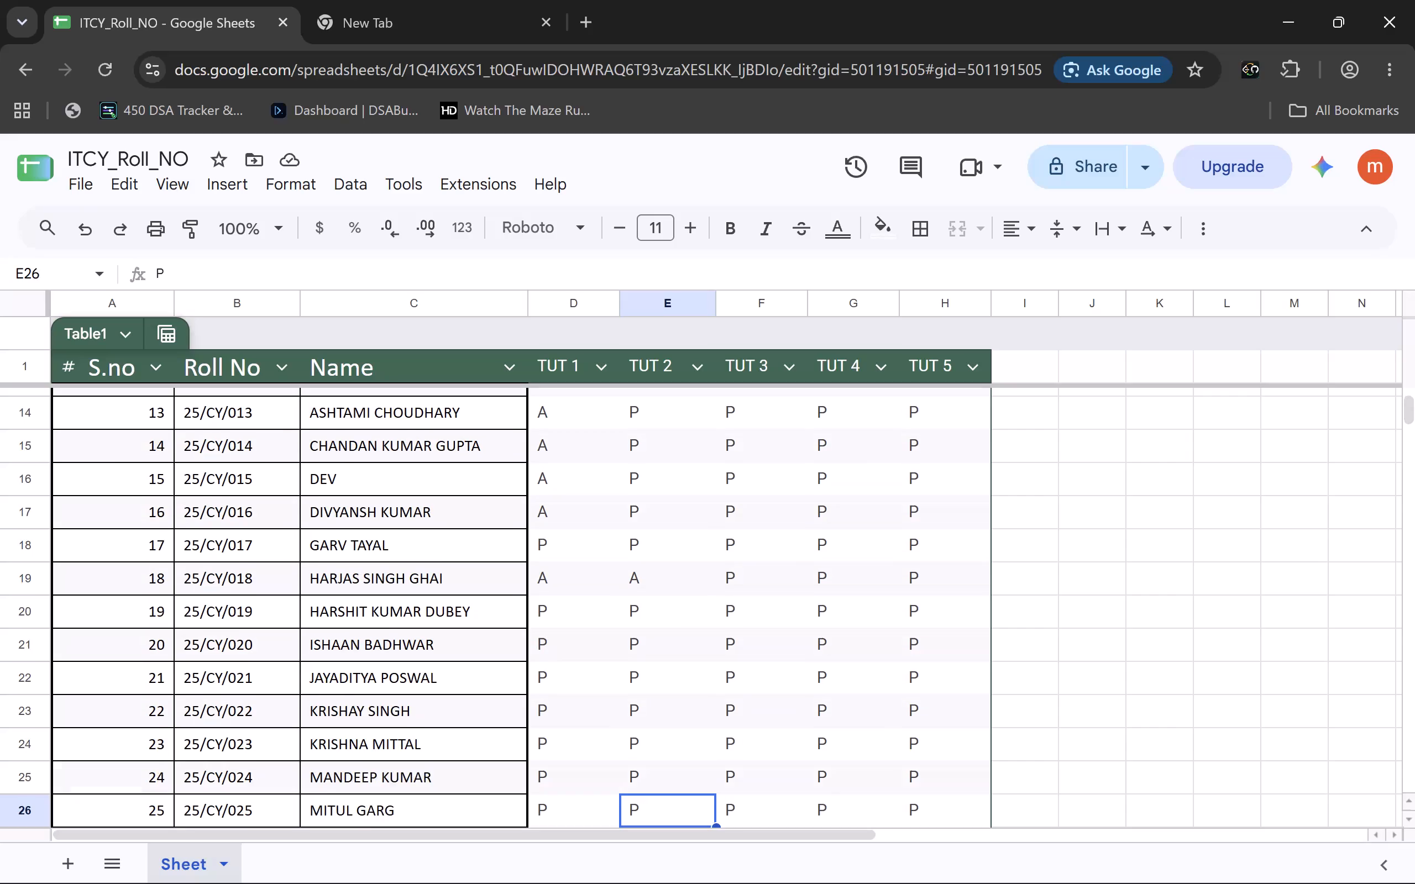
Change the TUT 2 mark to A for S.no 51 in cell E52.
key("Down")
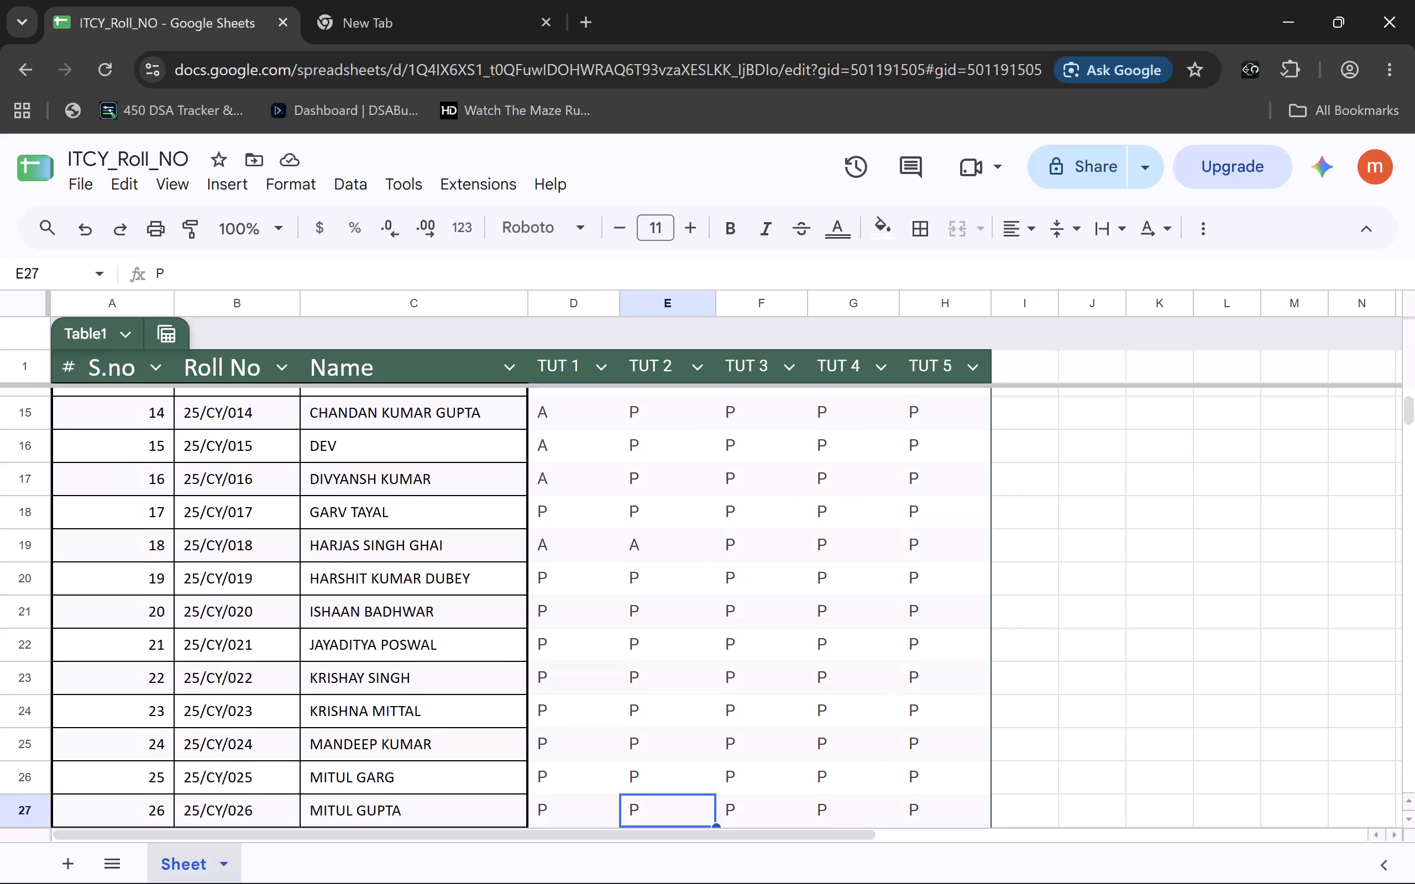
key("Down")
key("Down")
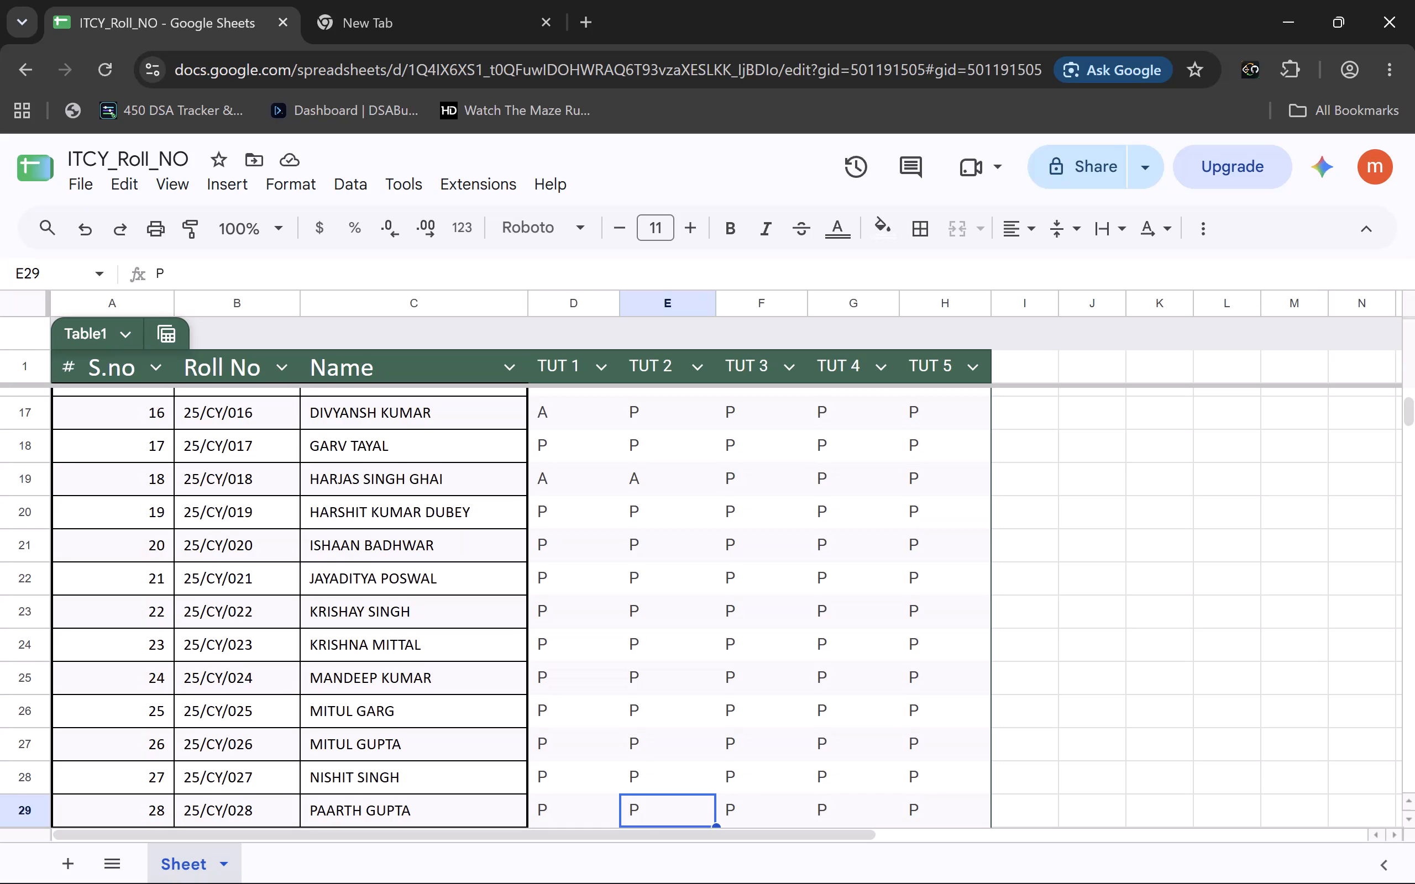
key("Down")
key("Down")
key("Down")
key("Down")
key("Down")
key("Down")
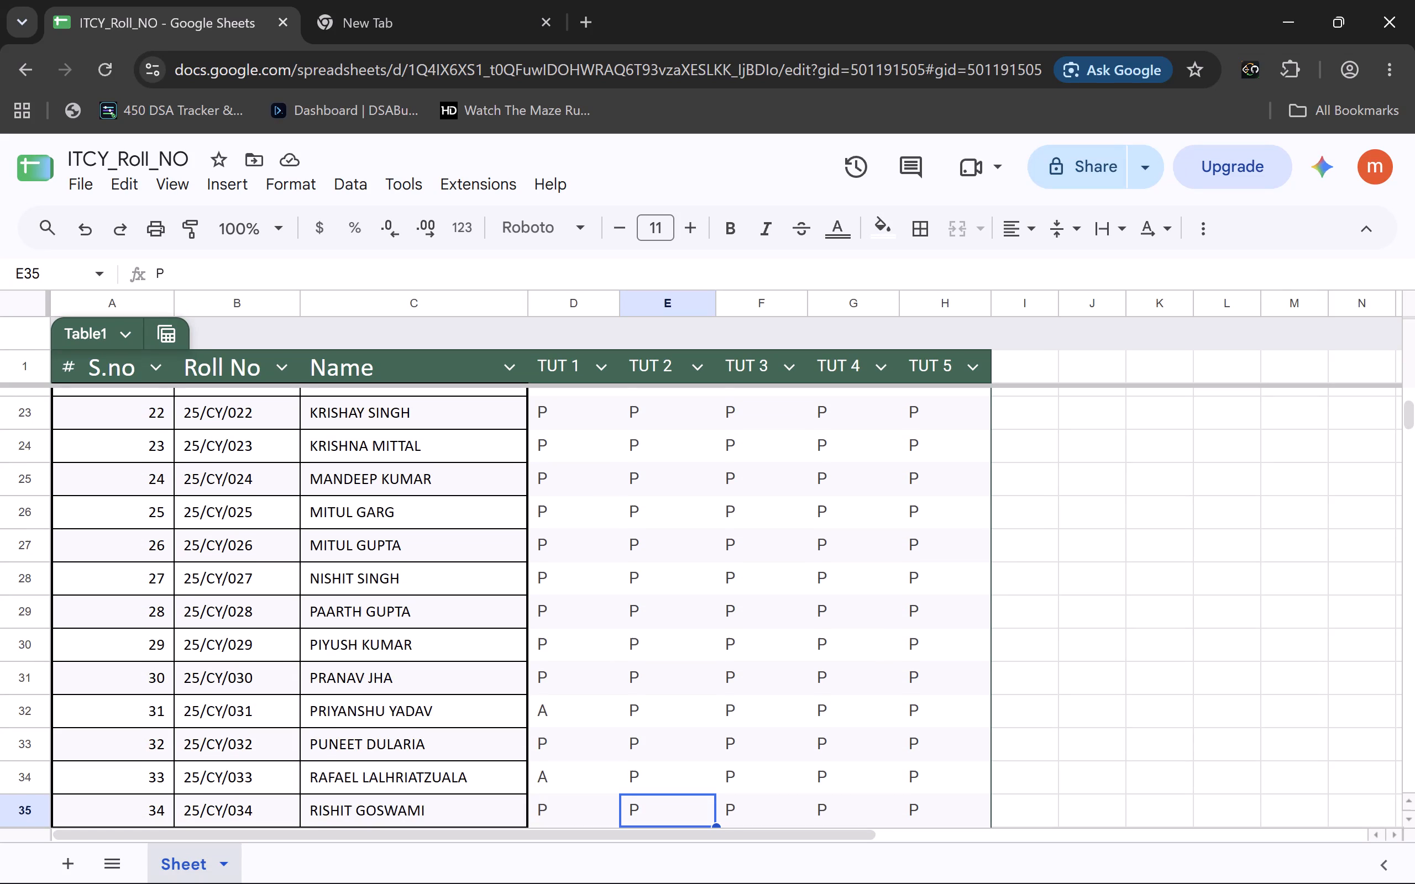
key("Down")
key("Down")
key("Down")
key("Down")
key("Down")
key("Down")
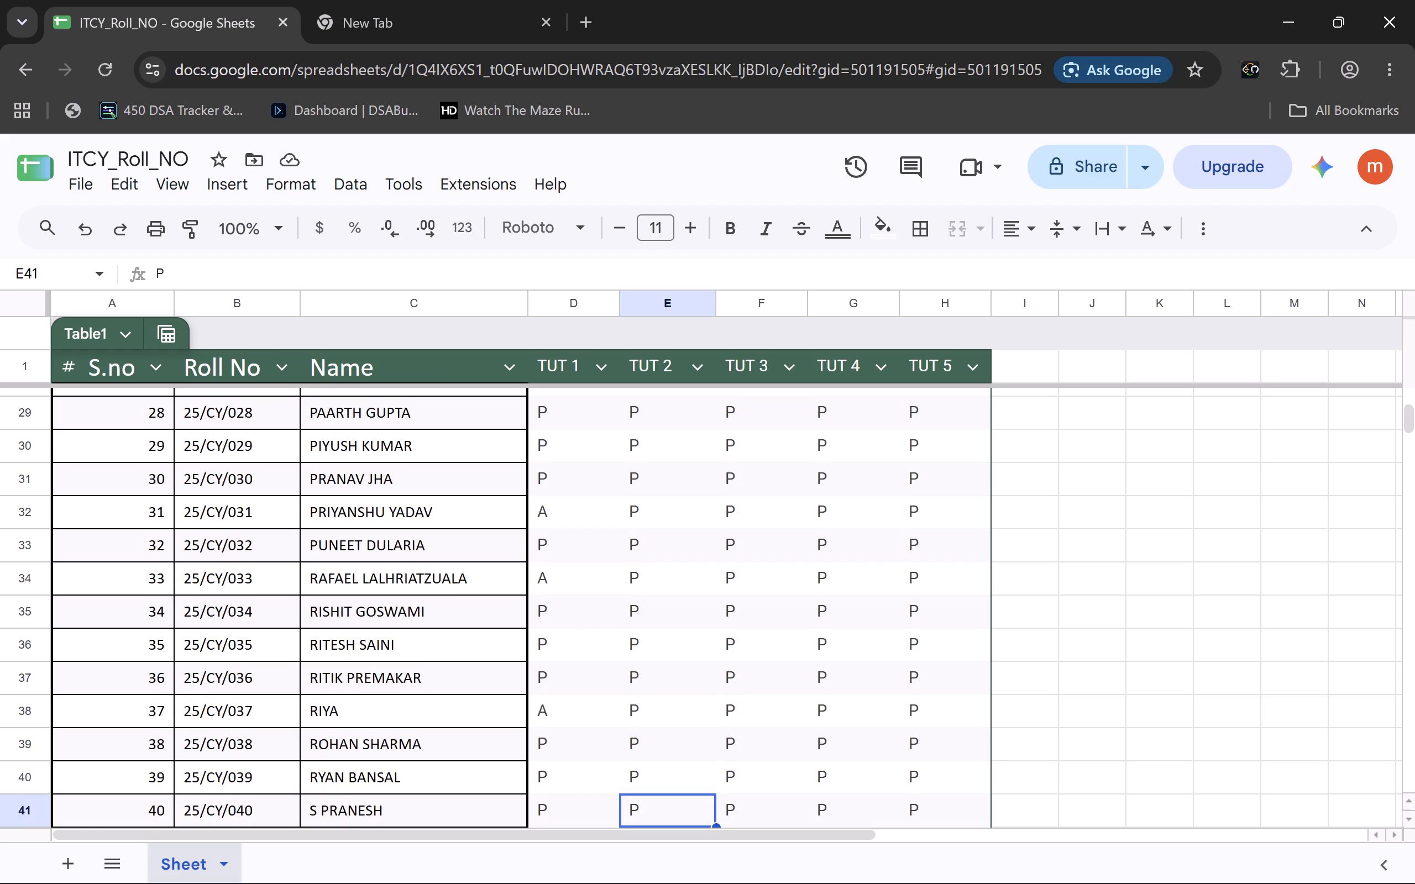
key("Down")
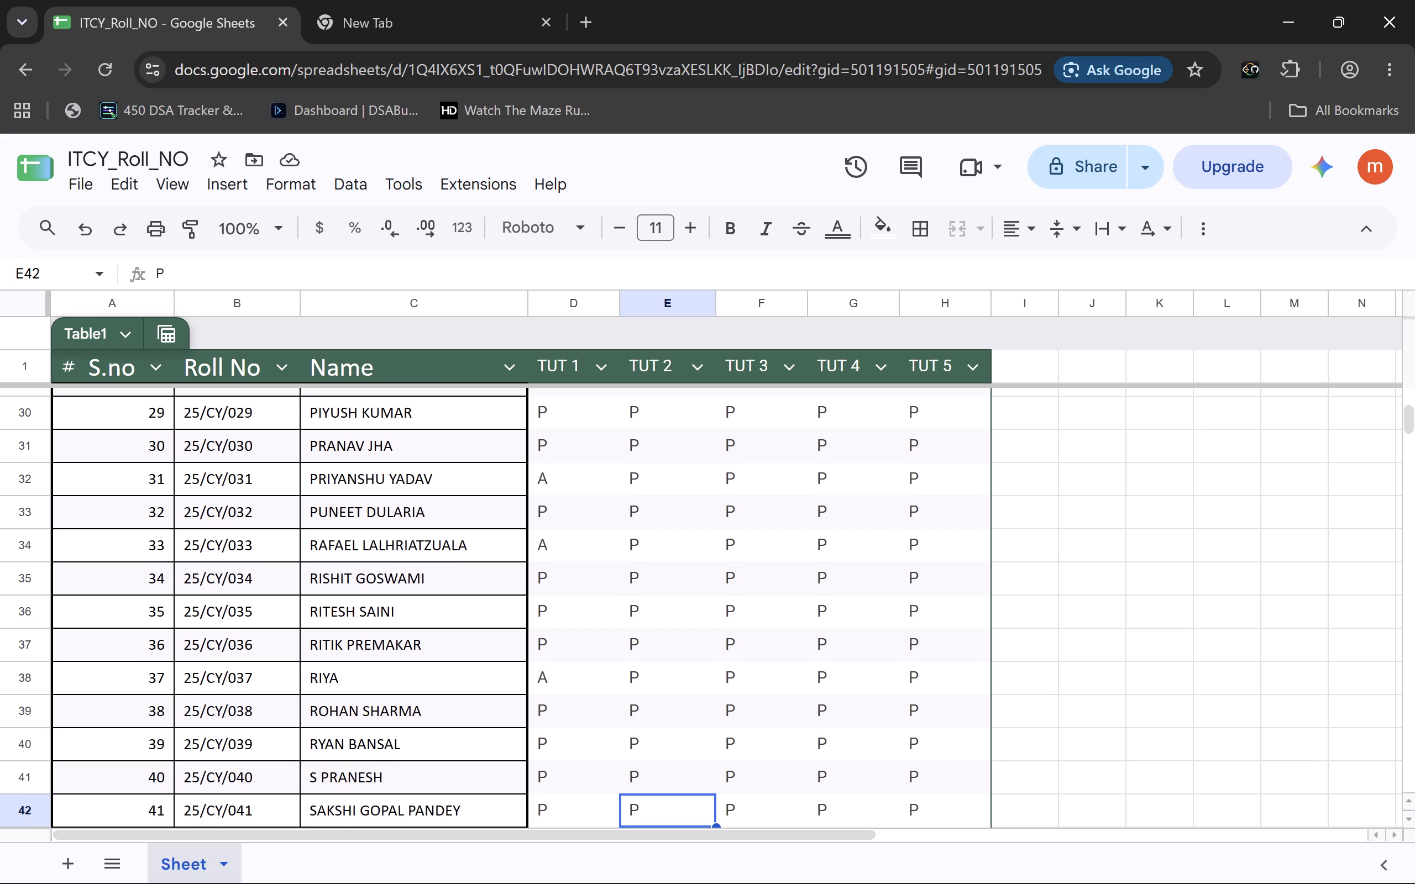
key("Down")
key("Down")
key("Down")
key("Down")
key("Down")
key("Down")
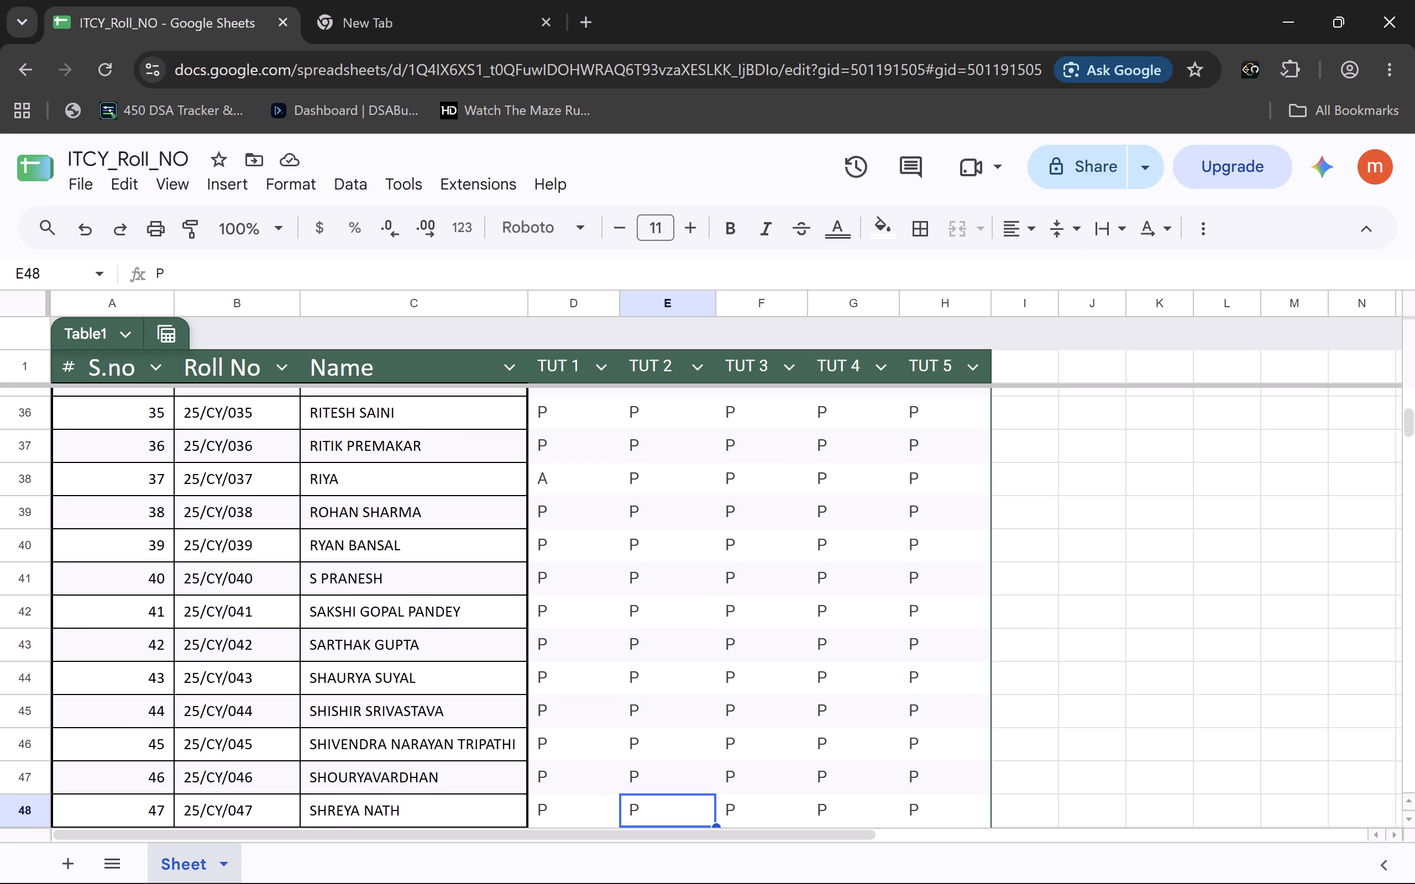
key("Down")
key("Down")
key("Down")
key("Down")
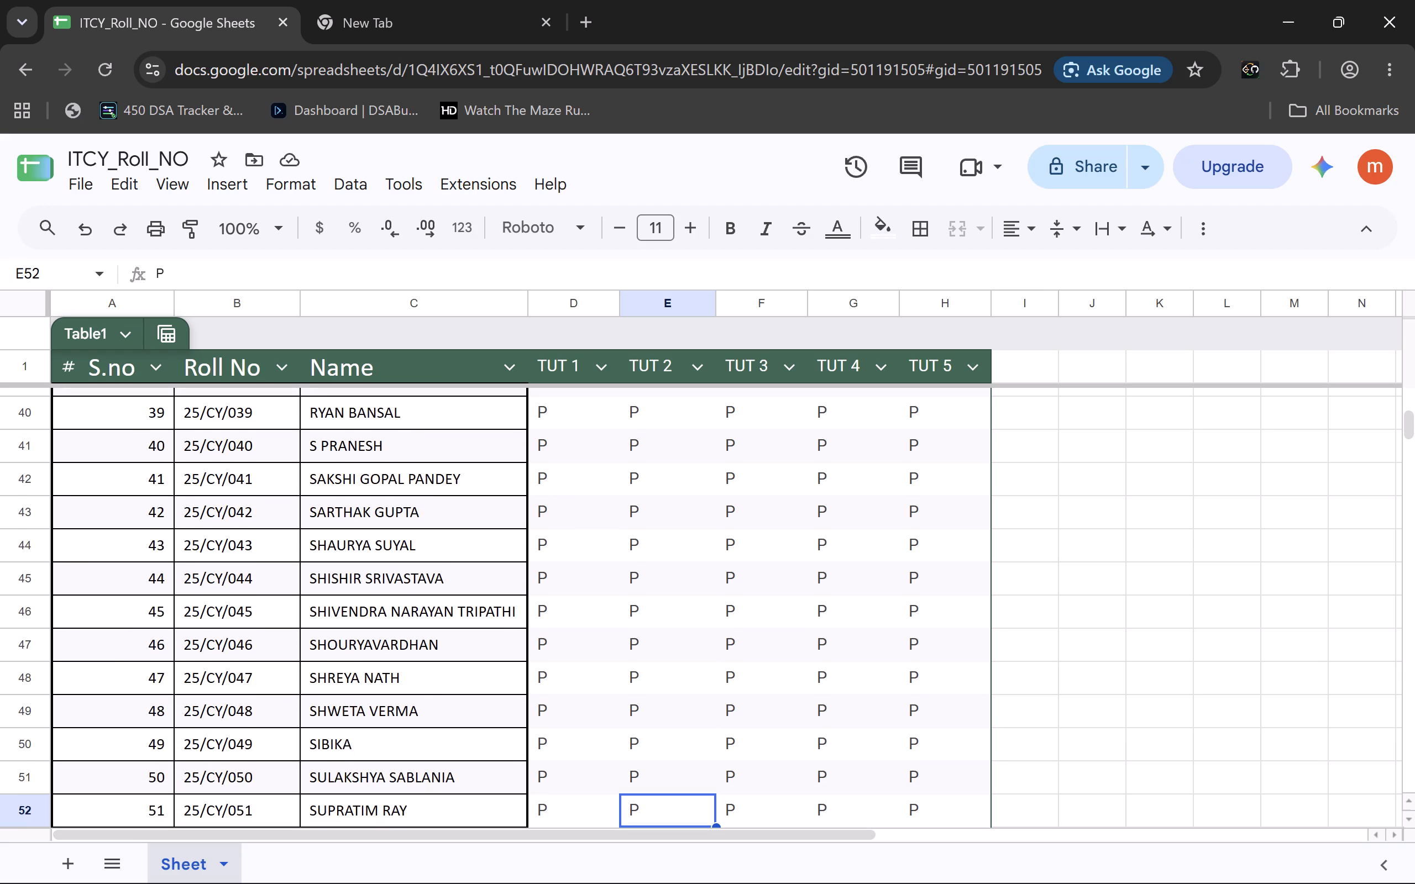
key("a")
key("Down")
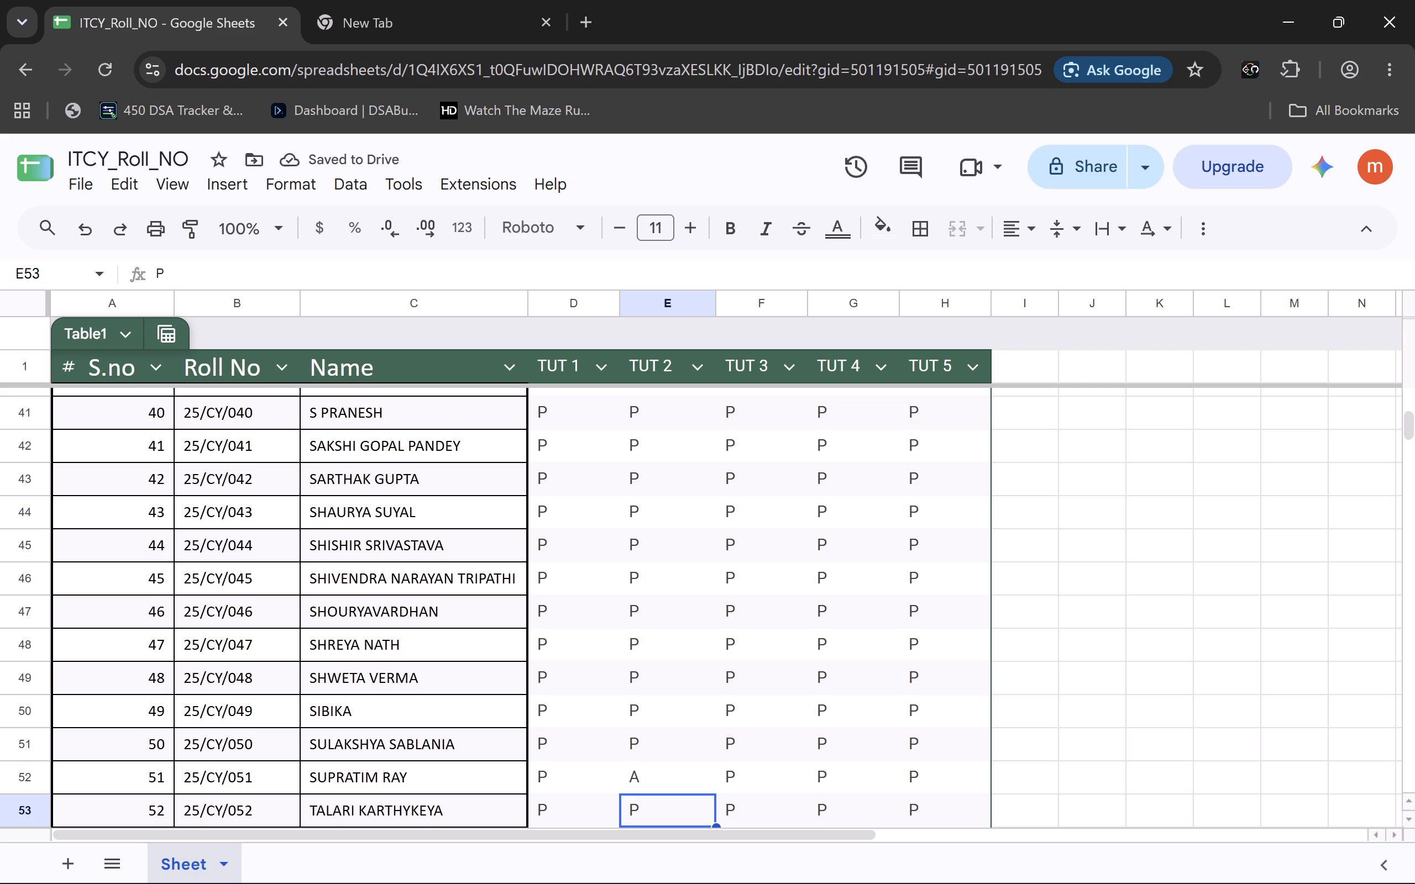
Change the TUT 2 mark to A for S.no 59 in cell E60.
key("Down")
key("Down")
key("Down")
key("Down")
key("Down")
key("Down")
key("Down")
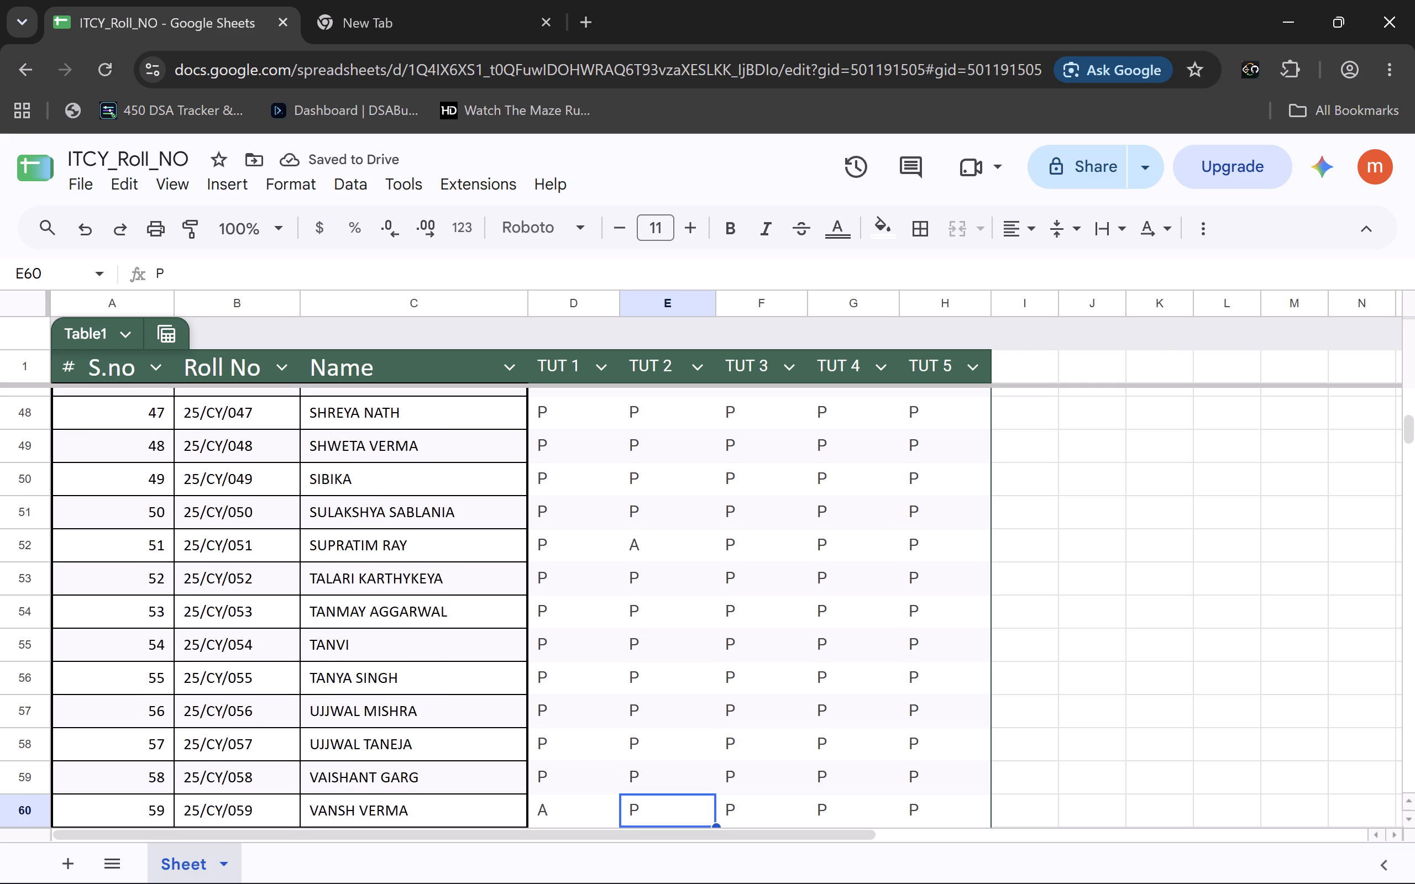
key("a")
key("Down")
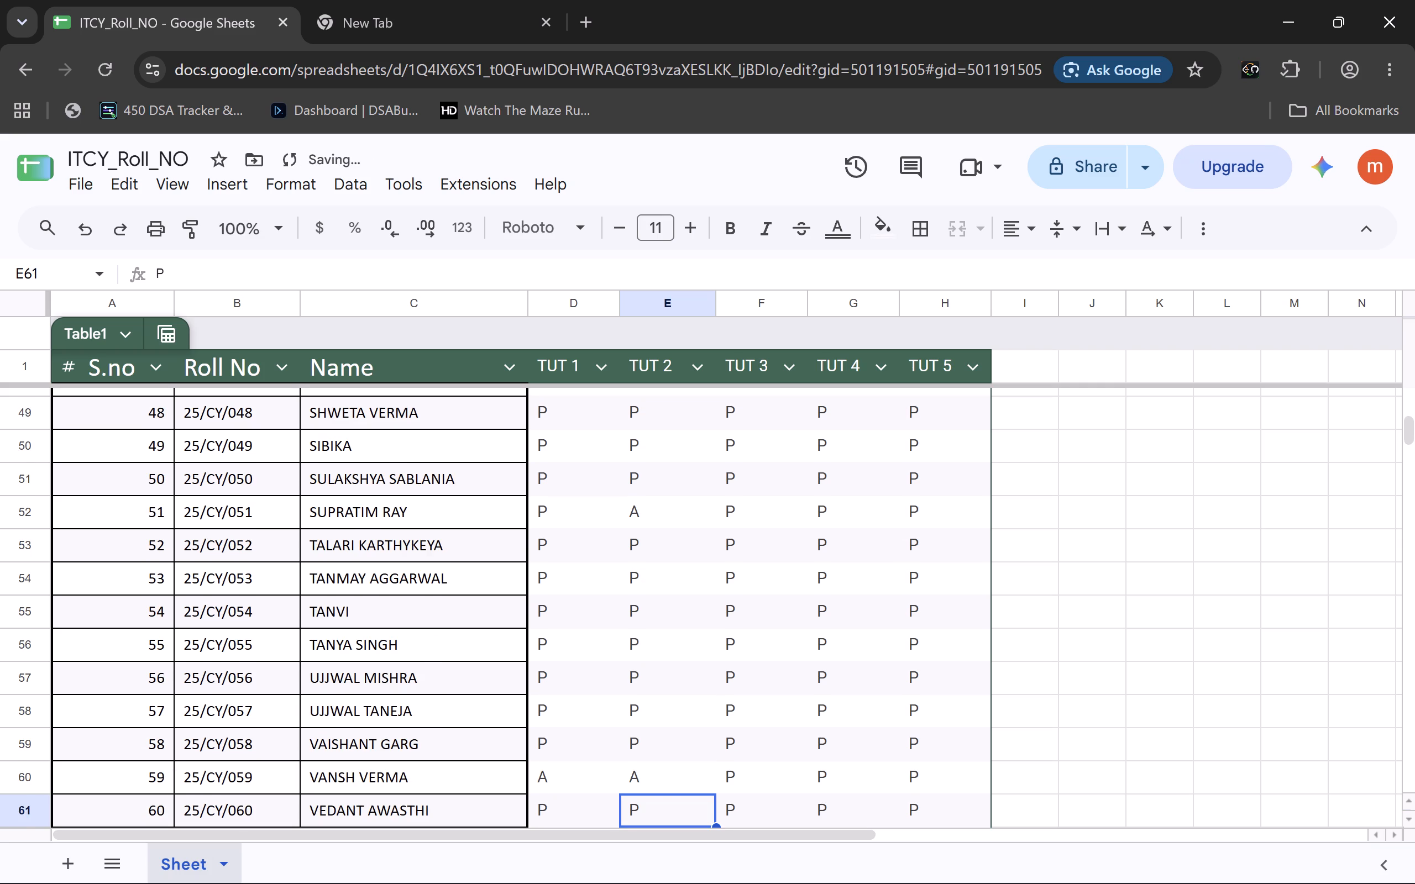
Go over the TUT 2 marks to the last student and back, changing S.no 31's mark to A in cell E32.
key("Down")
key("Down")
key("Down")
key("Down")
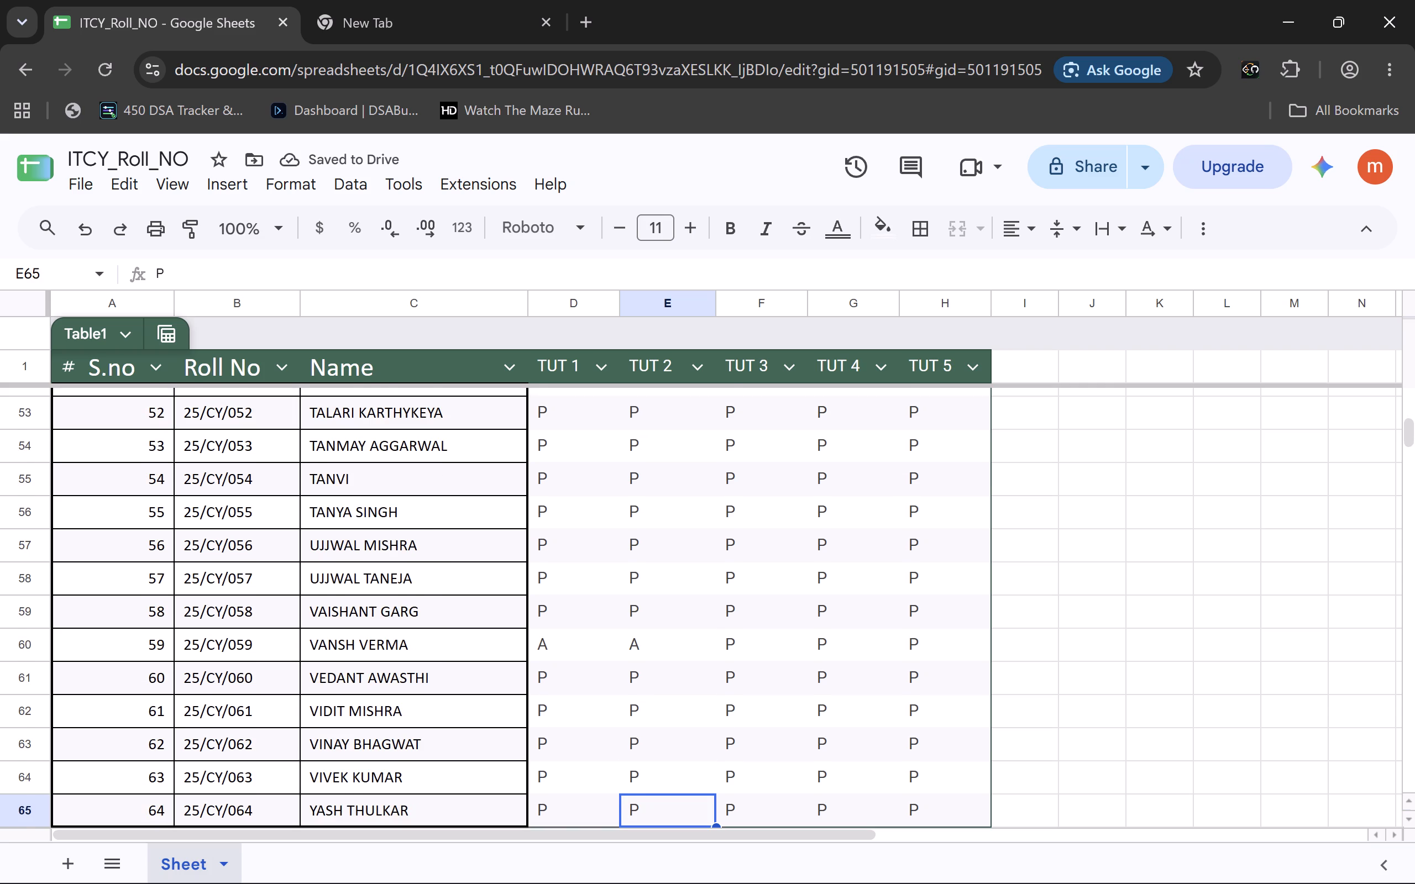
key("Down")
key("Up")
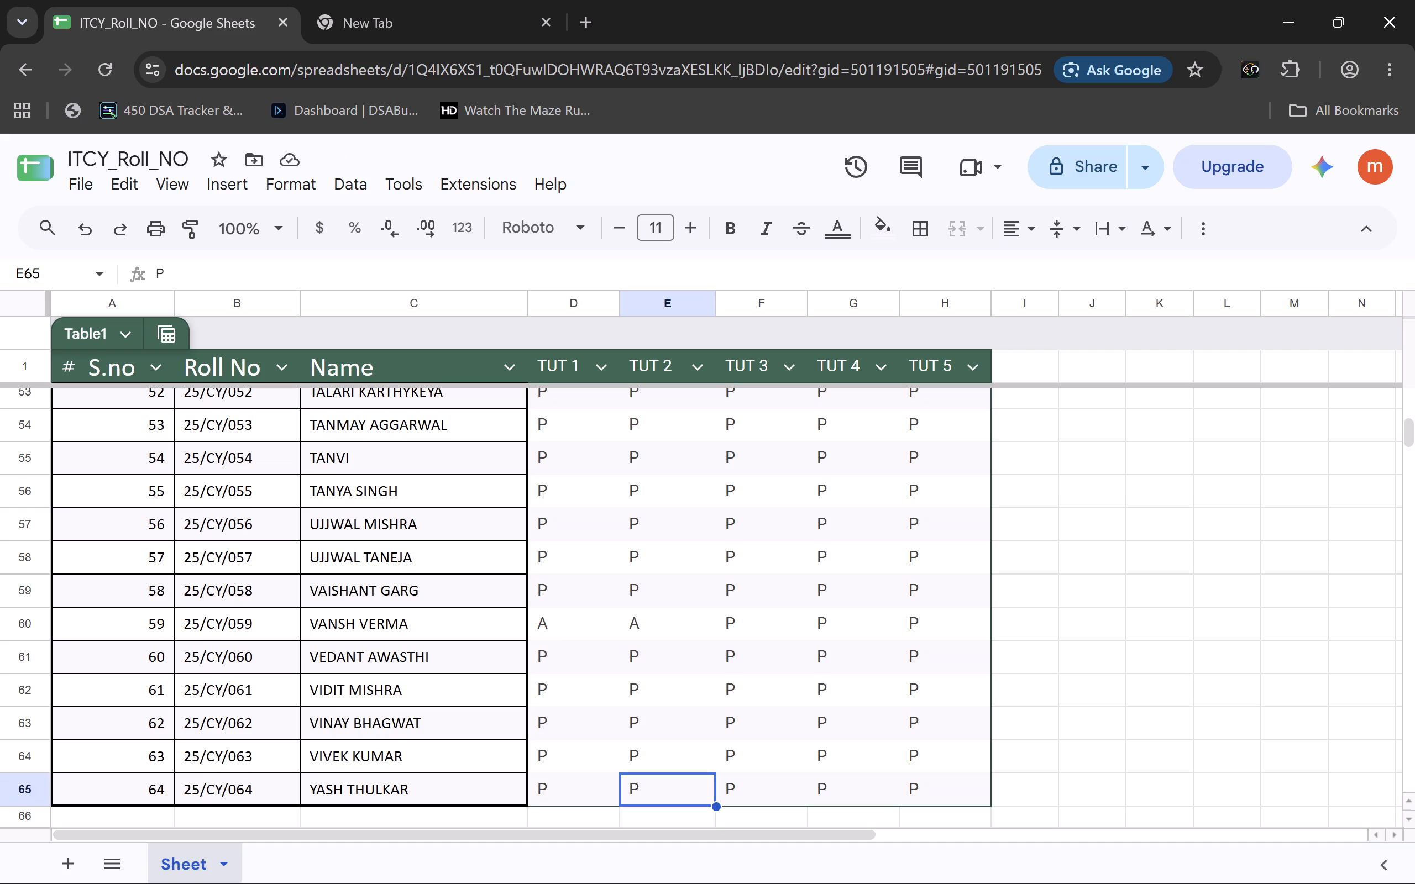
key("Up")
key("Up")
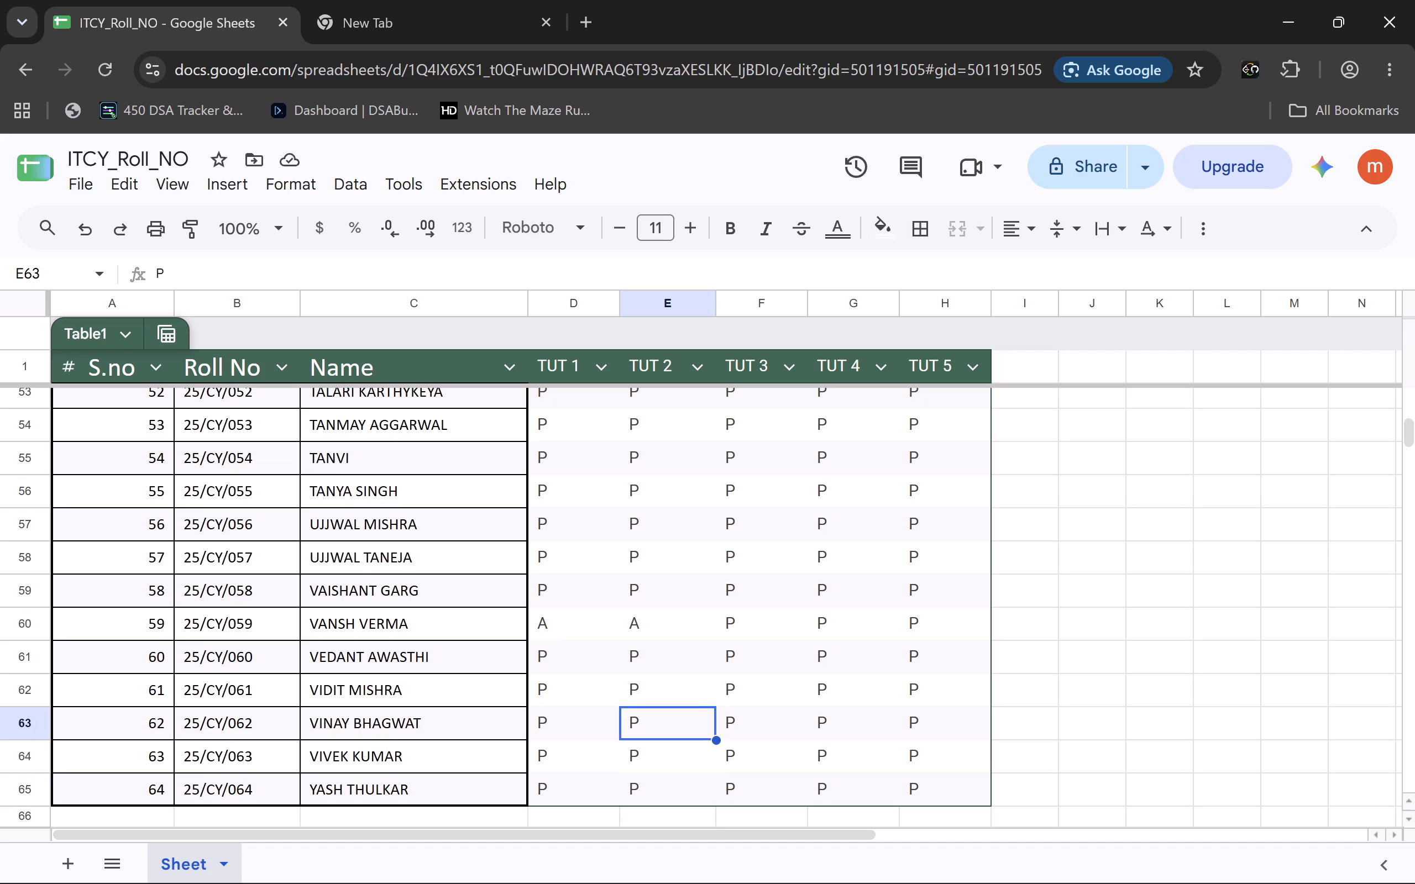
key("Up")
key("Up")
key("Up")
key("Up")
key("Up")
key("Up")
key("Up")
key("Up")
key("Up")
key("Up")
key("Up")
key("Up")
key("Up")
key("Up")
key("Up")
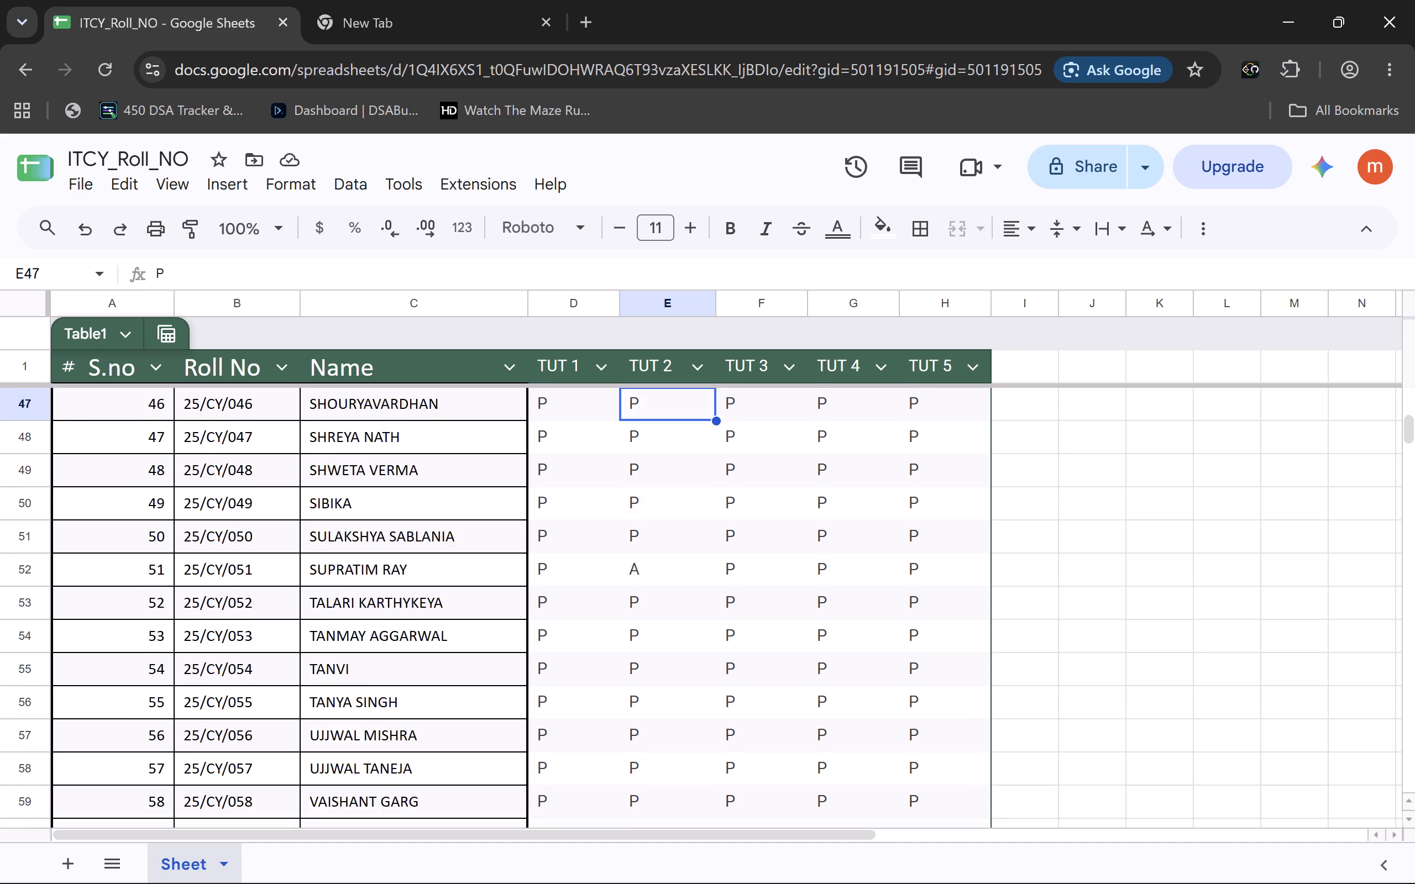
key("Up")
key("Up")
key("Up")
key("Up")
key("Up")
key("Up")
key("Up")
key("Up")
key("Up")
key("Up")
key("Up")
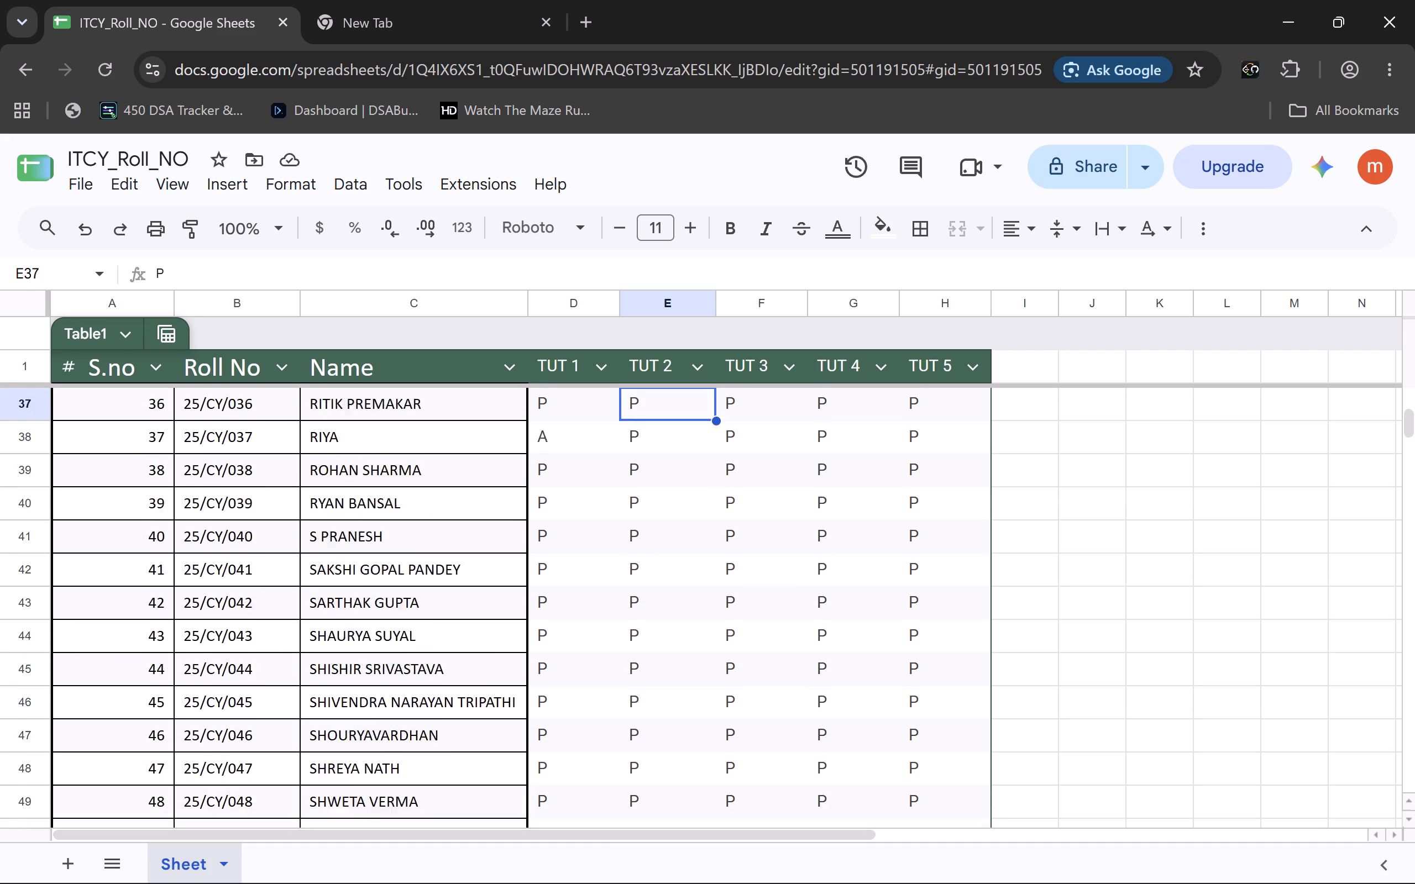
key("Up")
key("Up")
key("Up")
key("Up")
key("Up")
key("Up")
key("Up")
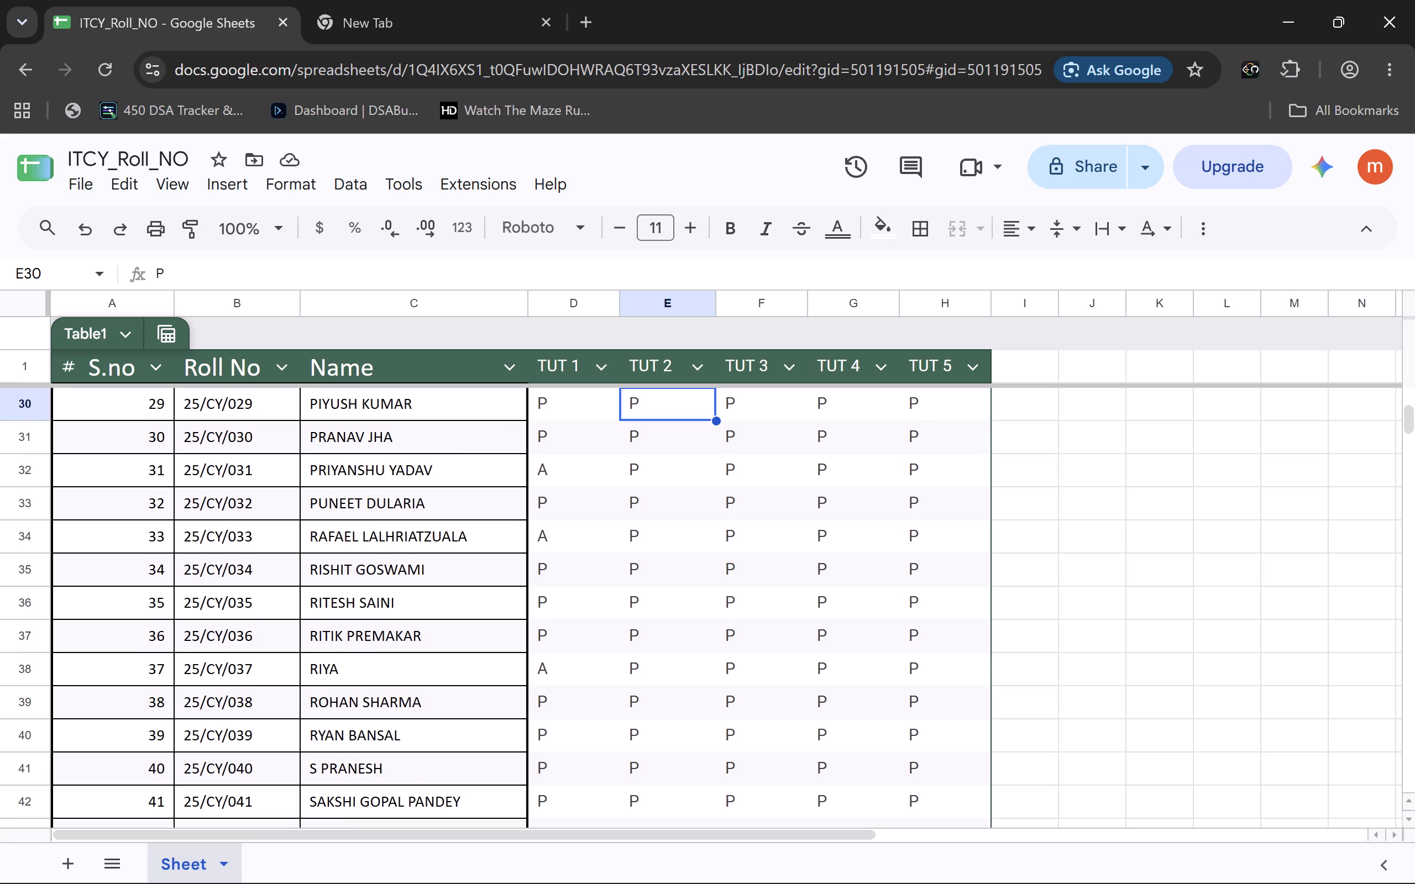
key("Down")
key("Down")
key("a")
key("Up")
Change the TUT 2 mark to A for S.no 15 in cell E16.
key("Up")
key("Up")
key("Up")
key("Up")
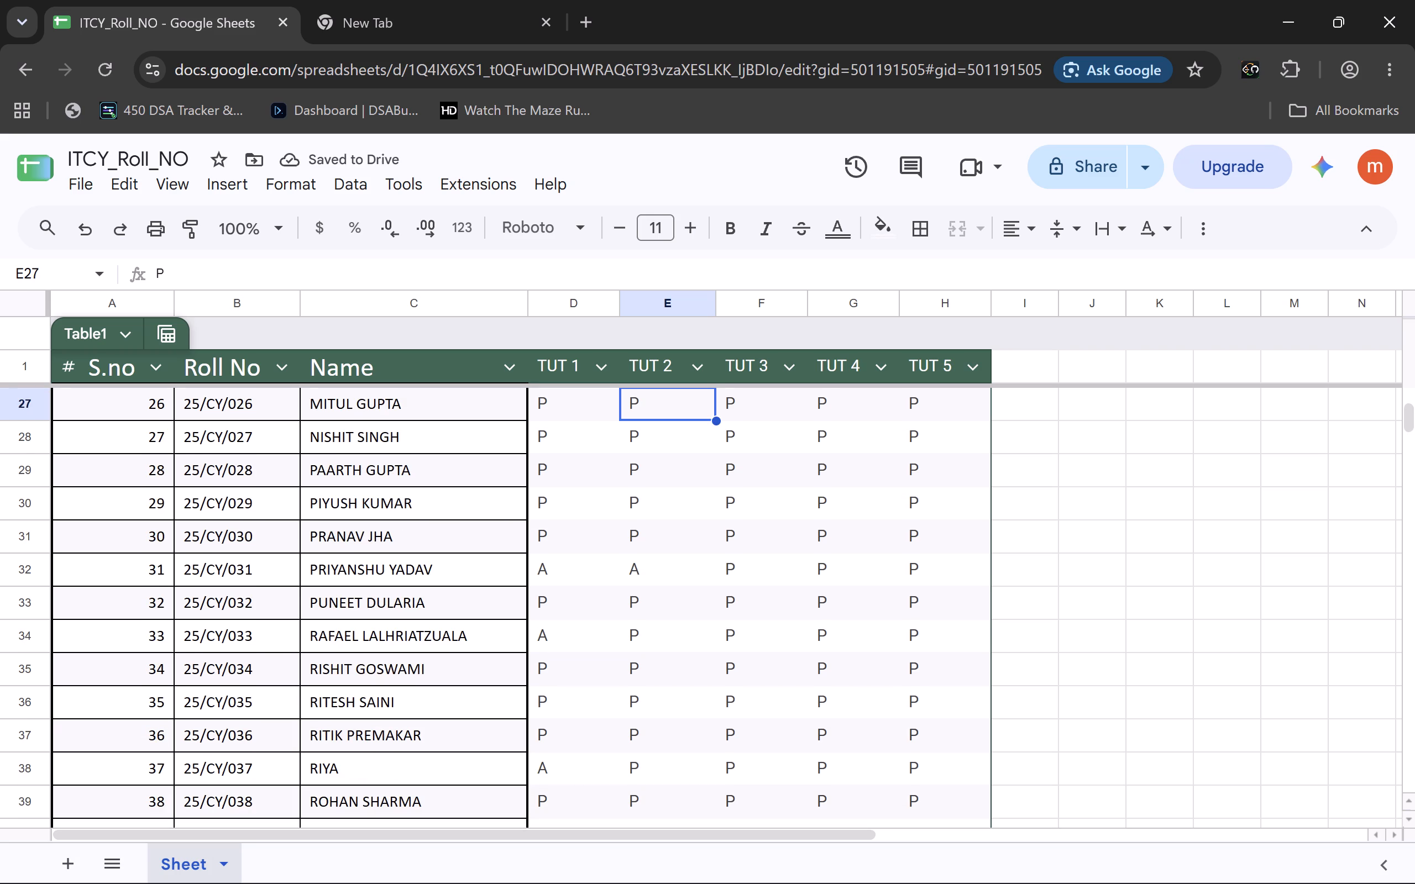
key("Up")
key("Up")
key("Up")
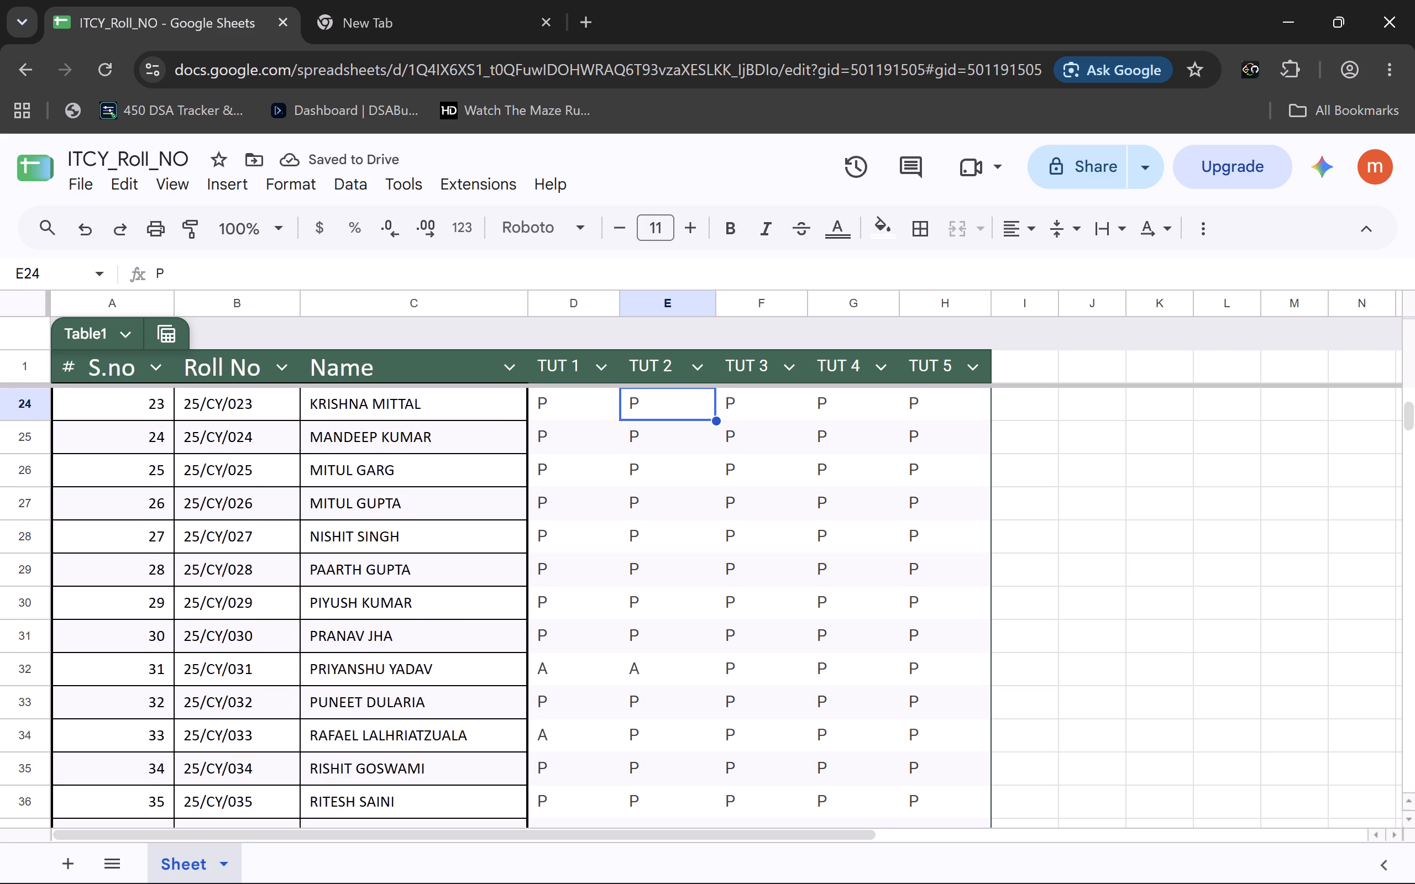
key("Up")
key("Up")
key("Up")
key("Up")
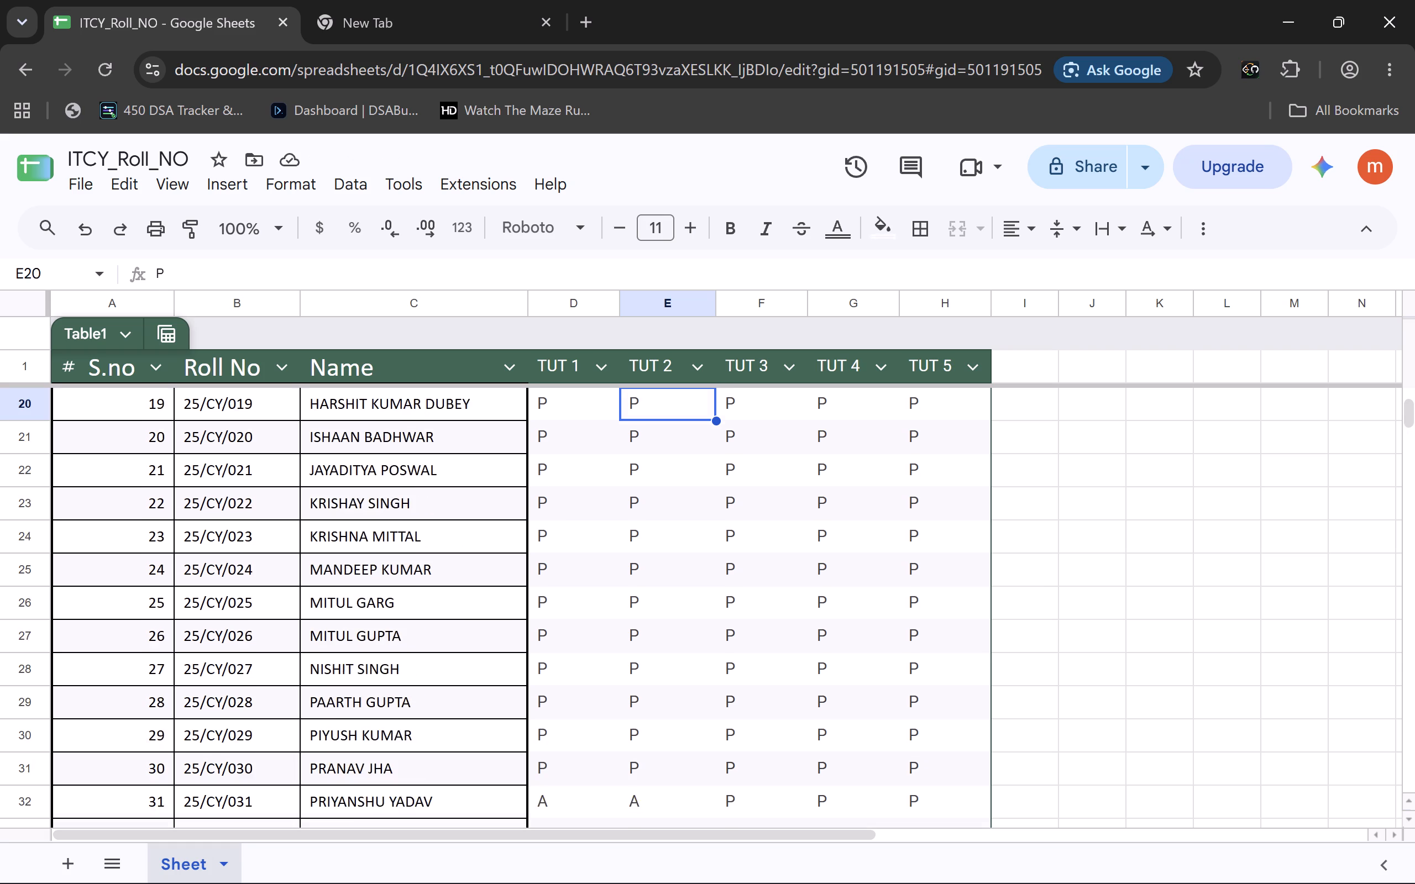
key("Up")
key("Up")
key("Up")
key("Up")
key("Up")
key("Down")
key("Down")
key("Up")
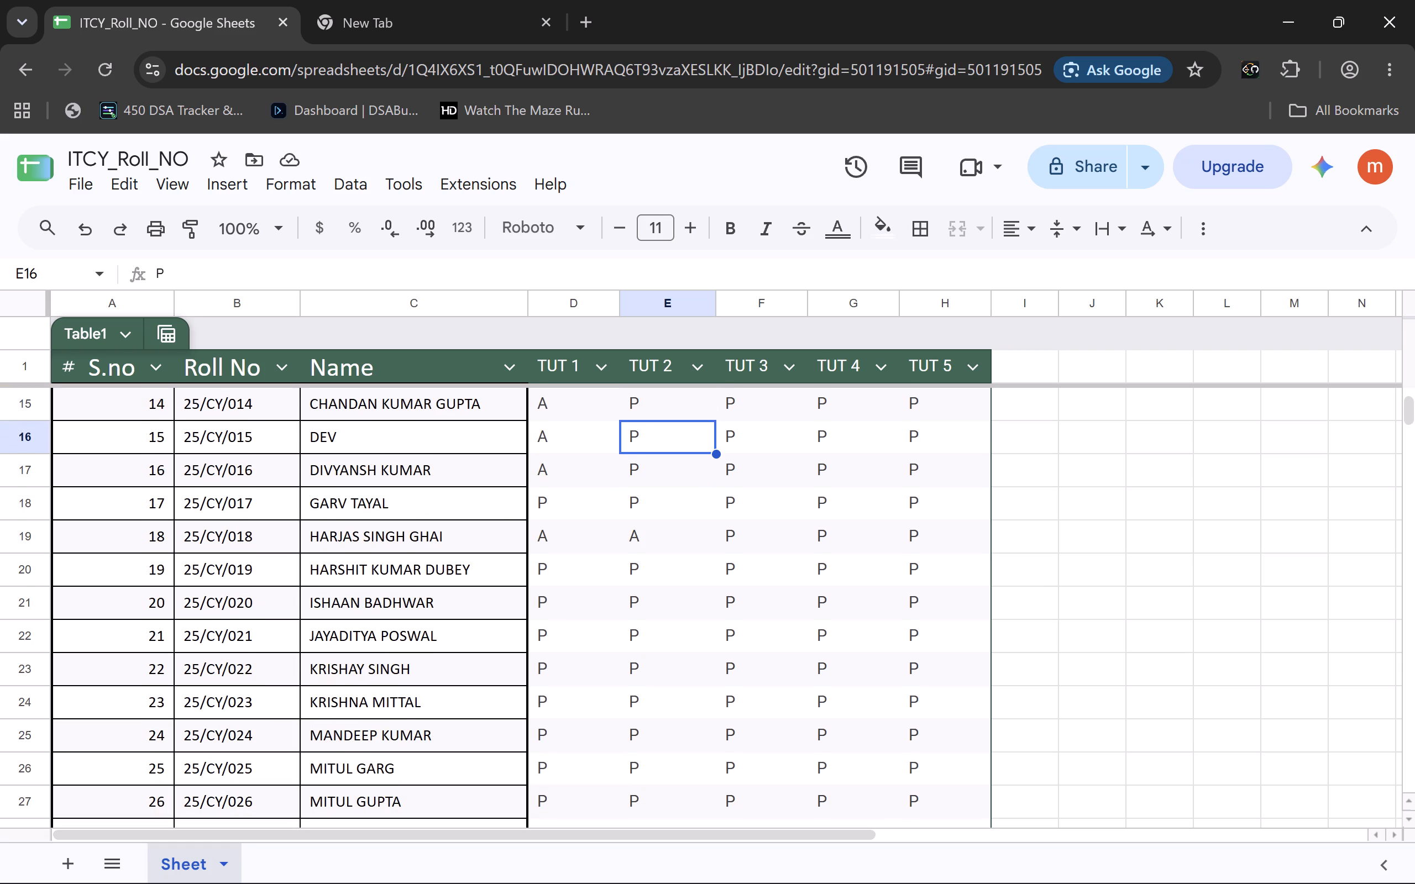
key("a")
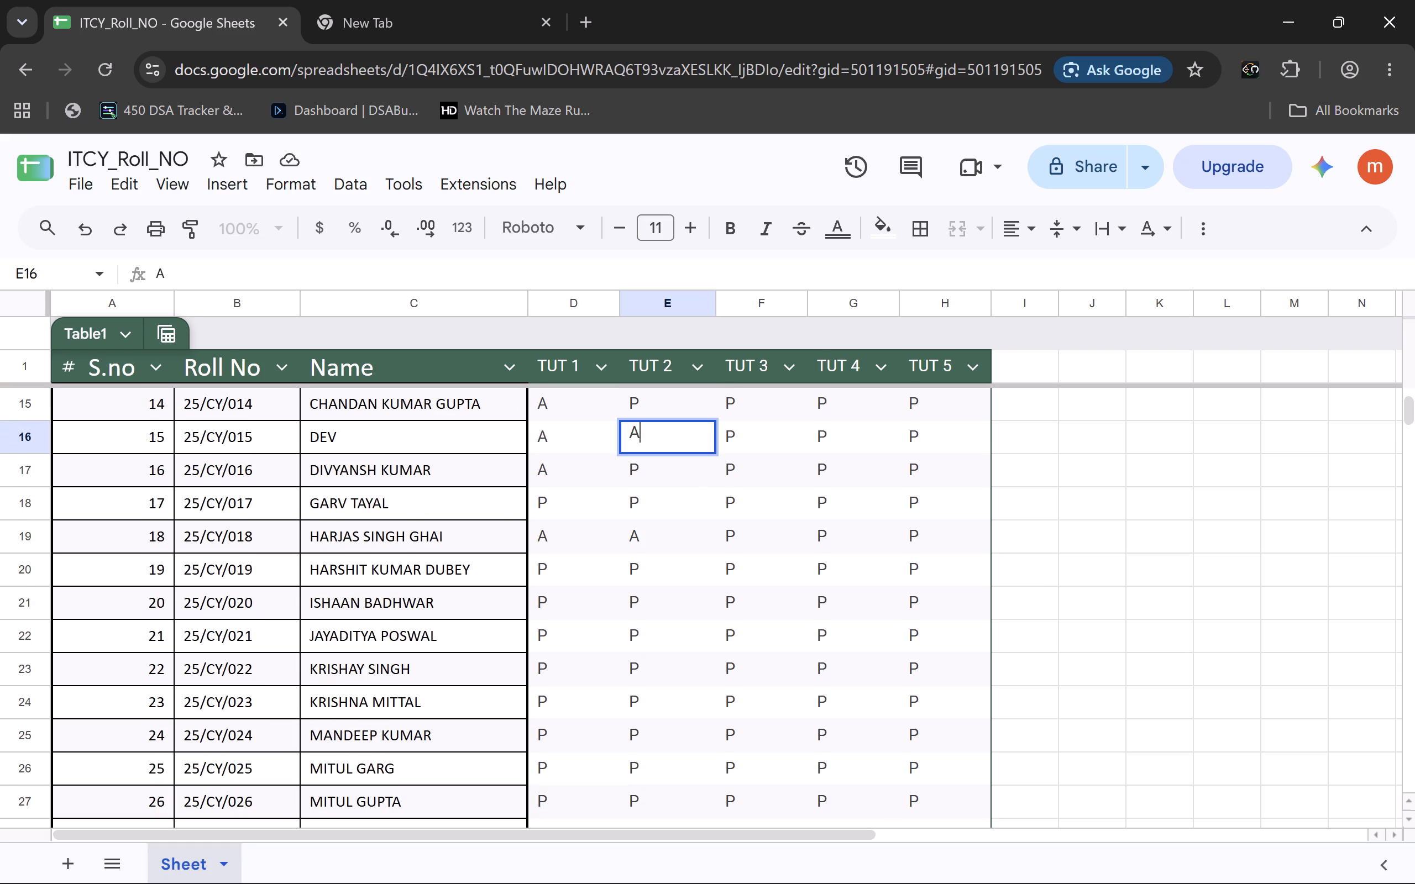
key("Up")
Change the TUT 2 marks to A for S.no 14 in cell E15 and S.no 12 in cell E13.
key("Up")
key("Down")
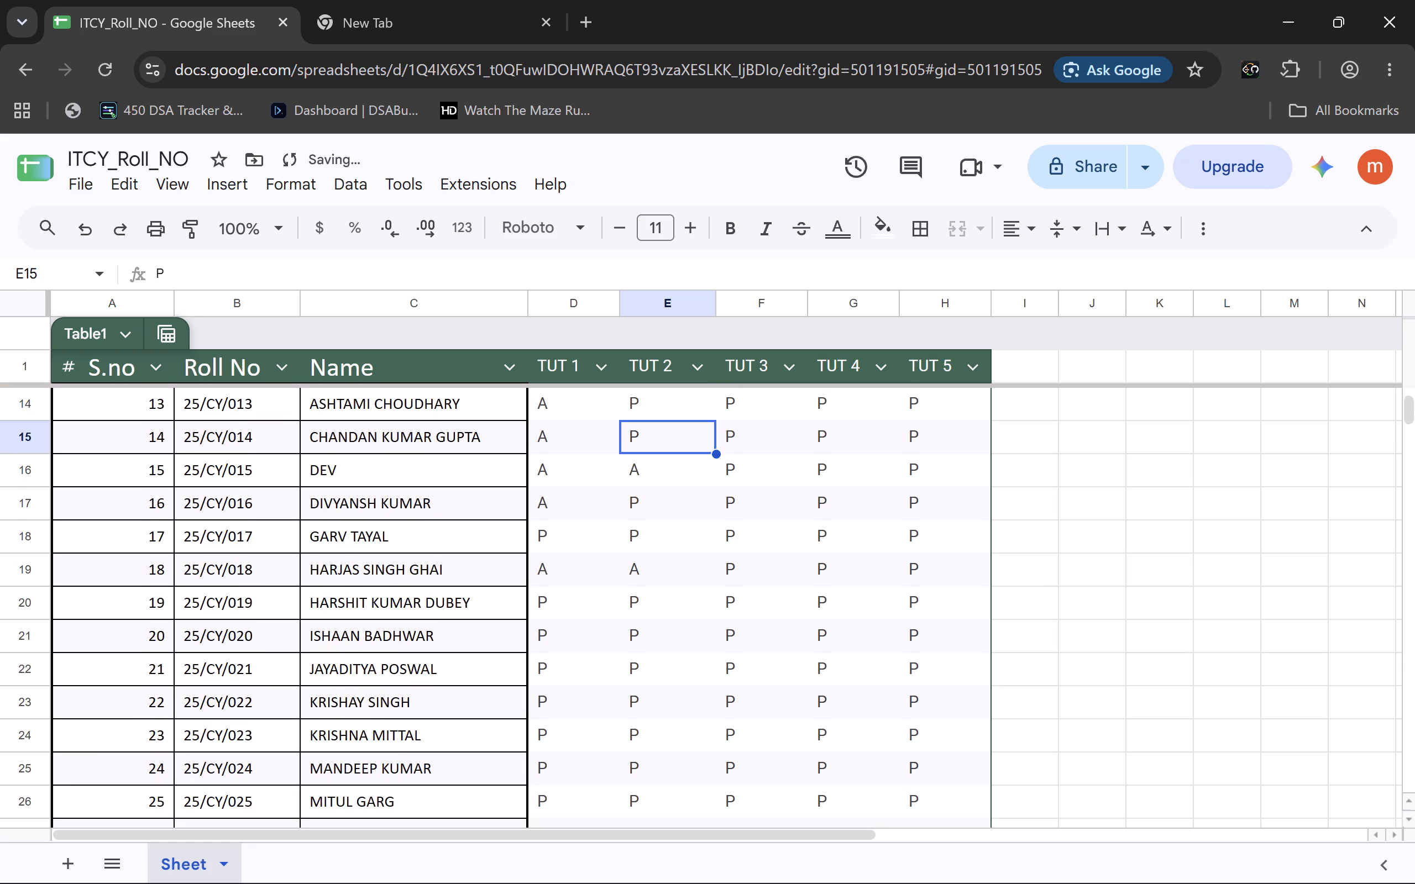
key("a")
key("Up")
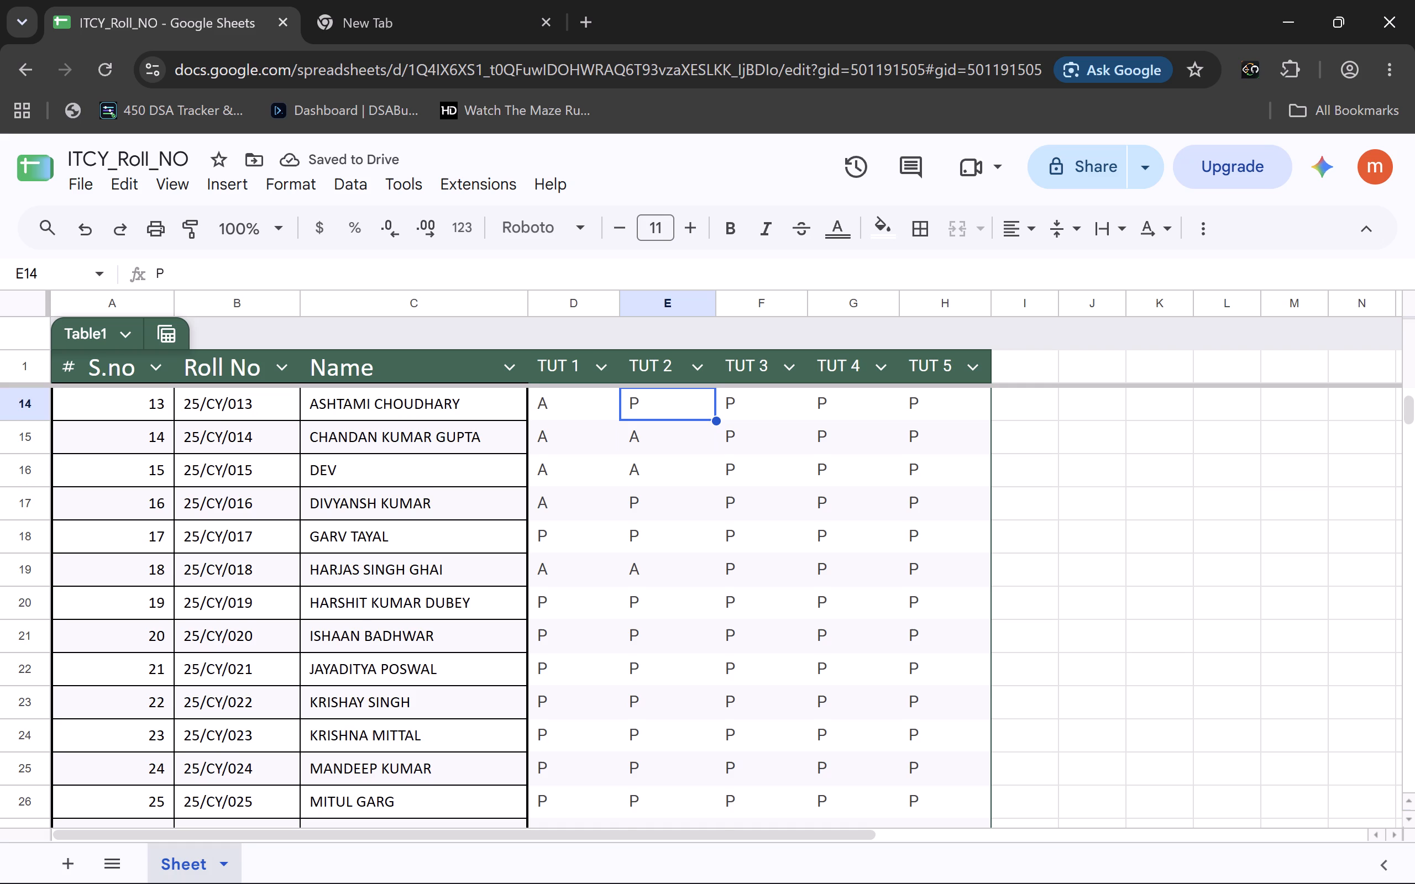
key("Up")
key("a")
key("Up")
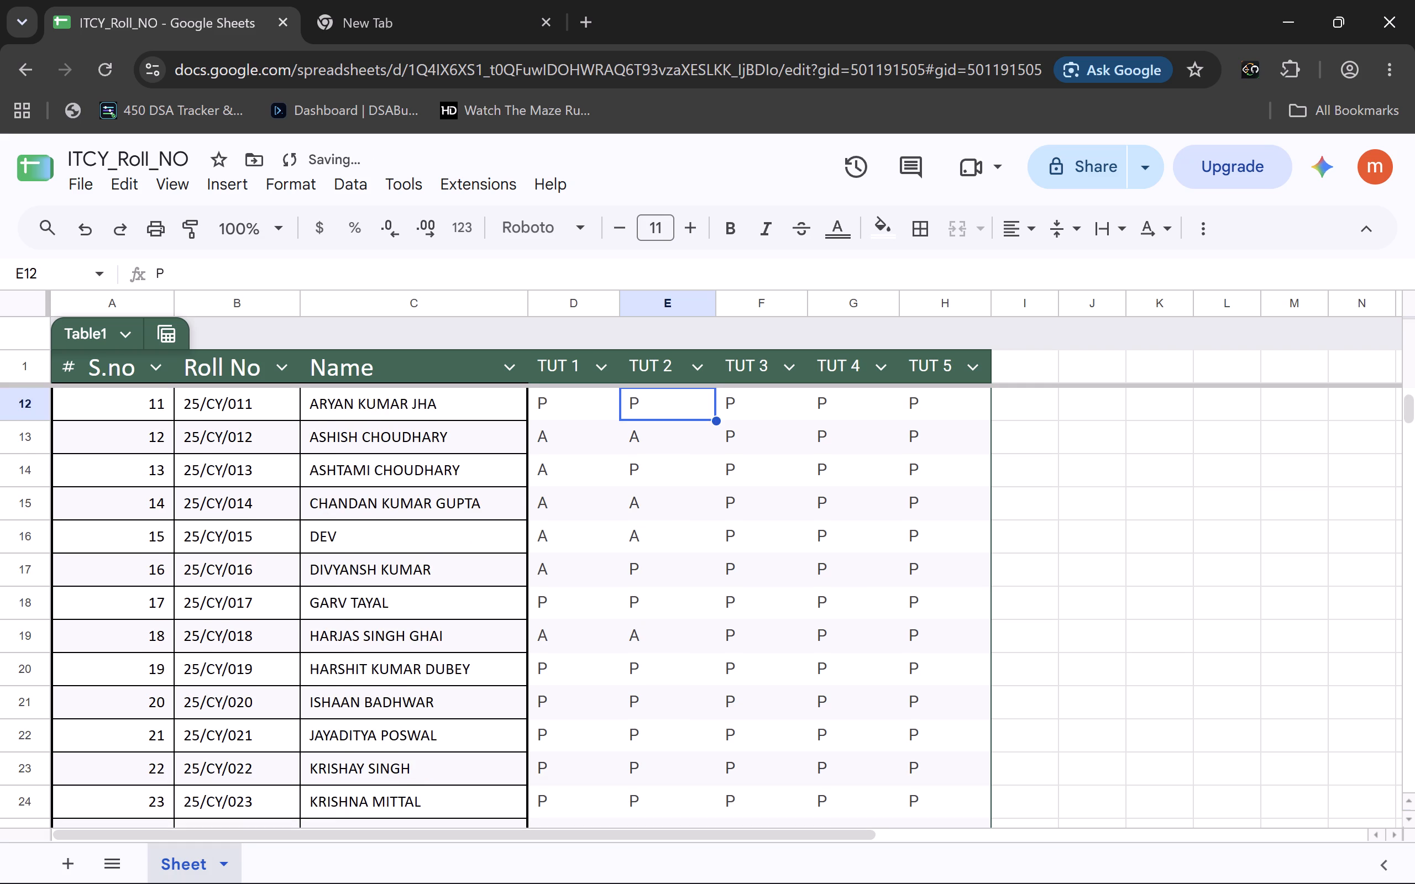
Move on to the TUT 3 column and change the mark to A for S.no 4 in cell F5.
key("Up")
key("Up")
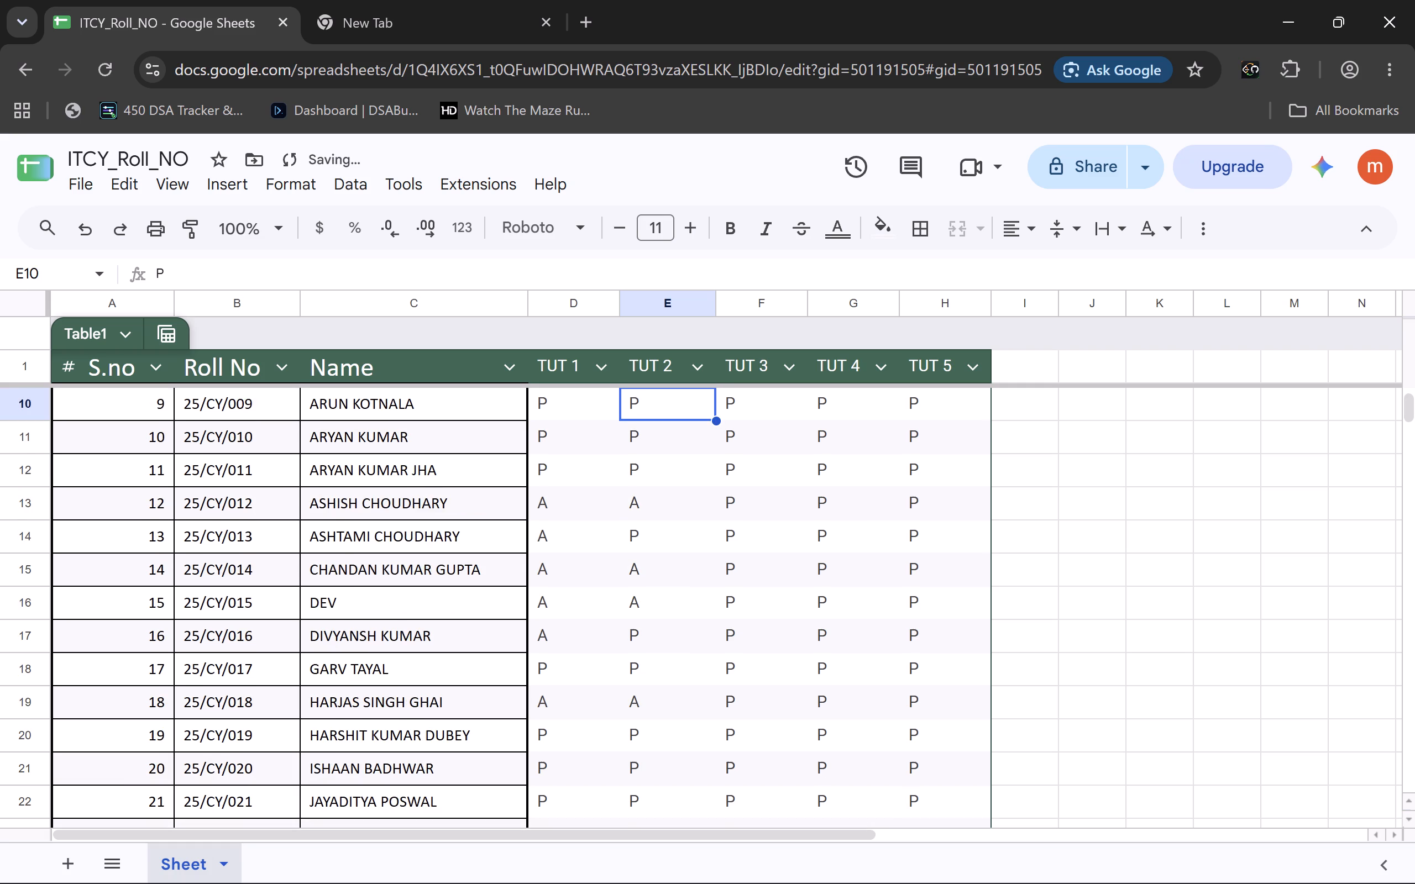
key("Up")
key("Up")
key("Up")
key("Down")
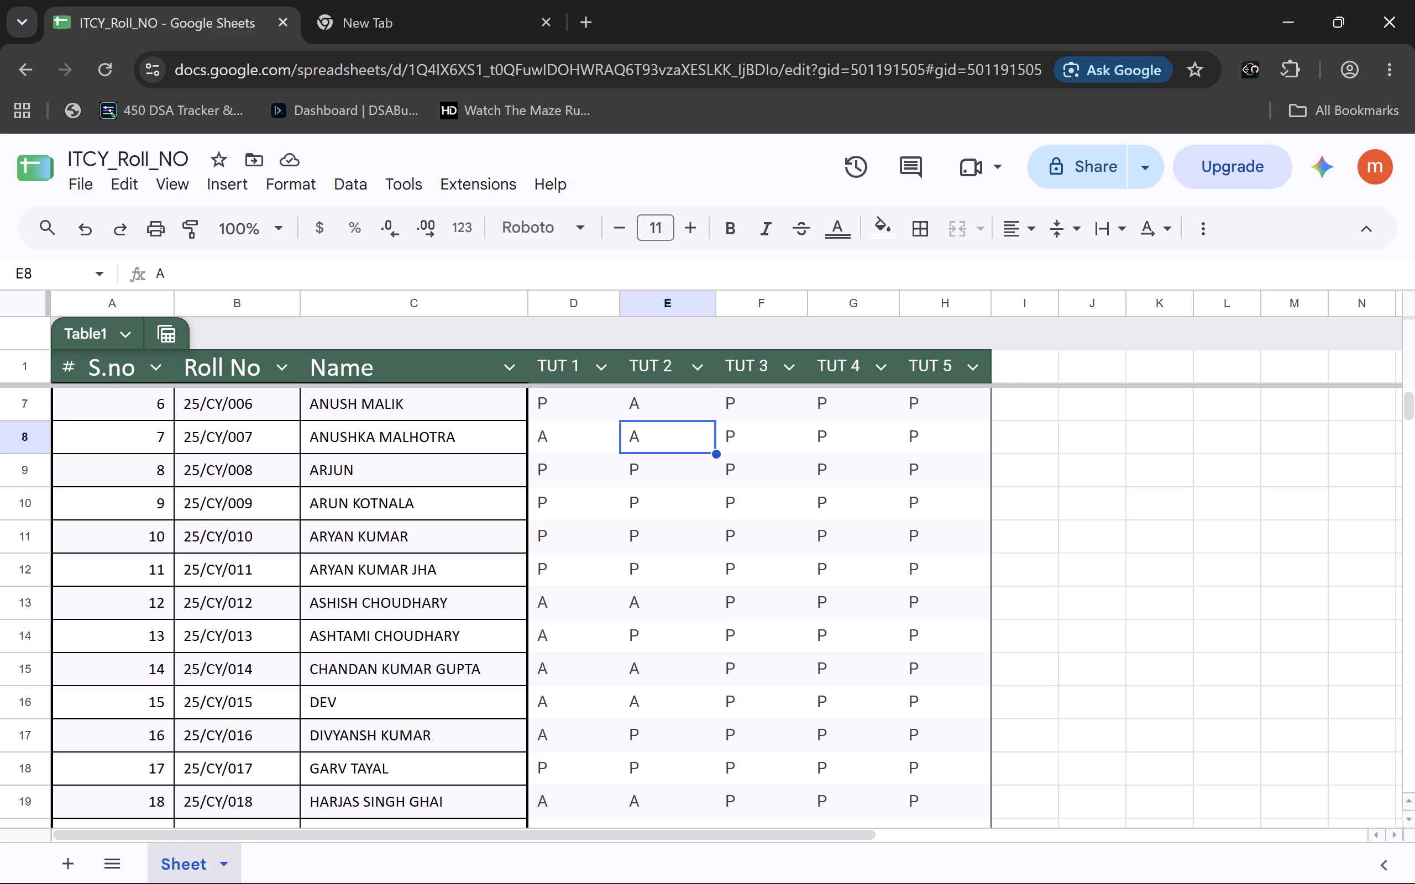
key("Right")
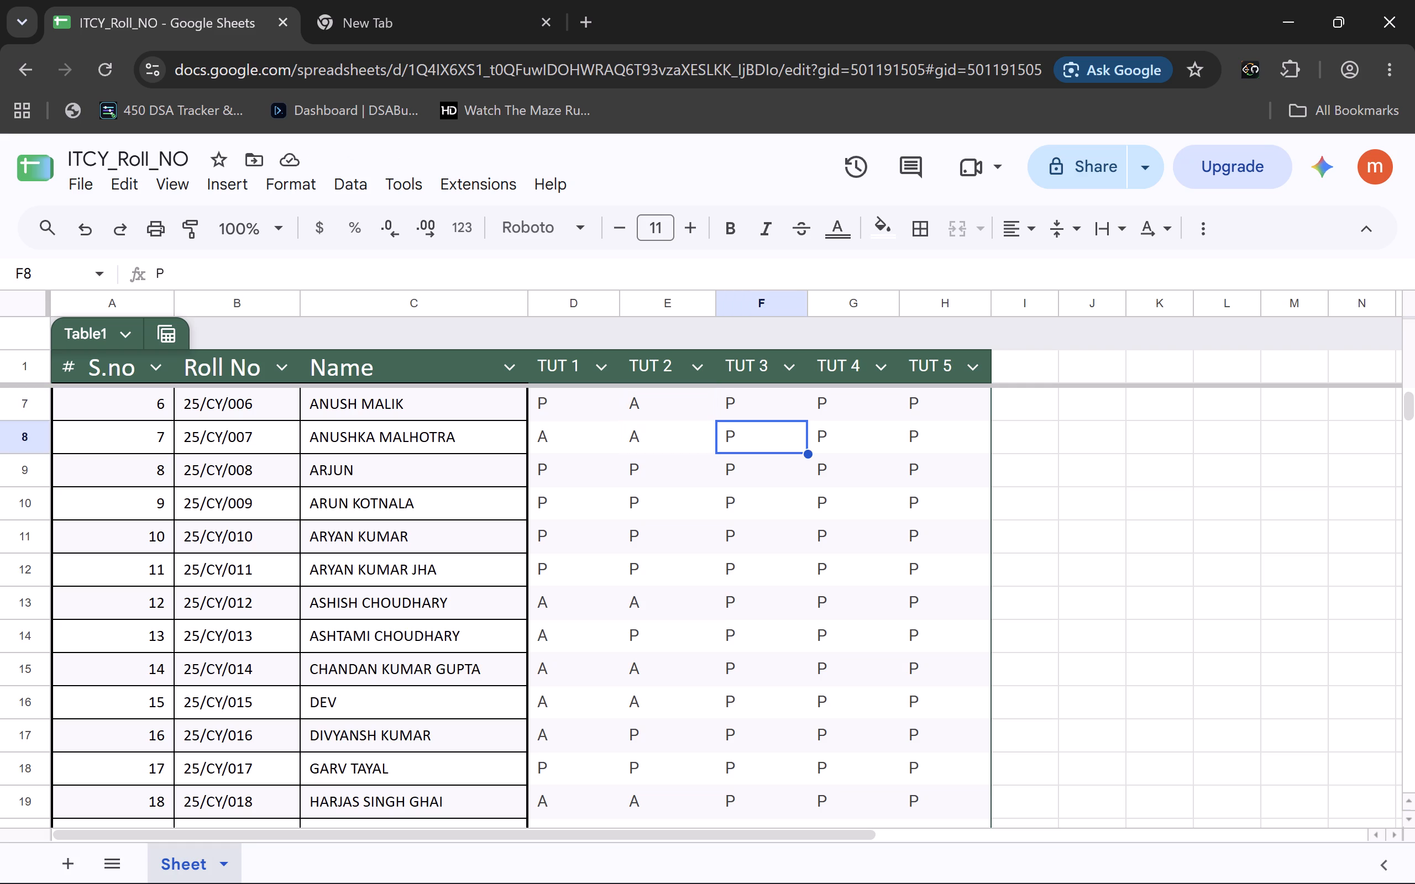
key("Up")
key("Up")
key("Up")
key("Up")
key("Up")
key("Up")
key("Up")
key("Up")
key("Up")
key("Up")
key("Up")
key("Up")
key("Up")
key("Up")
key("Up")
key("Up")
key("Down")
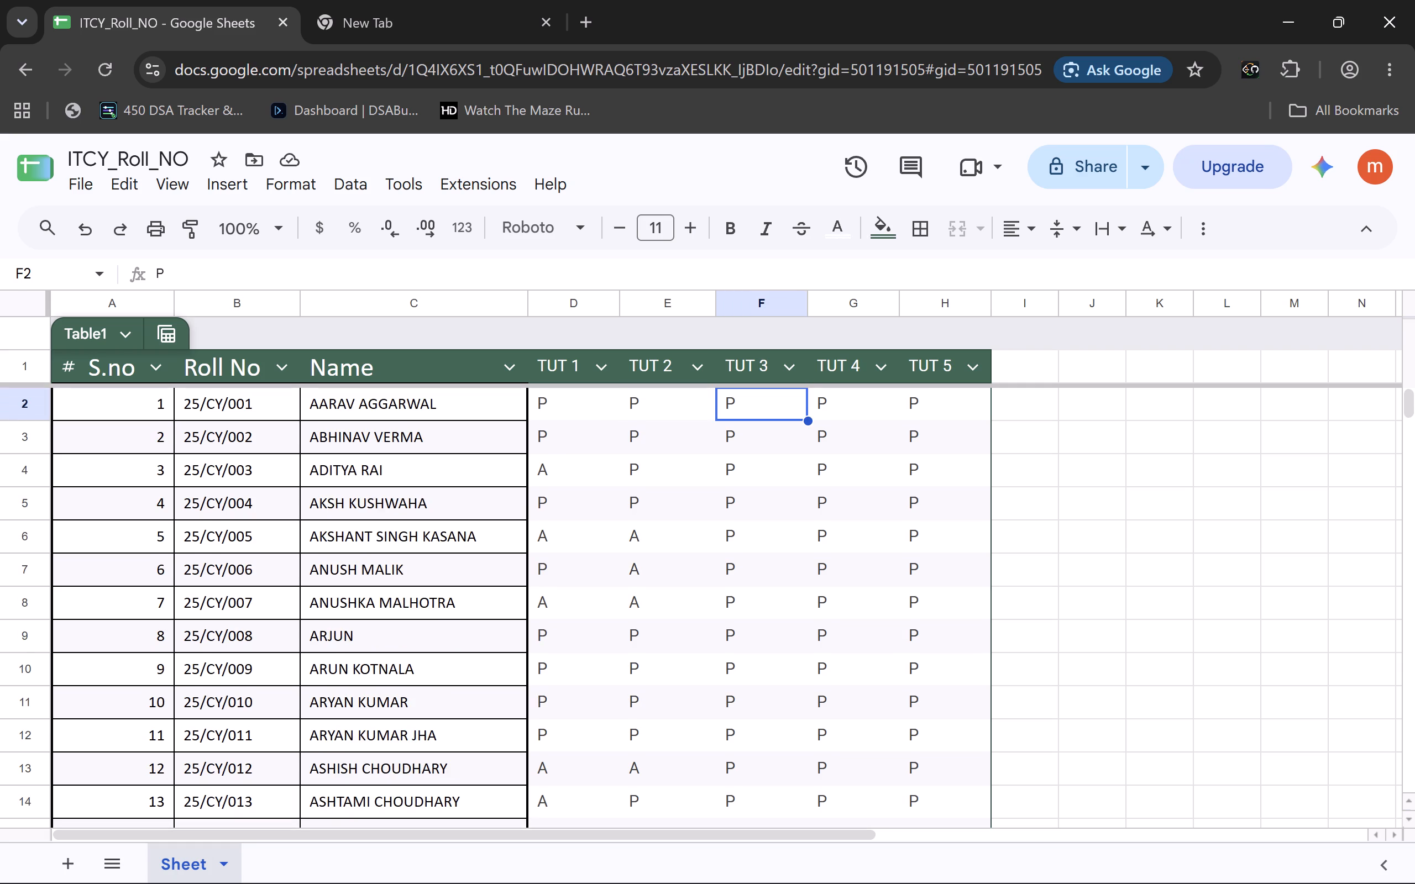
key("Down")
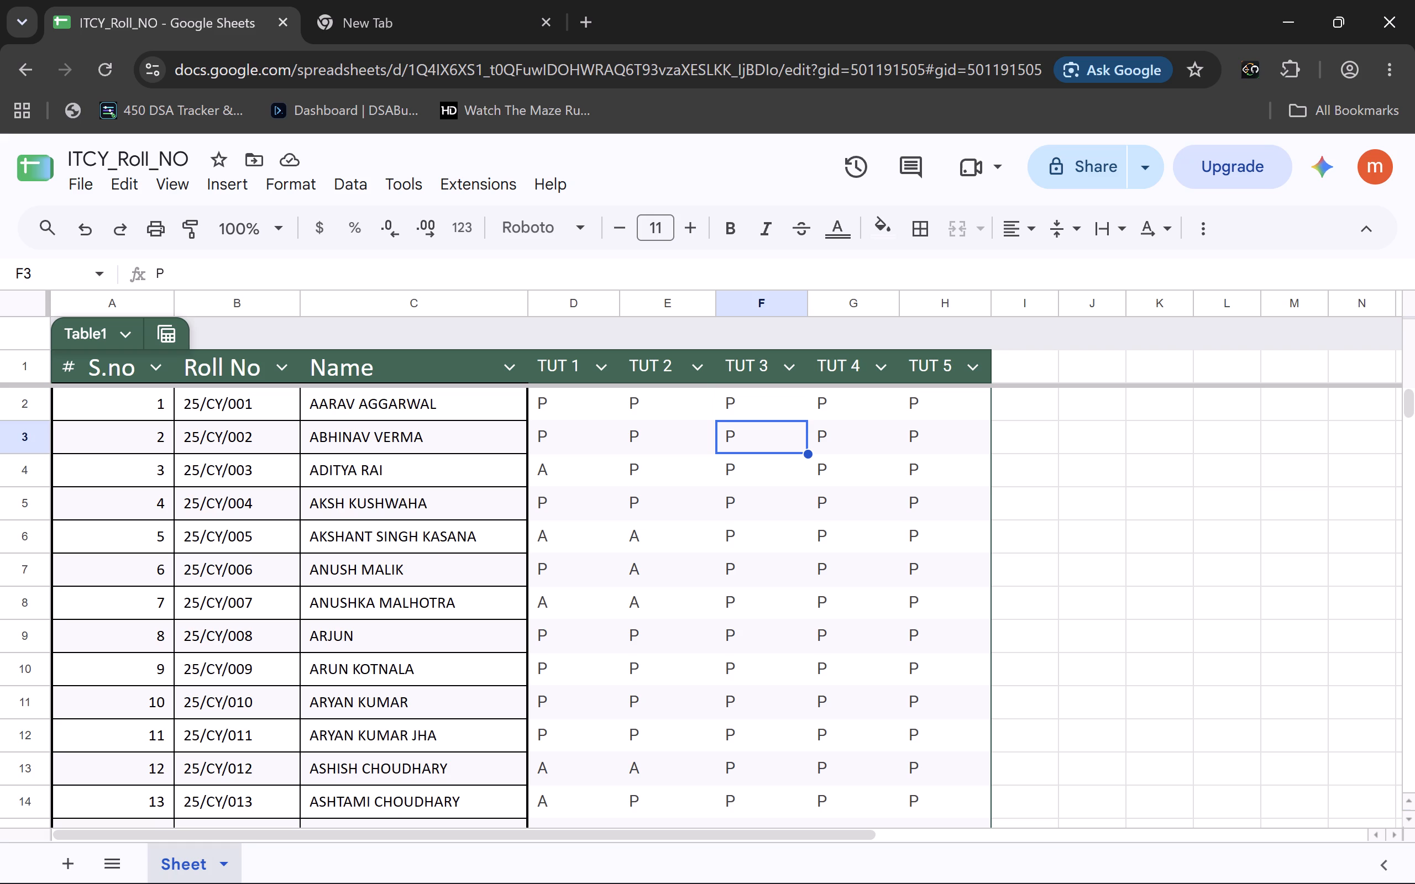
key("Down")
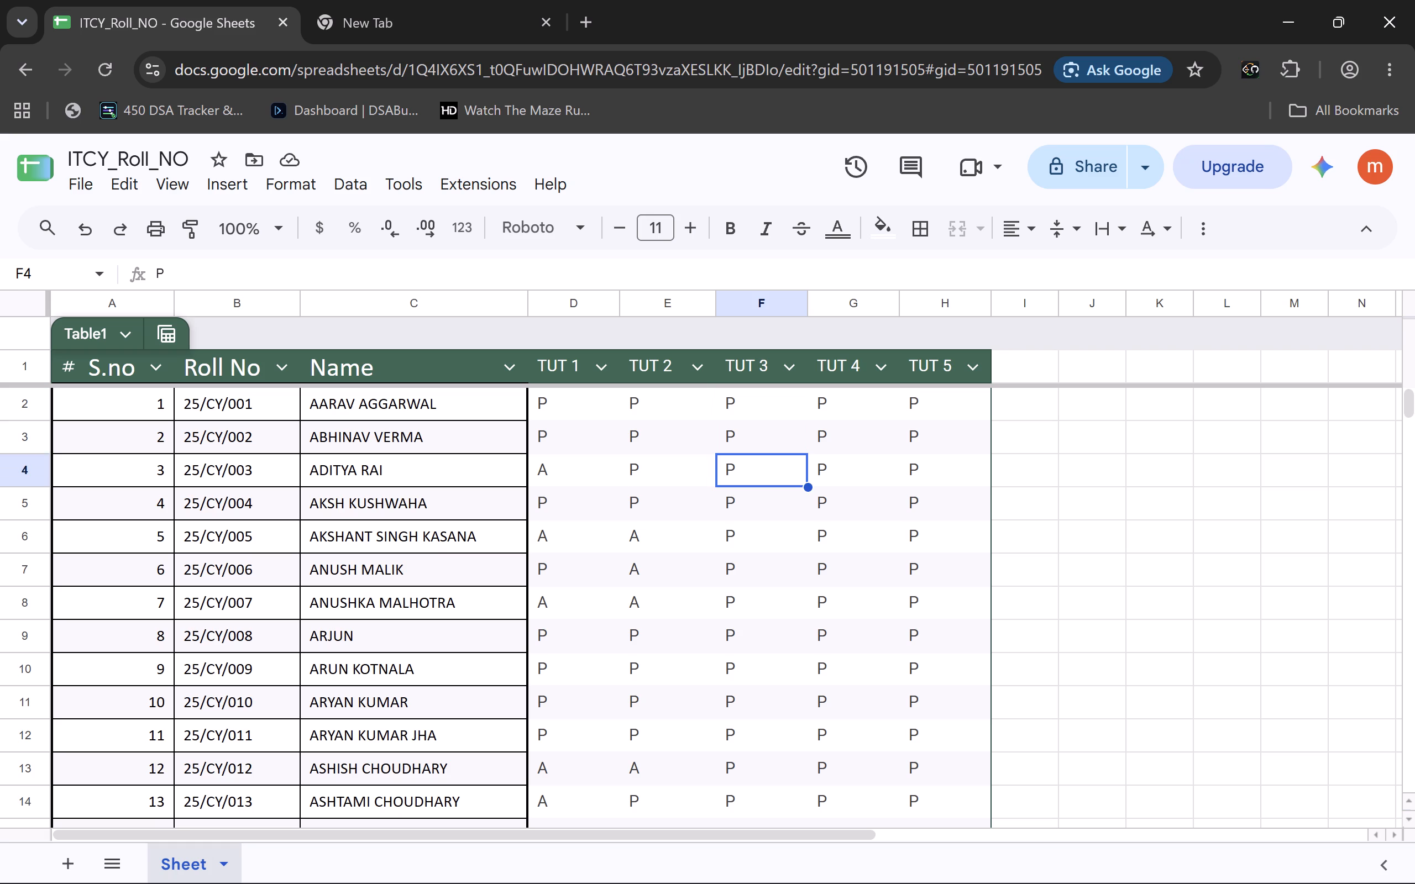
key("Down")
key("Down")
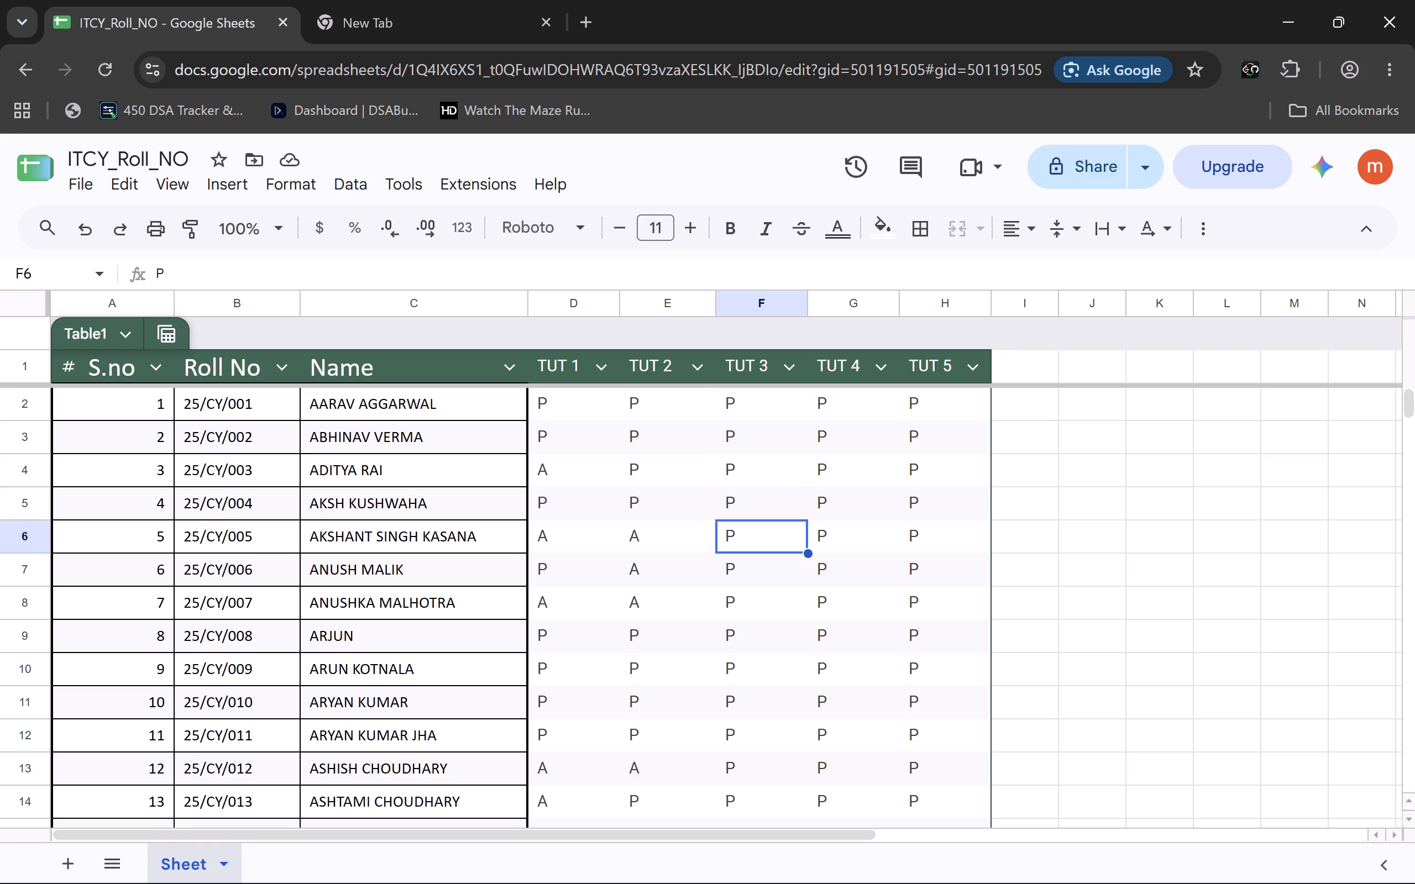
key("Up")
key("a")
key("Down")
Change the TUT 3 mark to A for S.no 12 in cell F13.
key("Down")
key("Down")
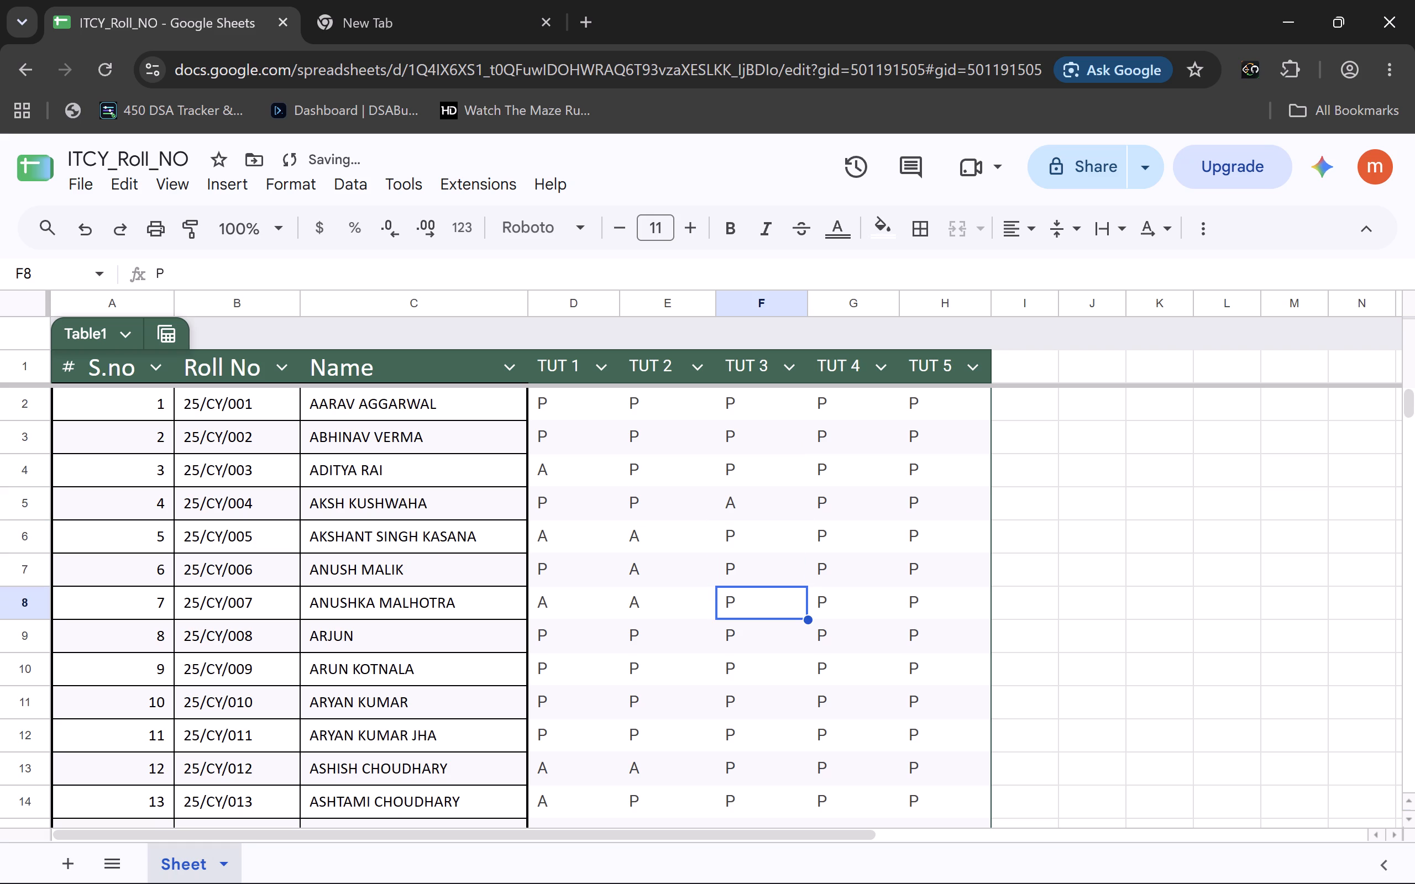
key("Down")
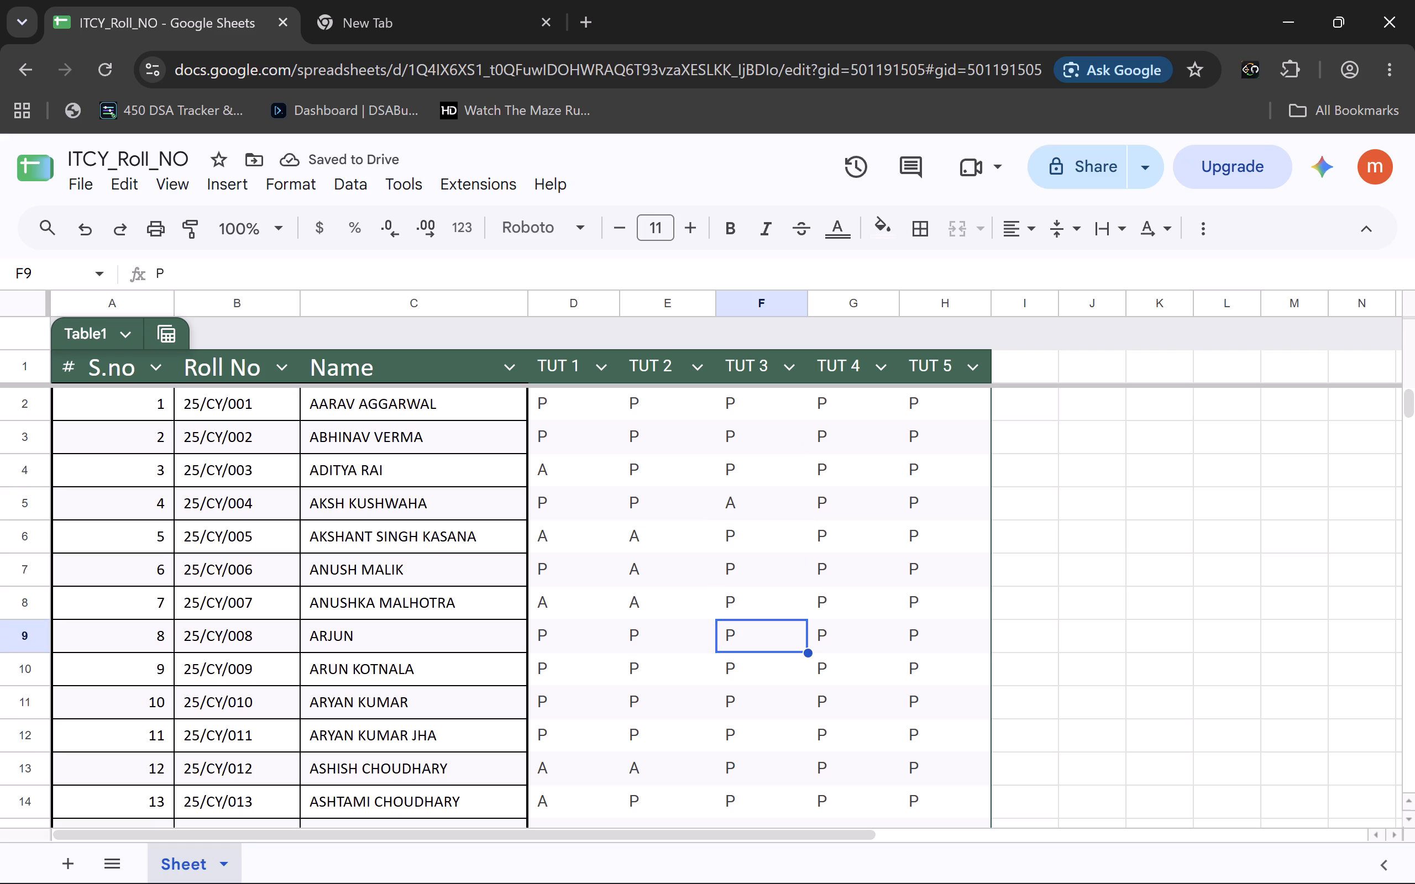
key("Down")
key("Down")
key("Down")
key("Down")
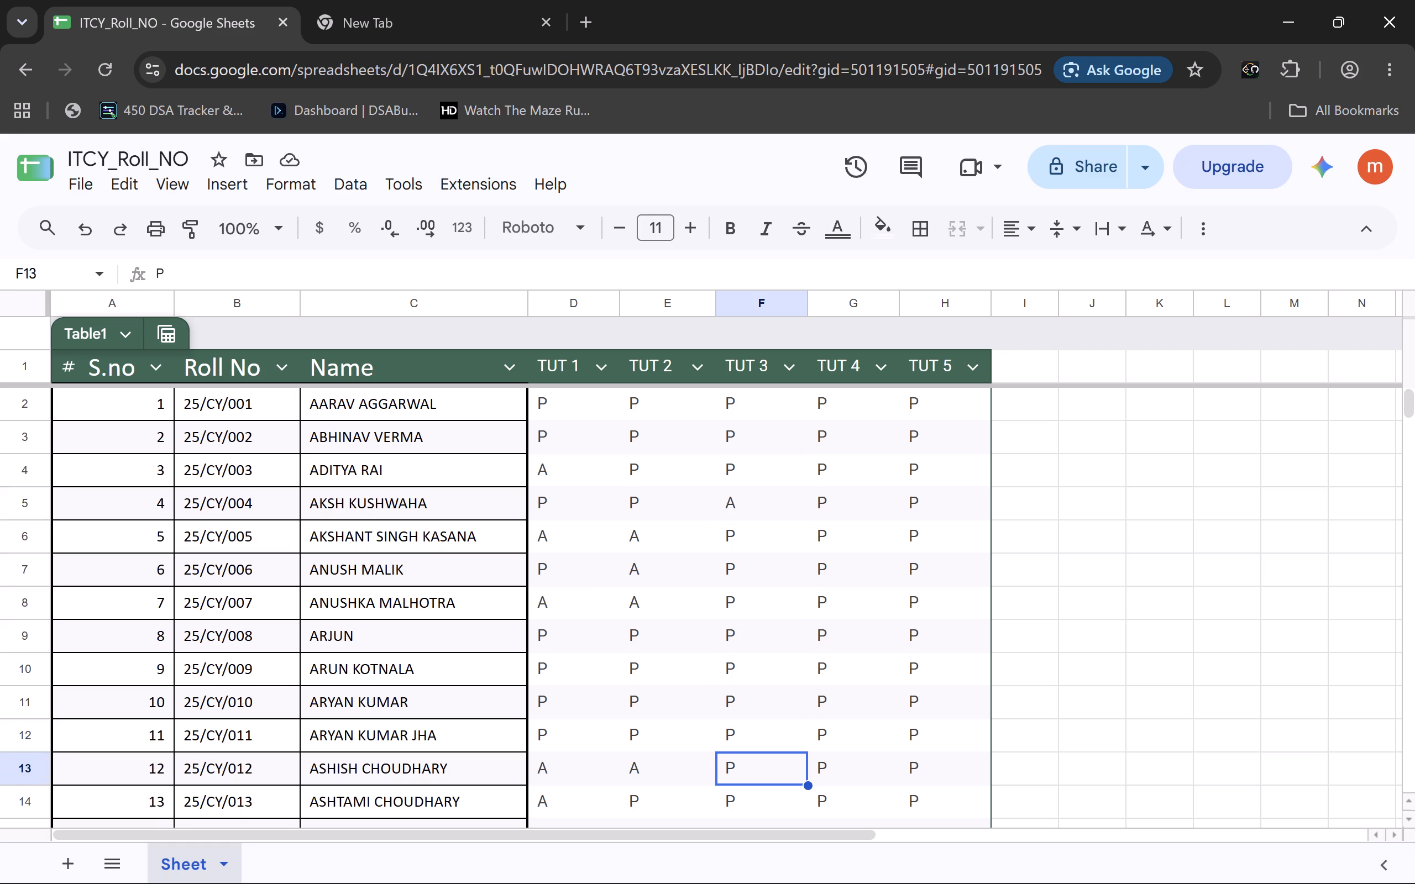
key("a")
key("Down")
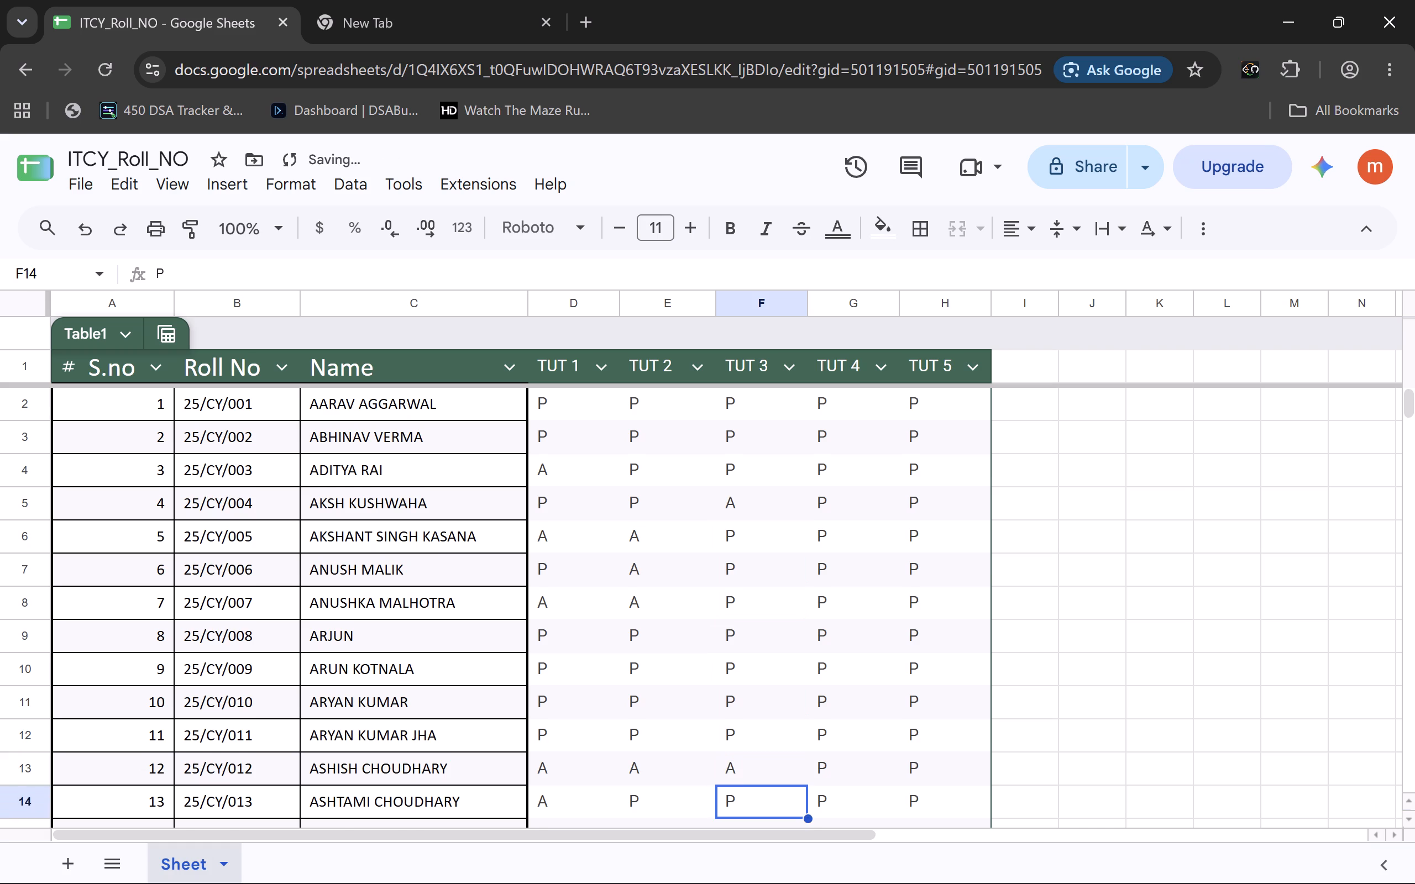
Change the TUT 3 mark to A for S.no 16 in cell F17.
key("Down")
key("Up")
key("Up")
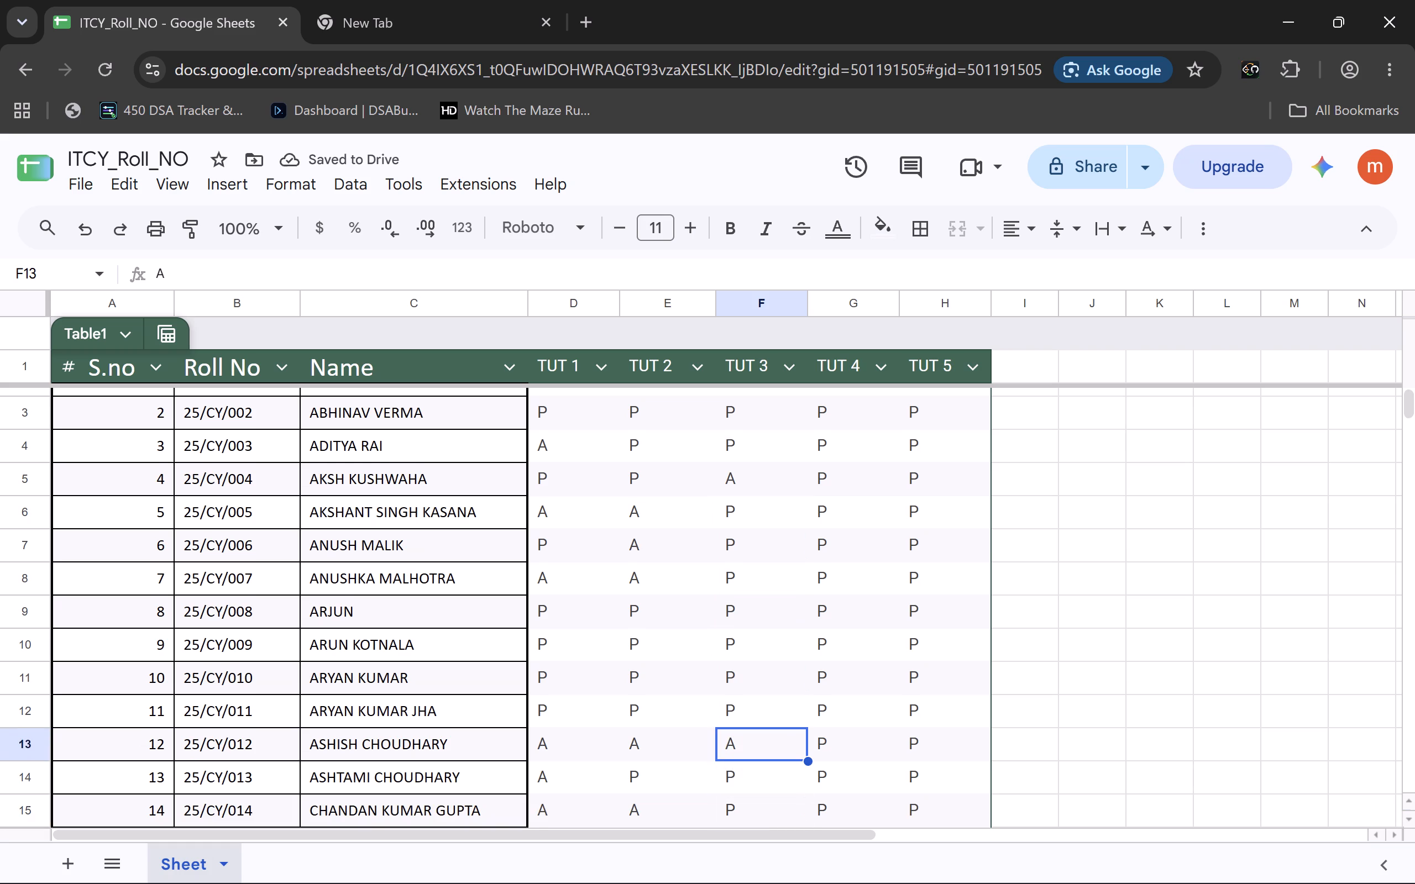
key("Down")
key("Left")
key("Right")
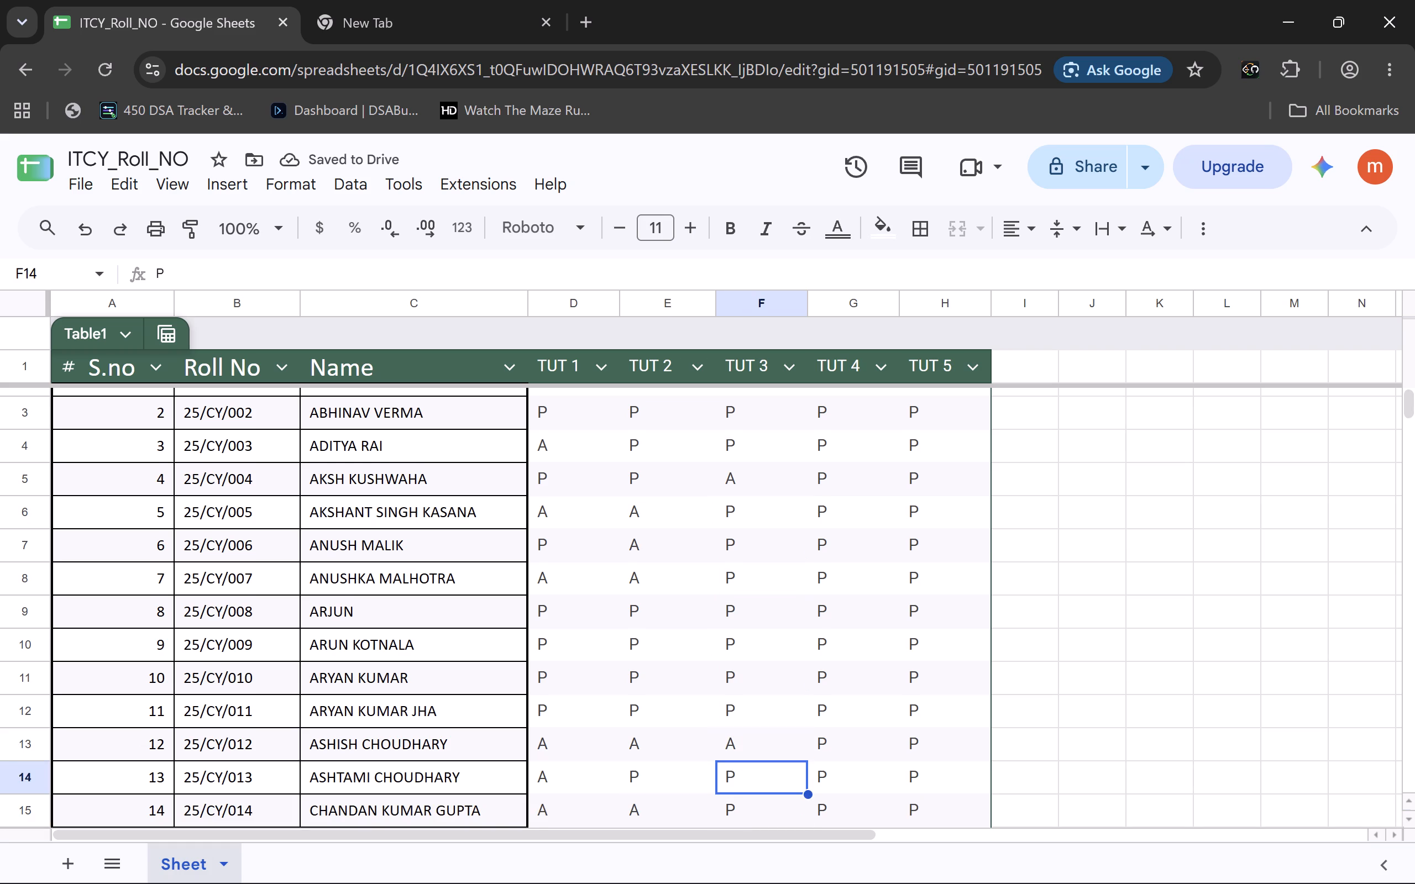
key("Down")
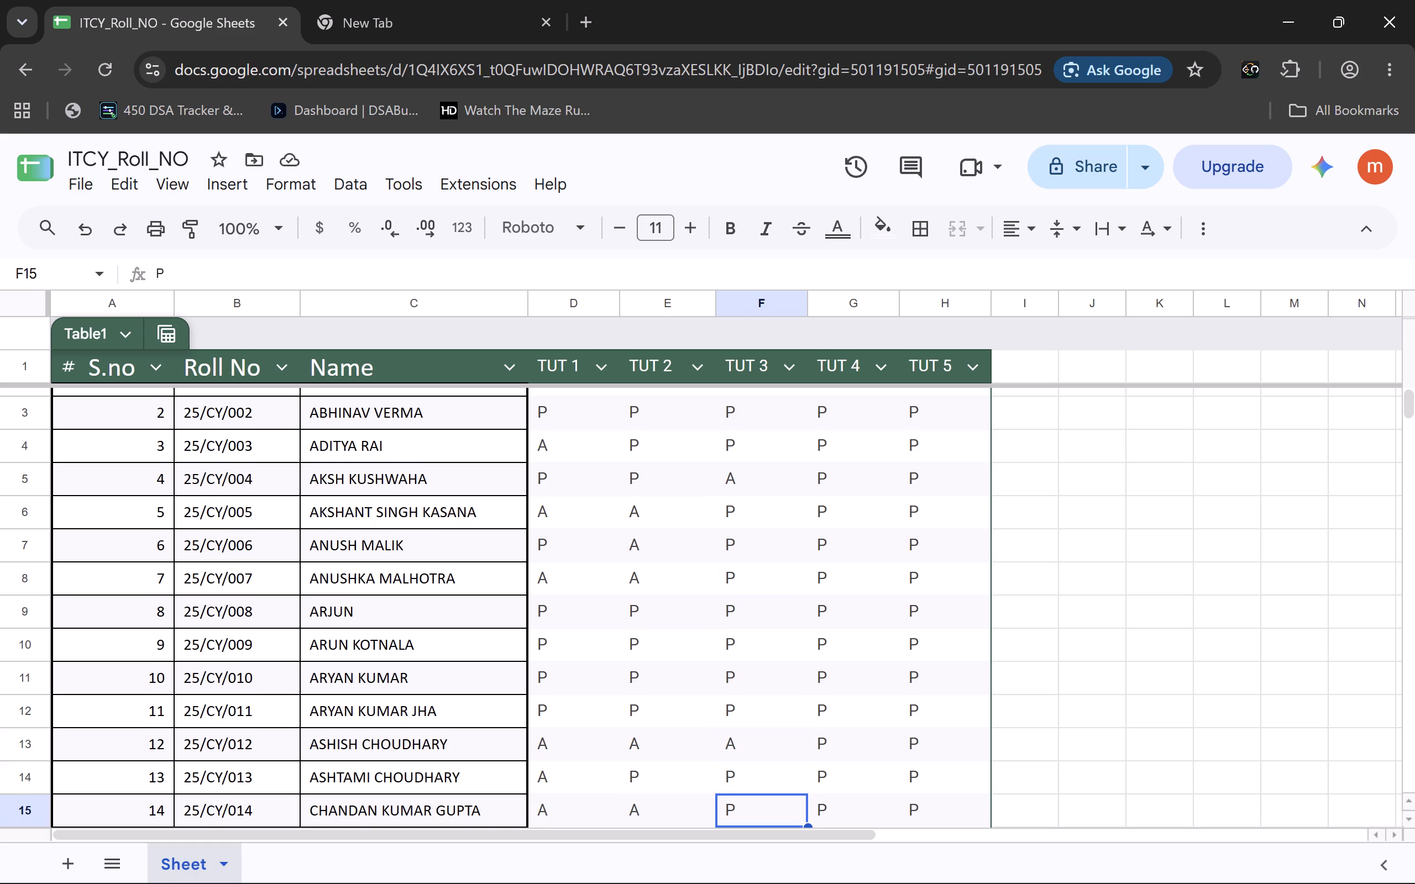
key("Down")
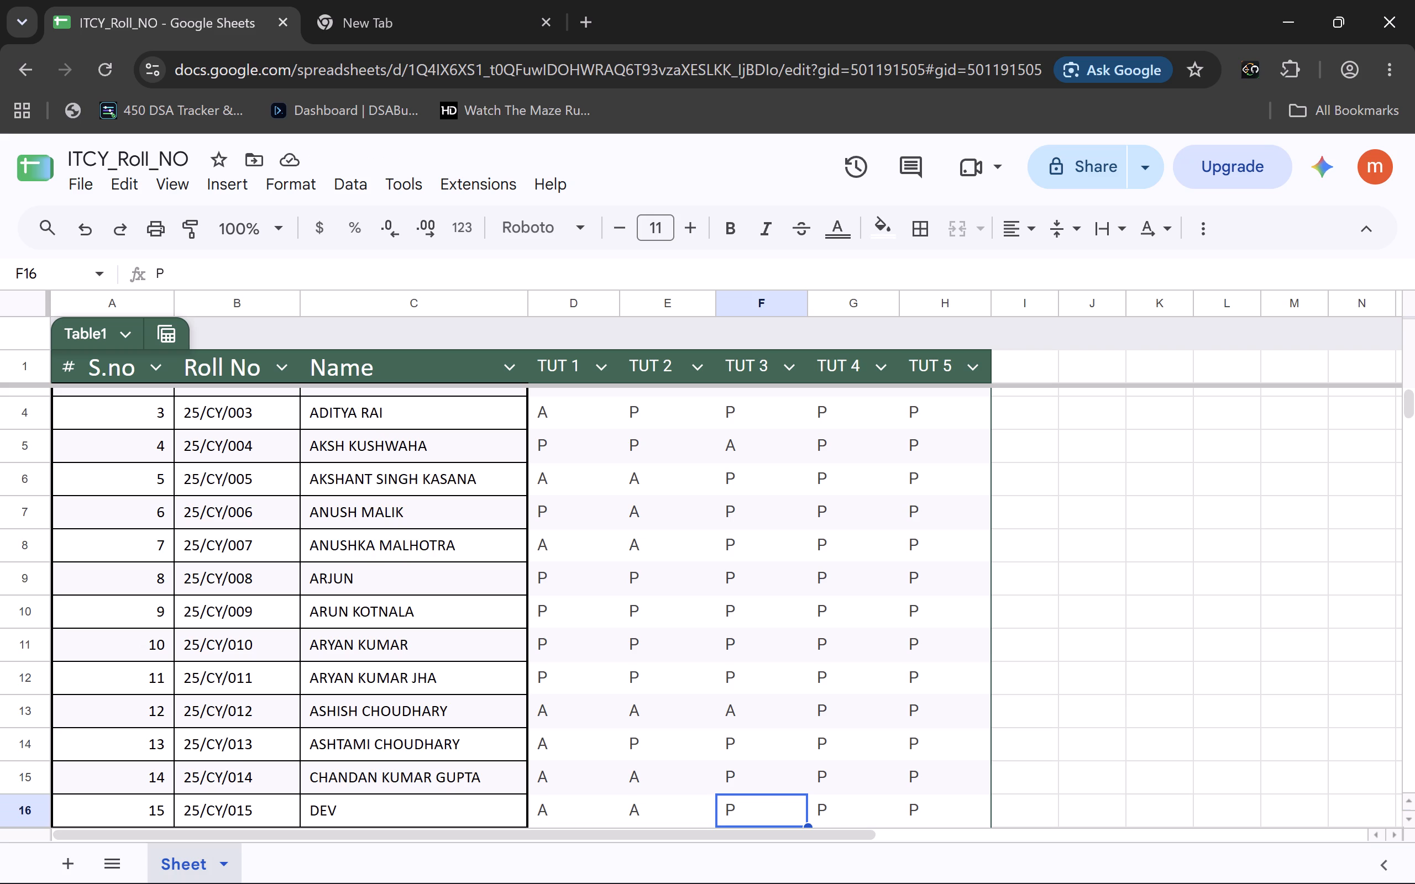
key("Down")
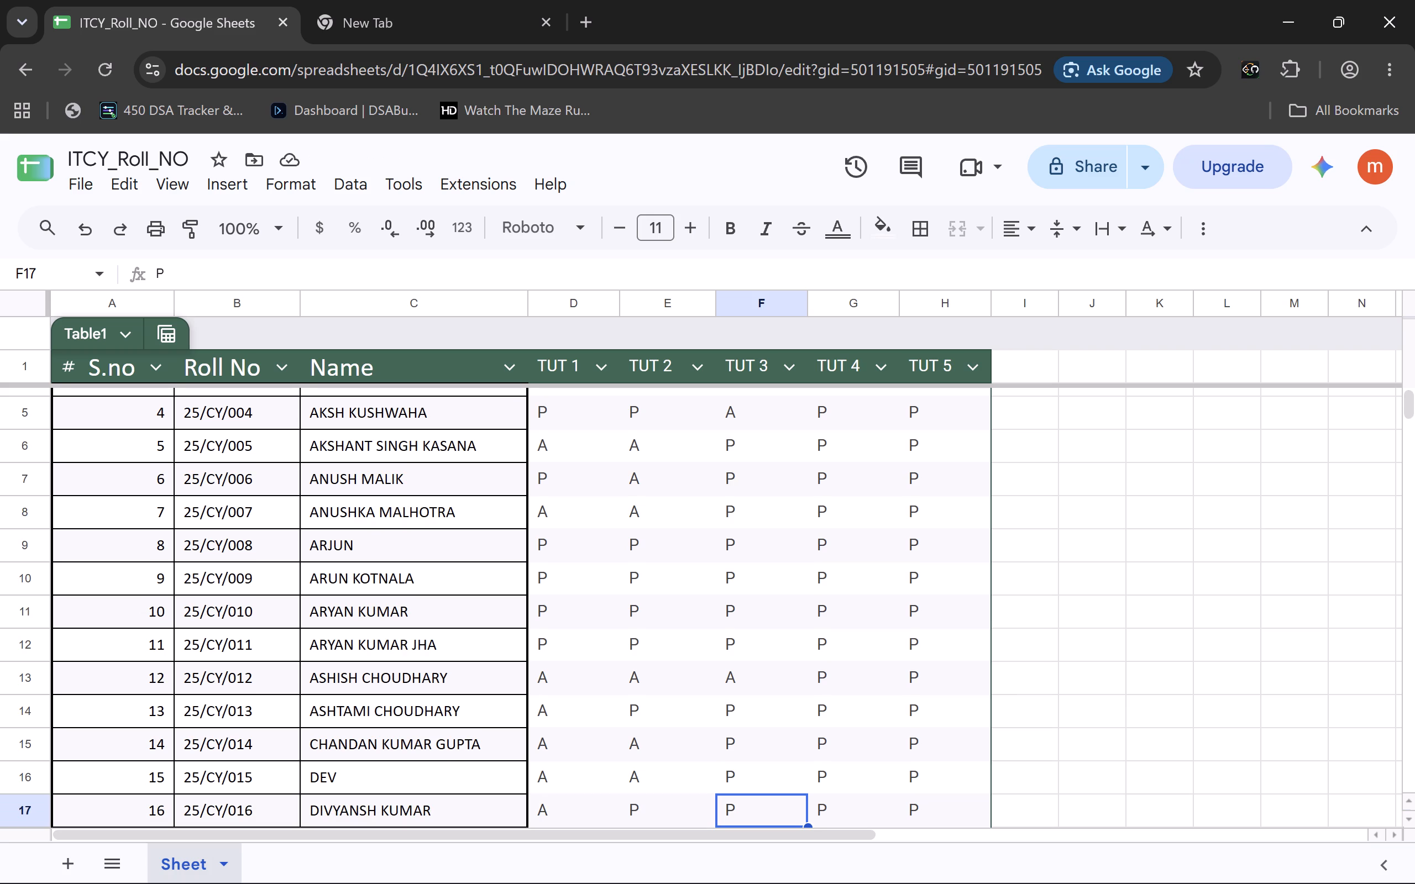
key("a")
key("Down")
Go down the TUT 3 column and change the mark to A for S.no 31 in cell F32.
key("Down")
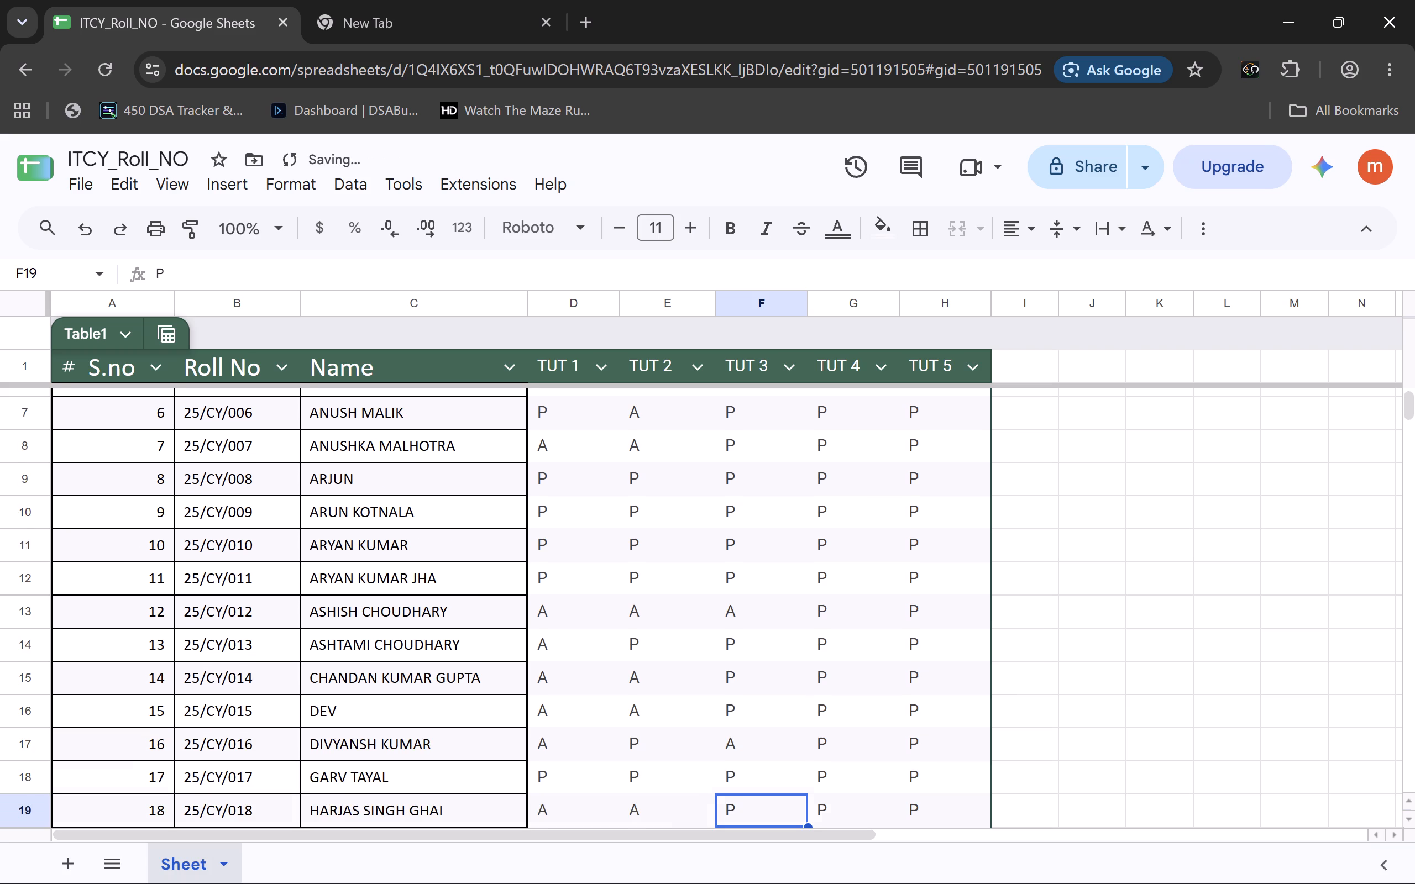
key("Down")
key("Down")
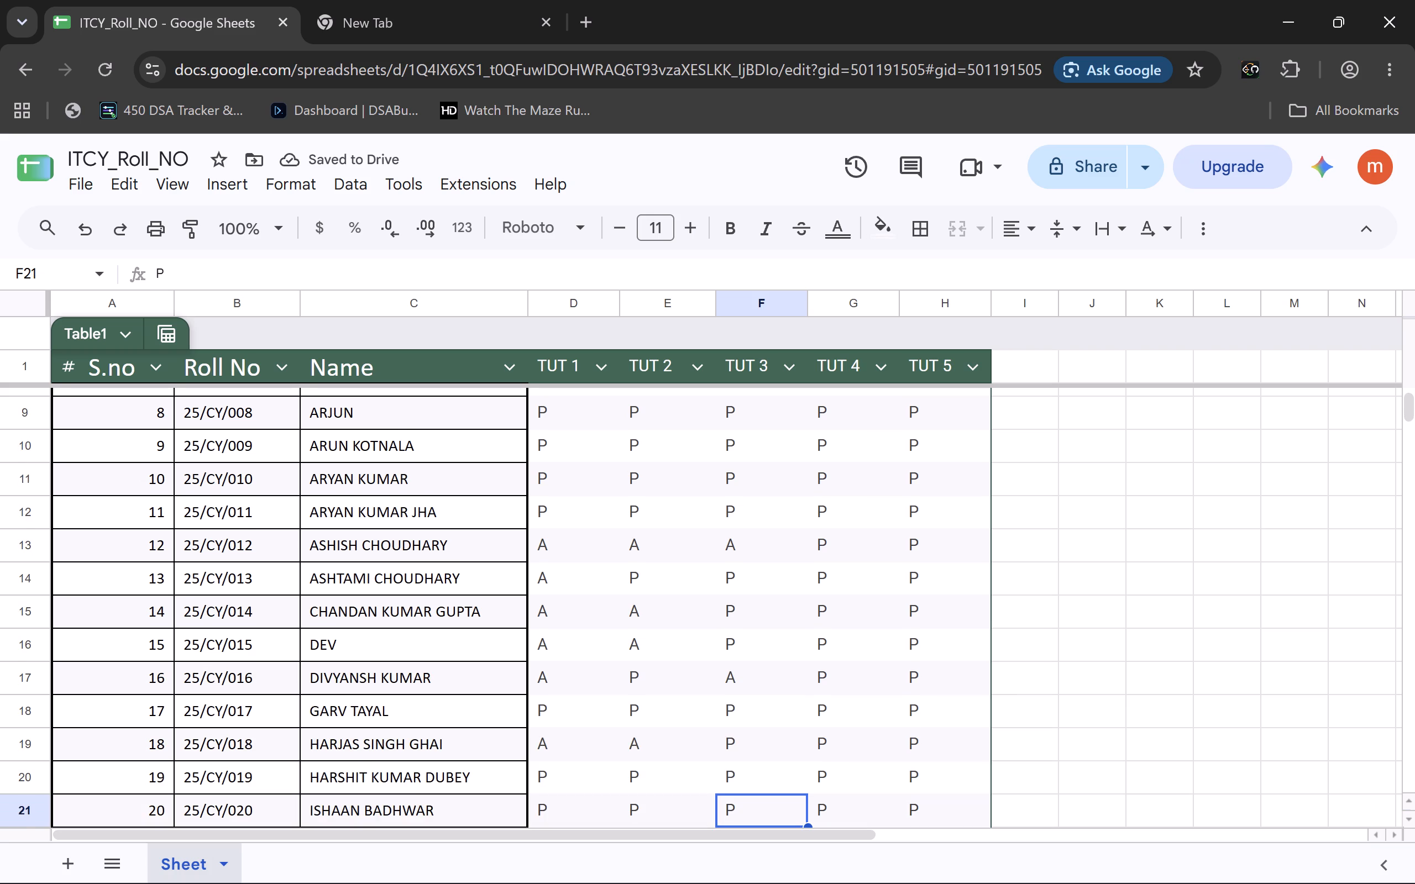
key("Down")
key("Up")
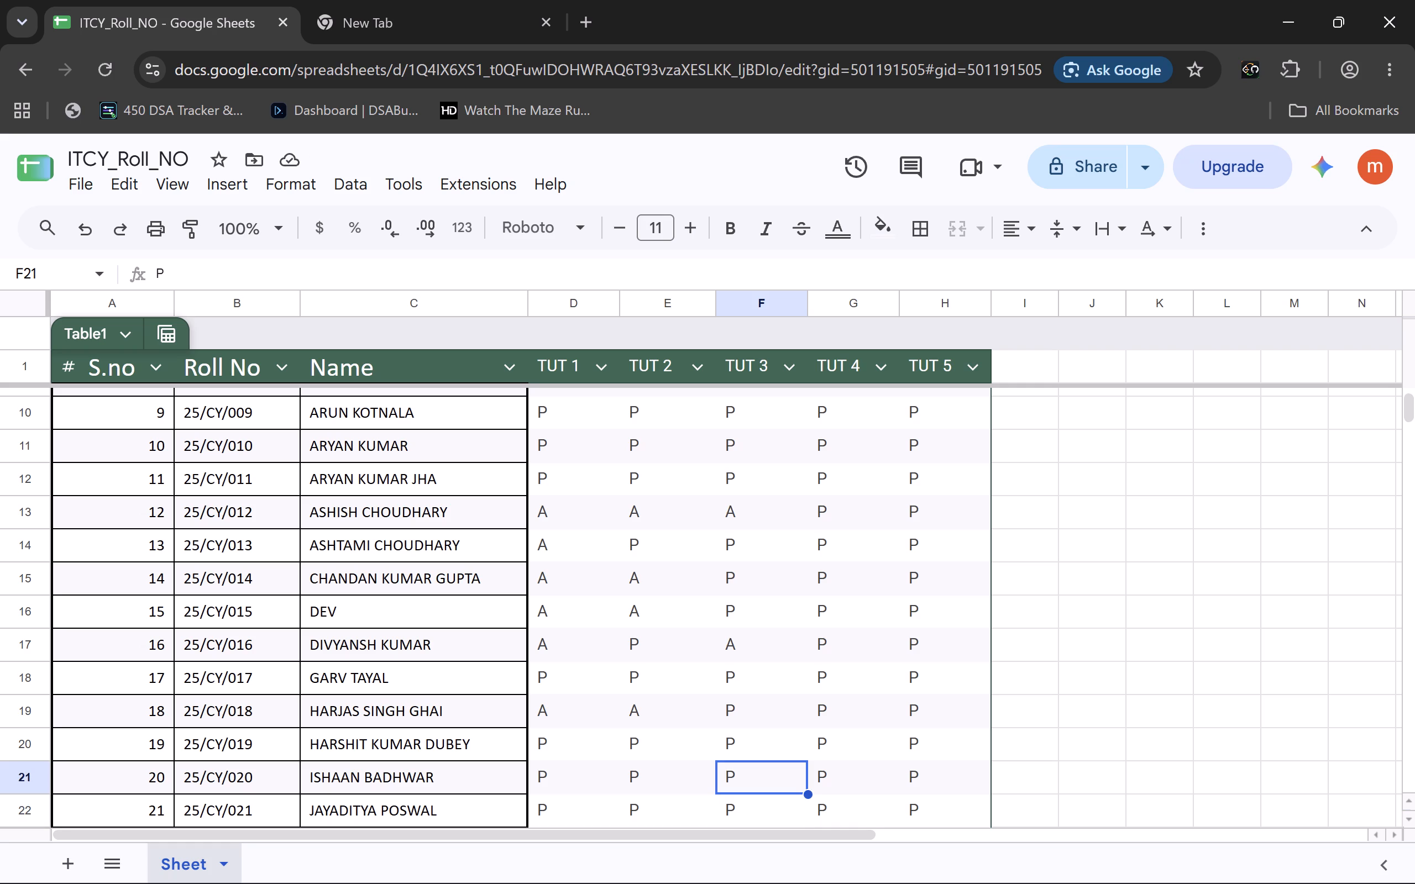
key("Down")
key("Down")
key("Down")
key("Down")
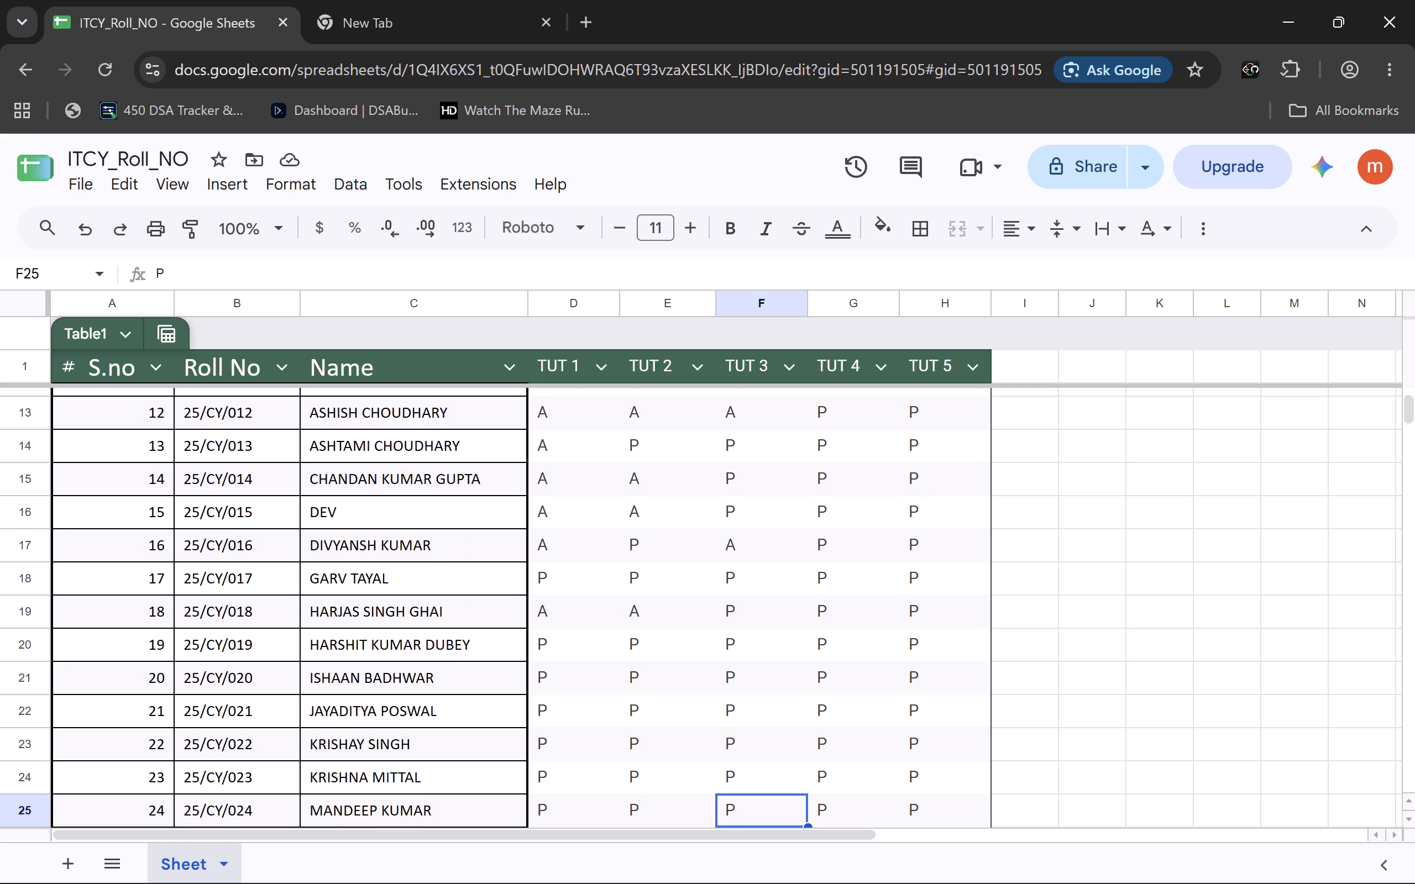
key("Down")
key("Down")
key("Down")
key("Down")
key("Down")
key("Down")
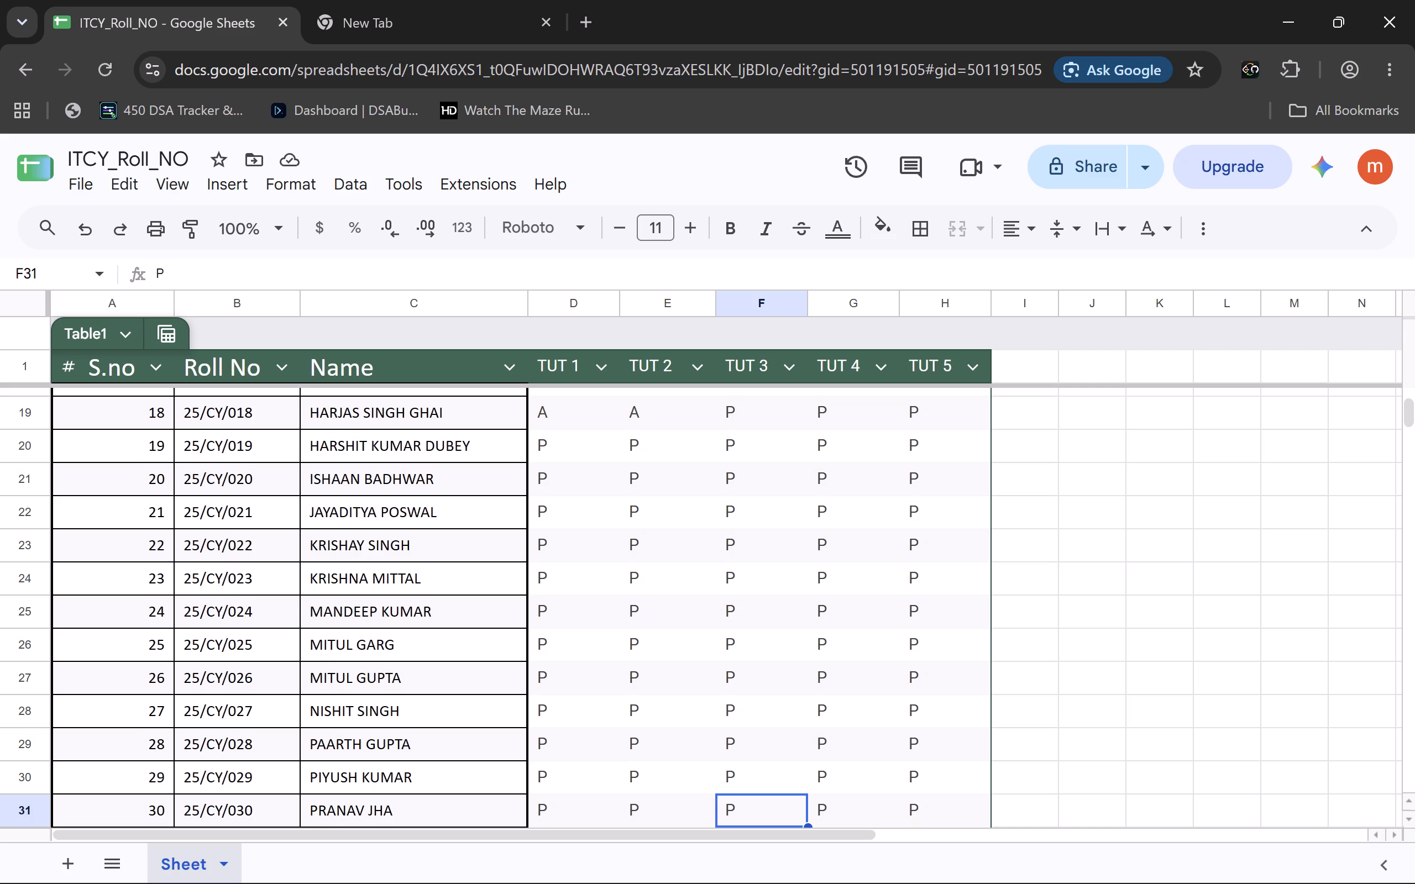
key("Down")
key("a")
key("Down")
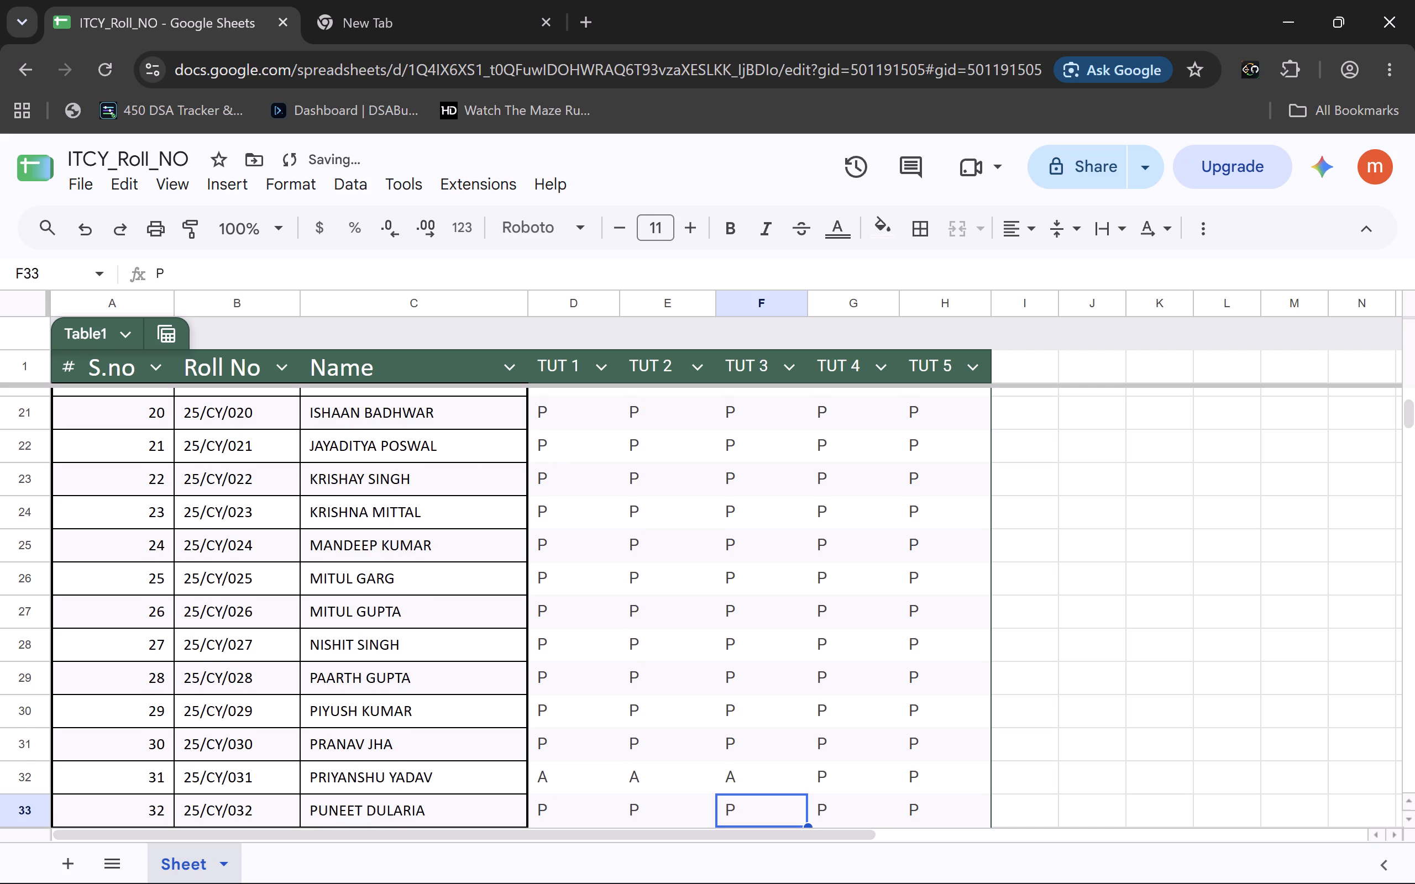
Change the TUT 3 mark to A for S.no 32 in cell F33.
key("Down")
key("Up")
key("a")
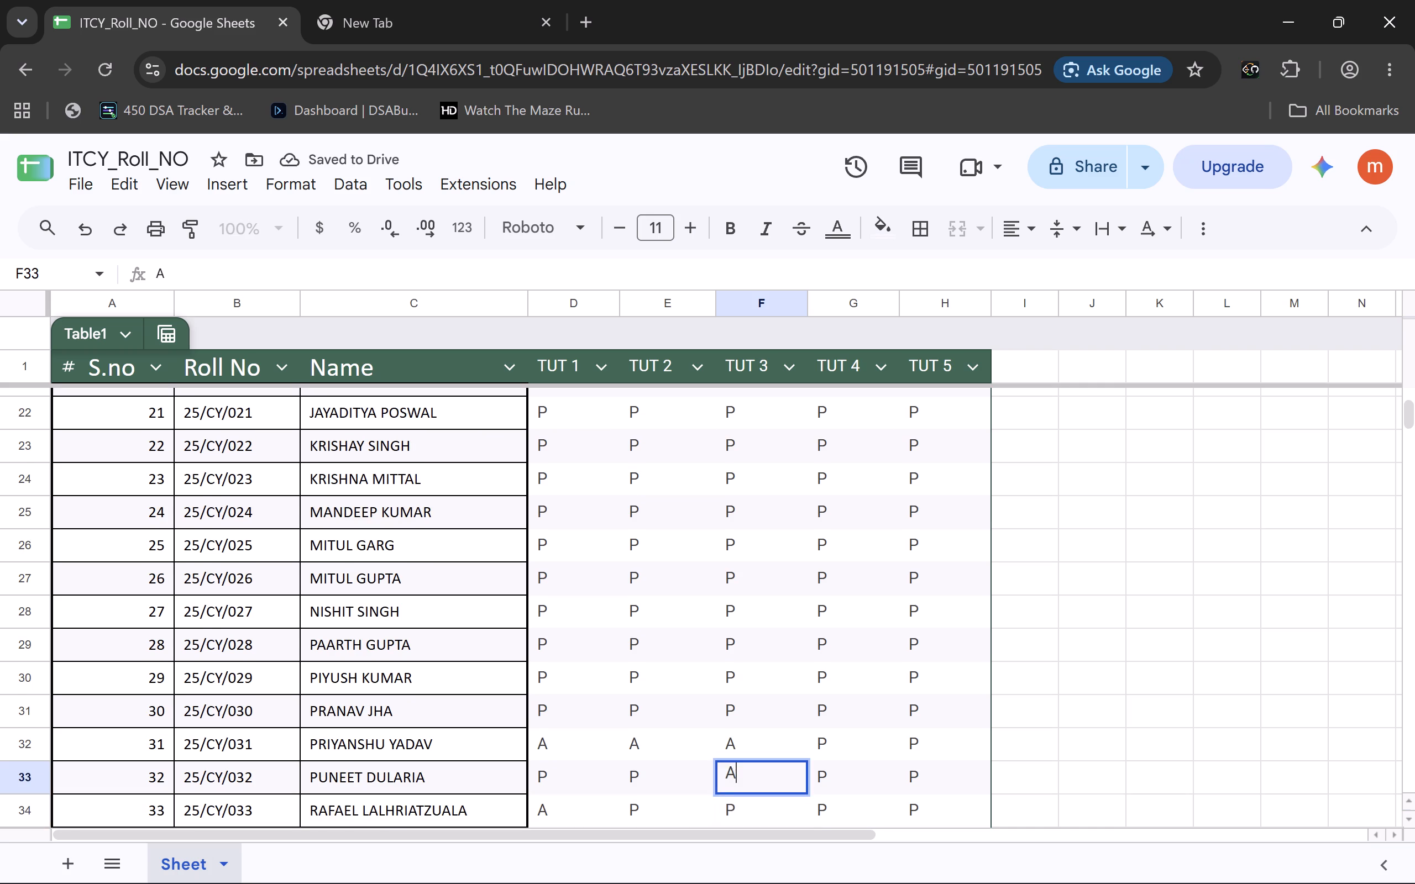
key("Down")
Go over the TUT 3 marks from S.no 33 down to S.no 46, rechecking the rows around S.no 39 to 42.
key("Down")
key("Down")
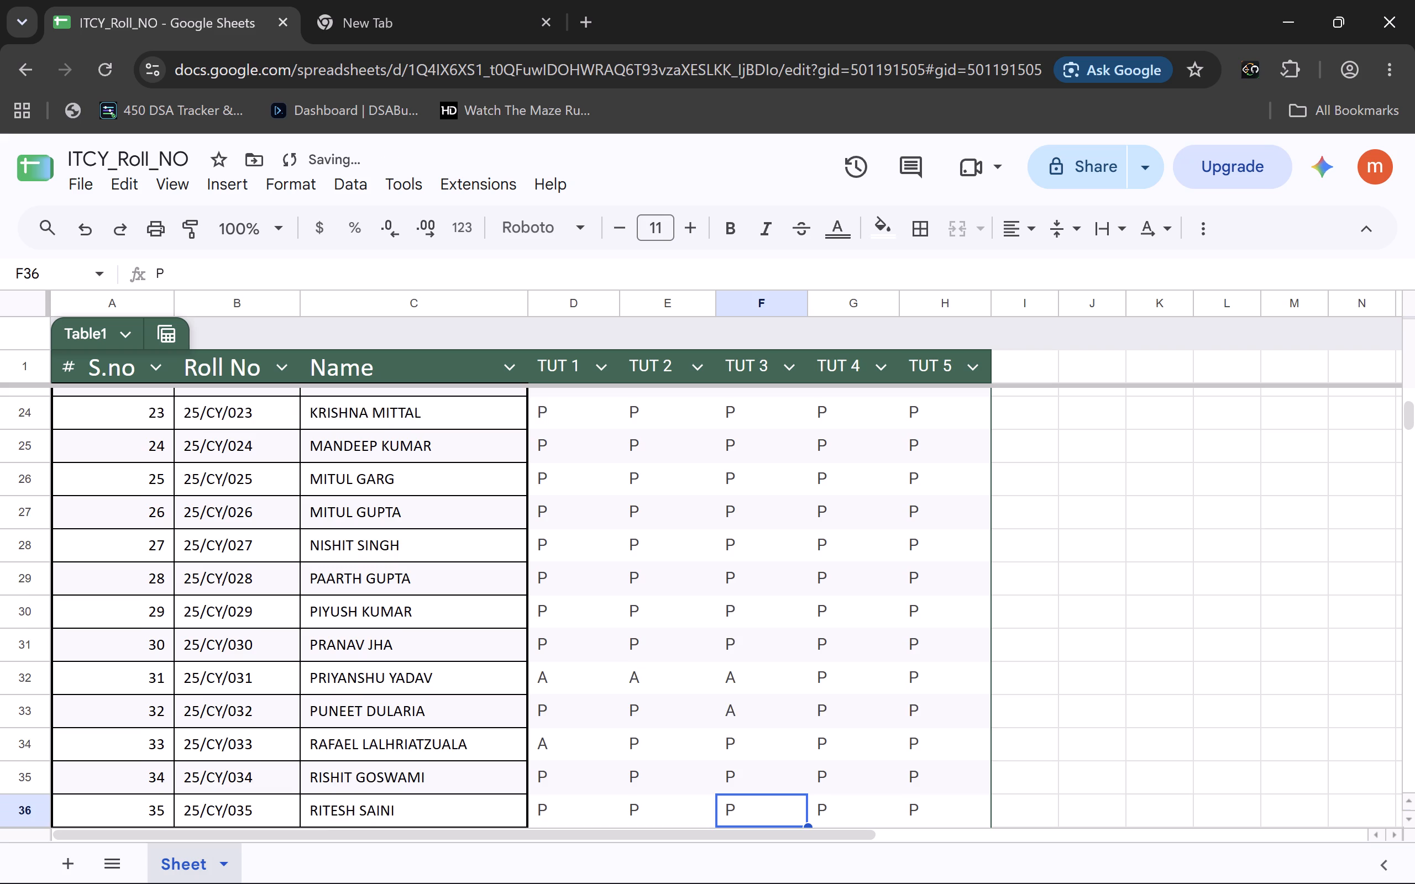
key("Down")
key("Down")
key("Down")
key("Down")
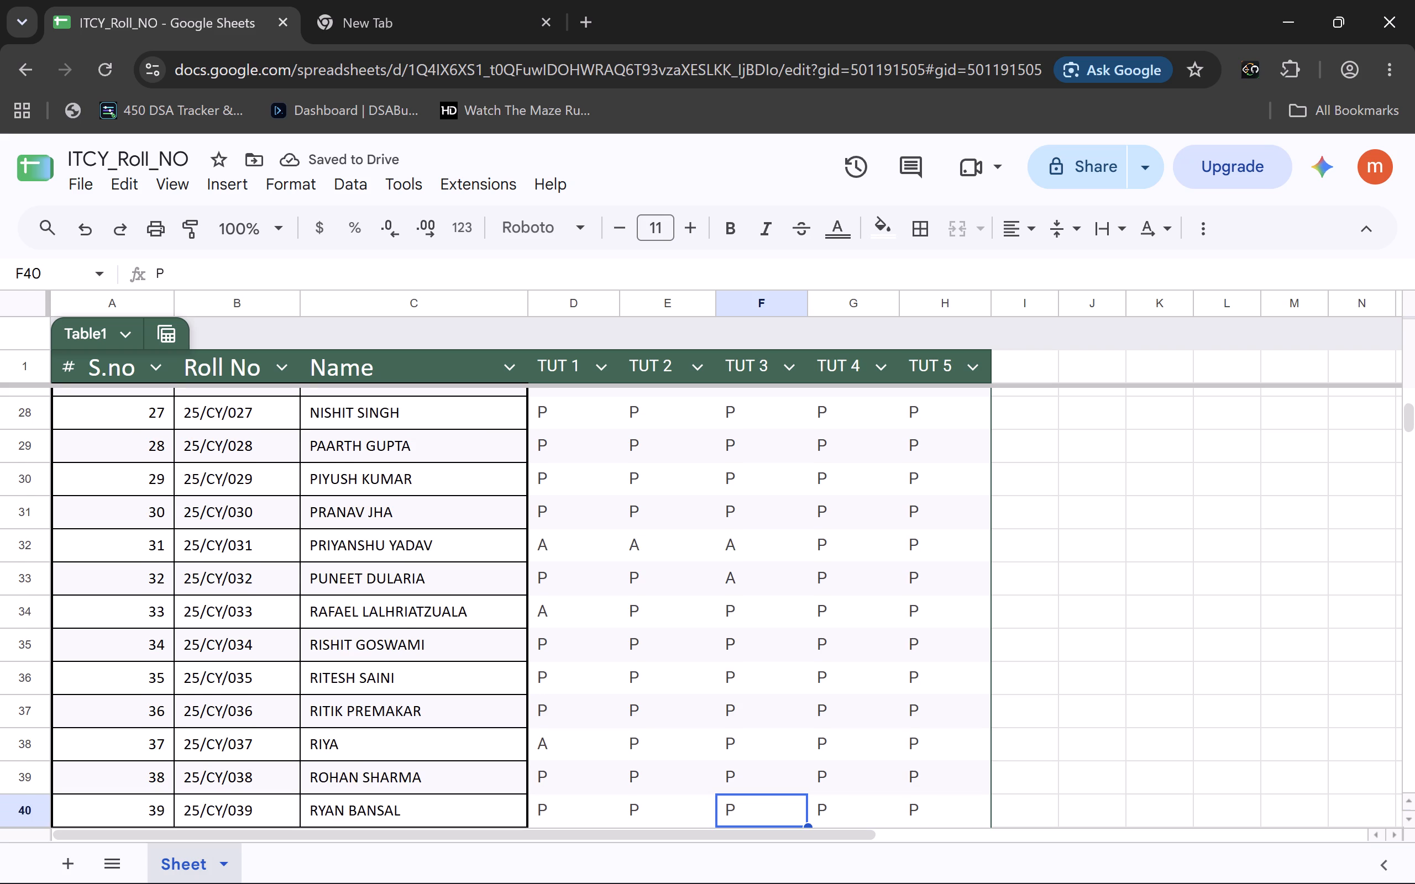
key("Down")
key("Down")
key("Down")
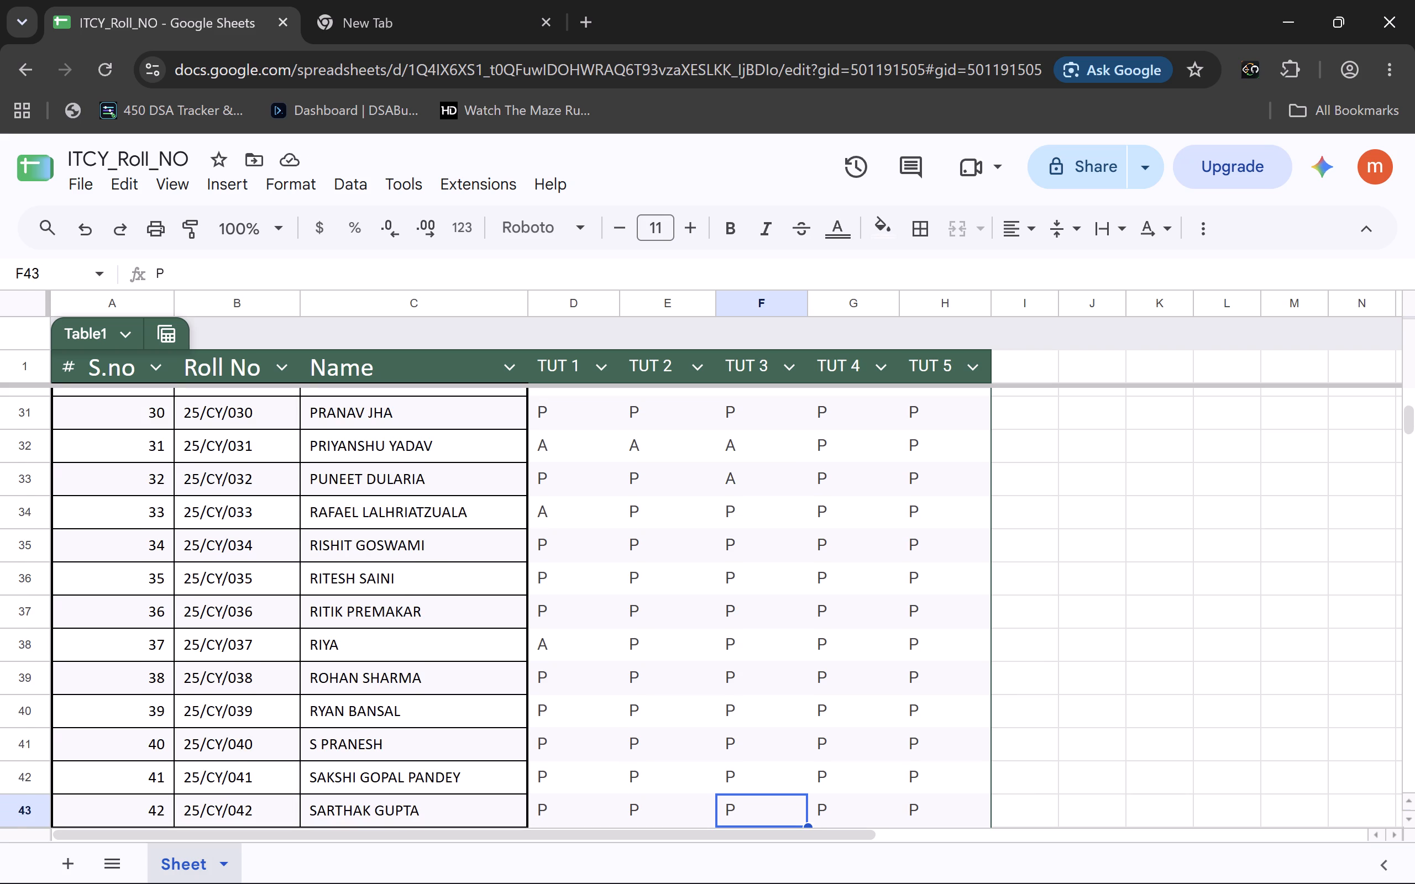
key("Up")
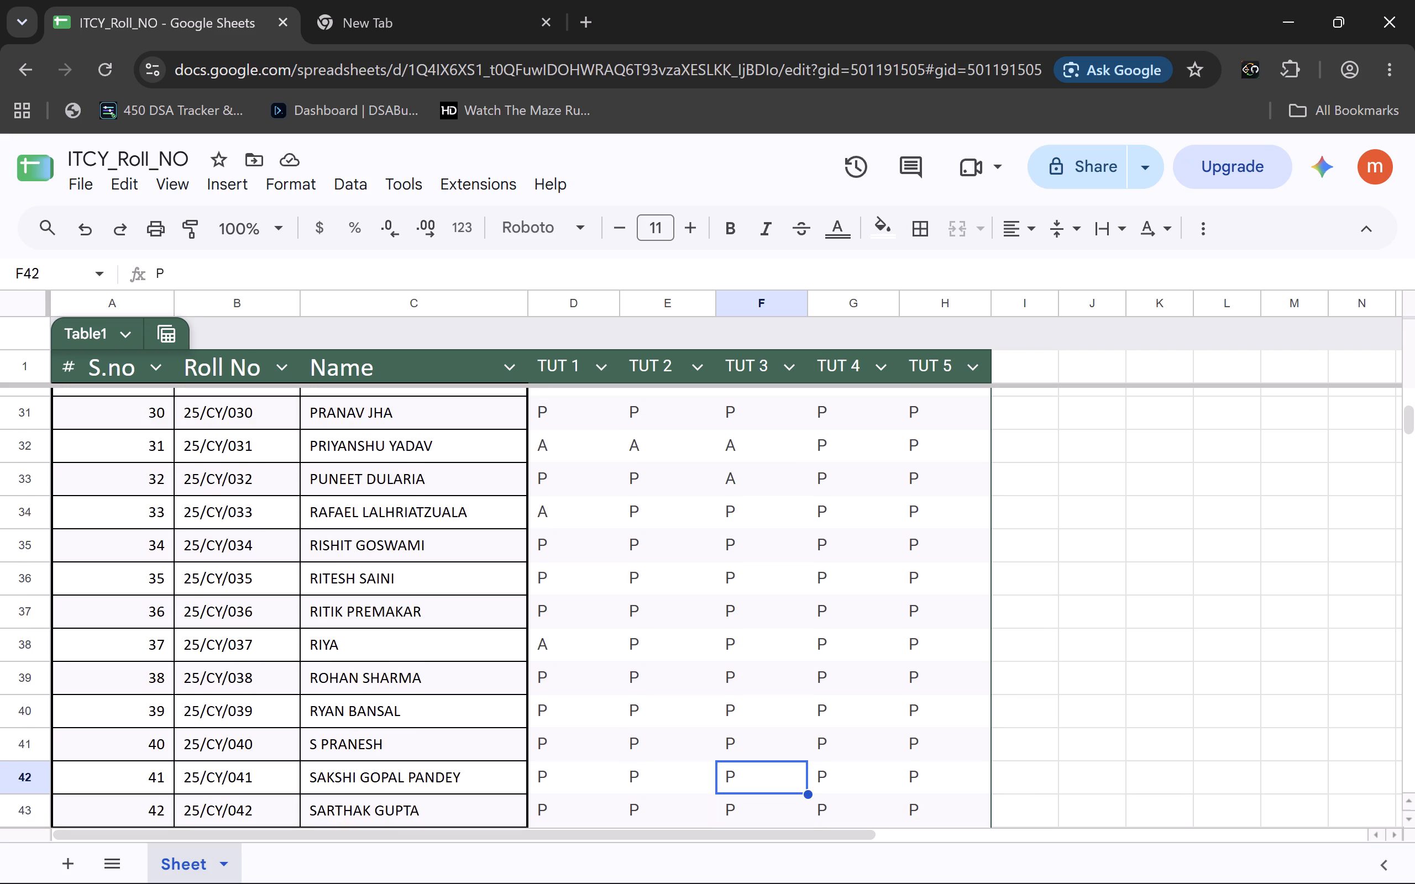
key("Up")
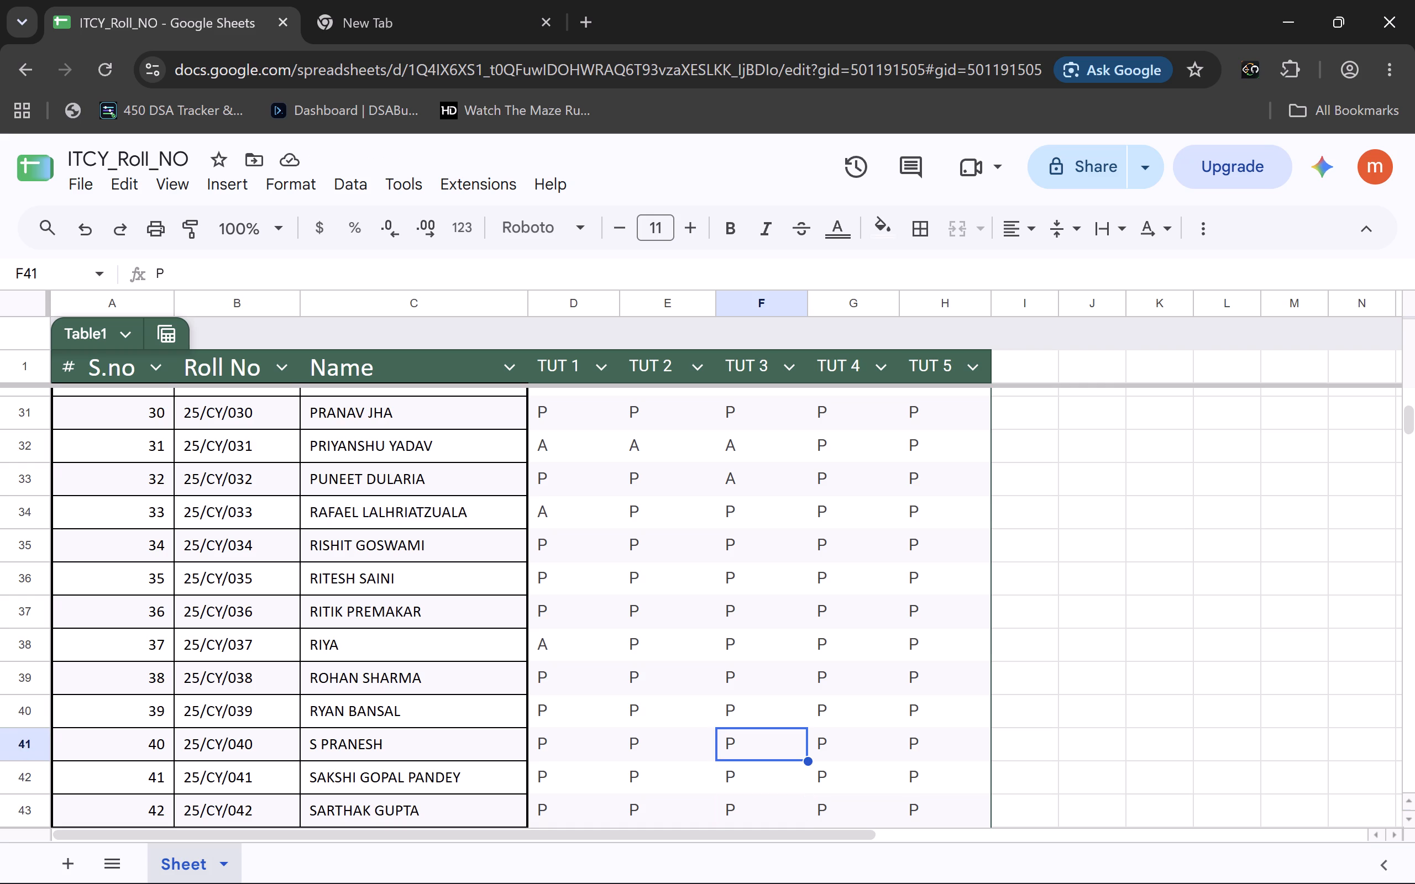
key("Up")
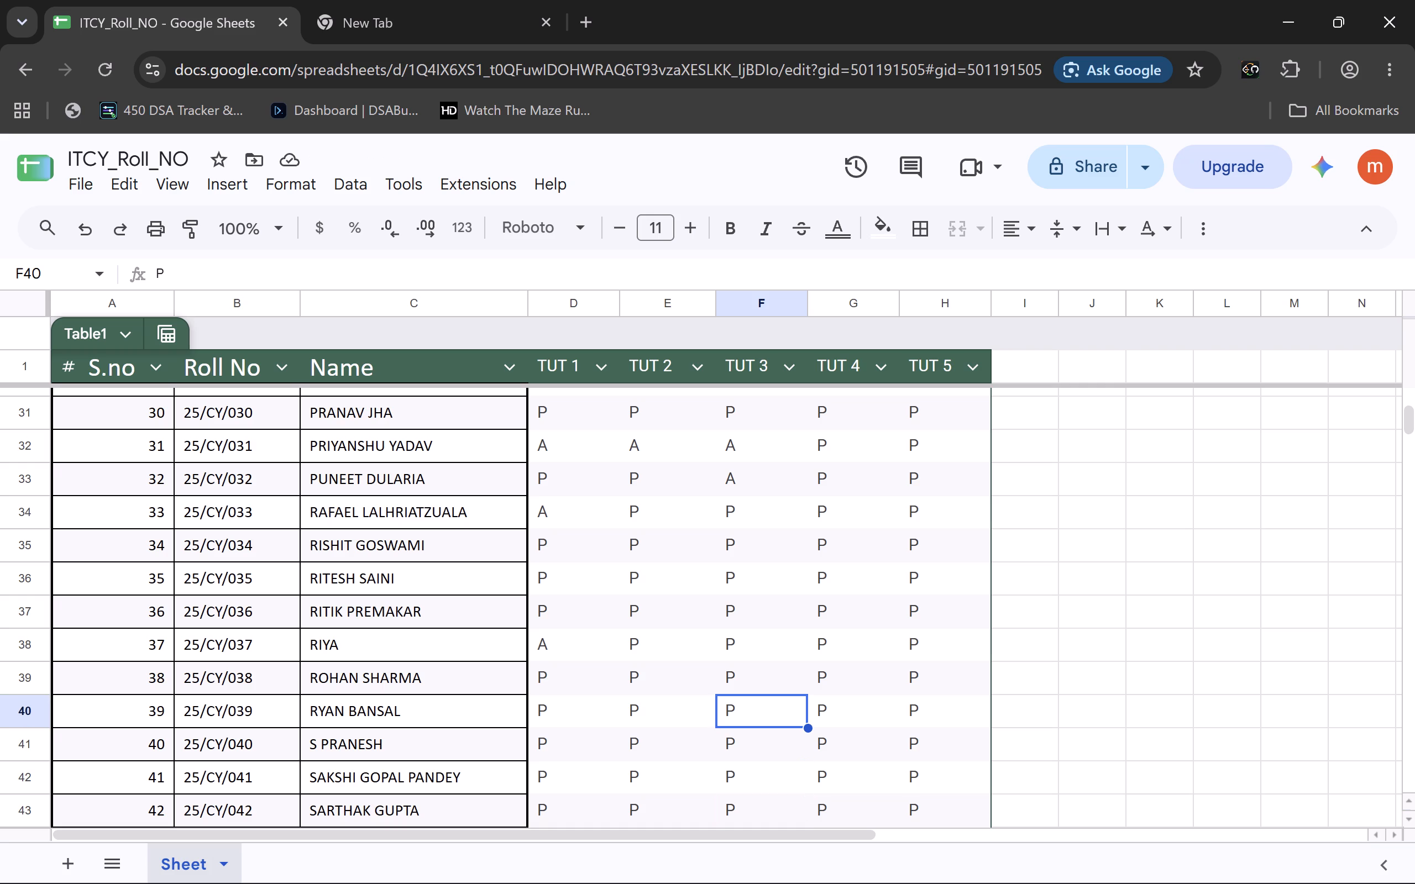
key("Down")
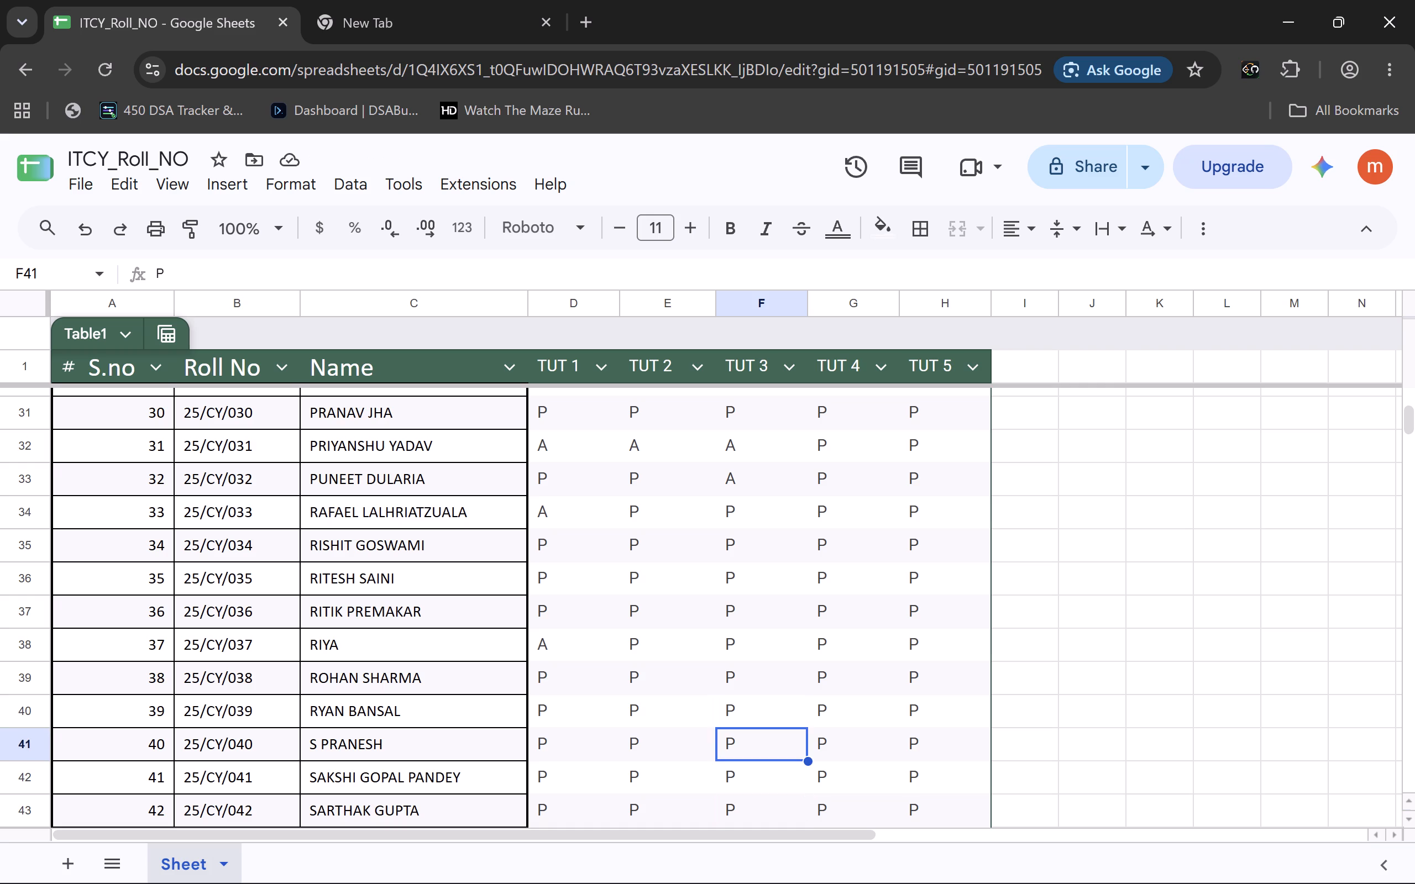
key("Down")
key("Down")
key("Down")
key("Down")
key("Down")
key("Down")
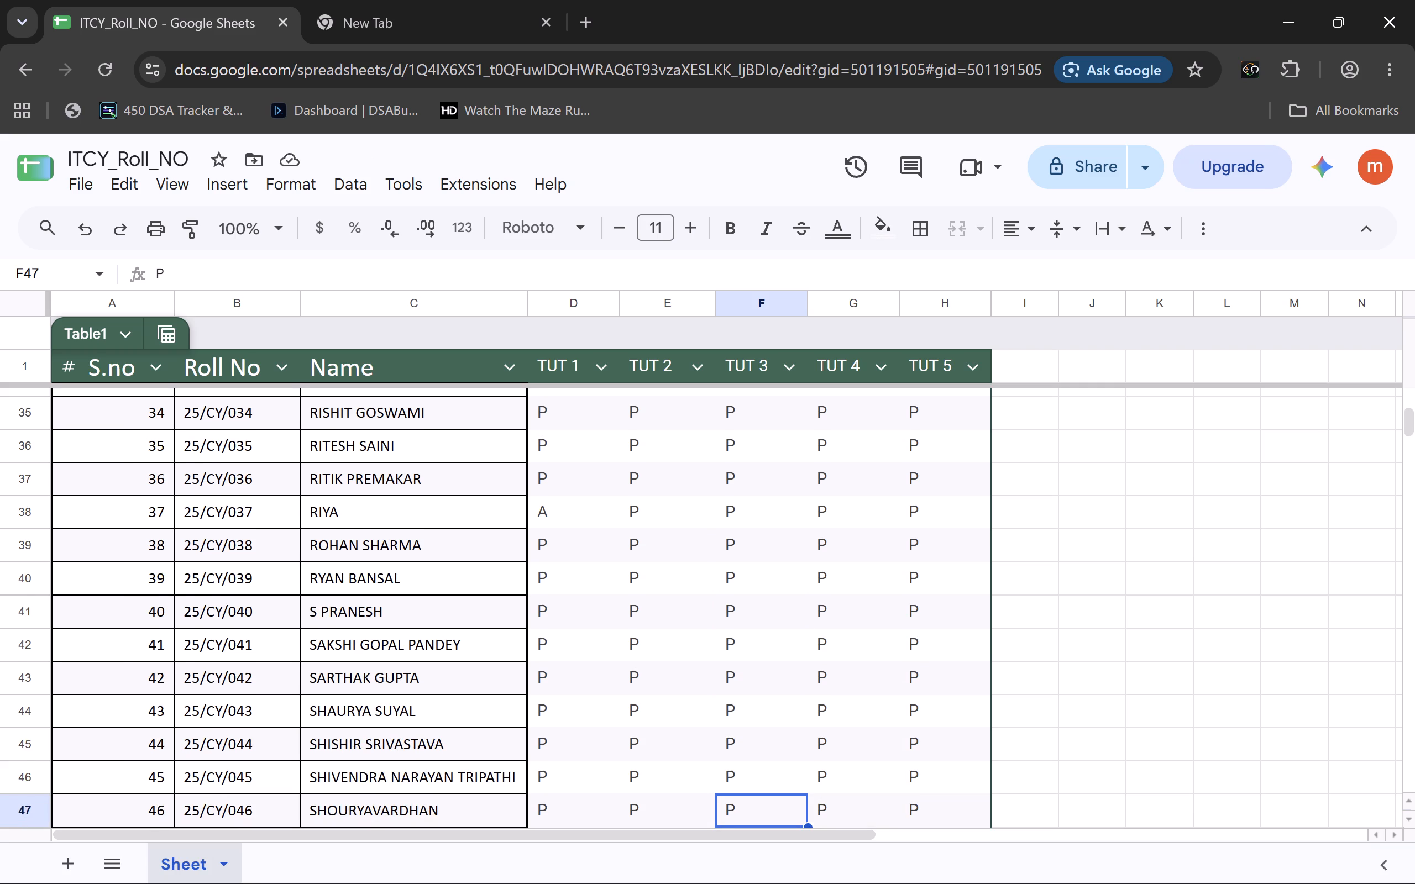
Set the TUT 3 marks to P for S.no 44 in cell F45 and A for S.no 45 in cell F46.
key("Up")
key("q")
key("Down")
key("Up")
key("Up")
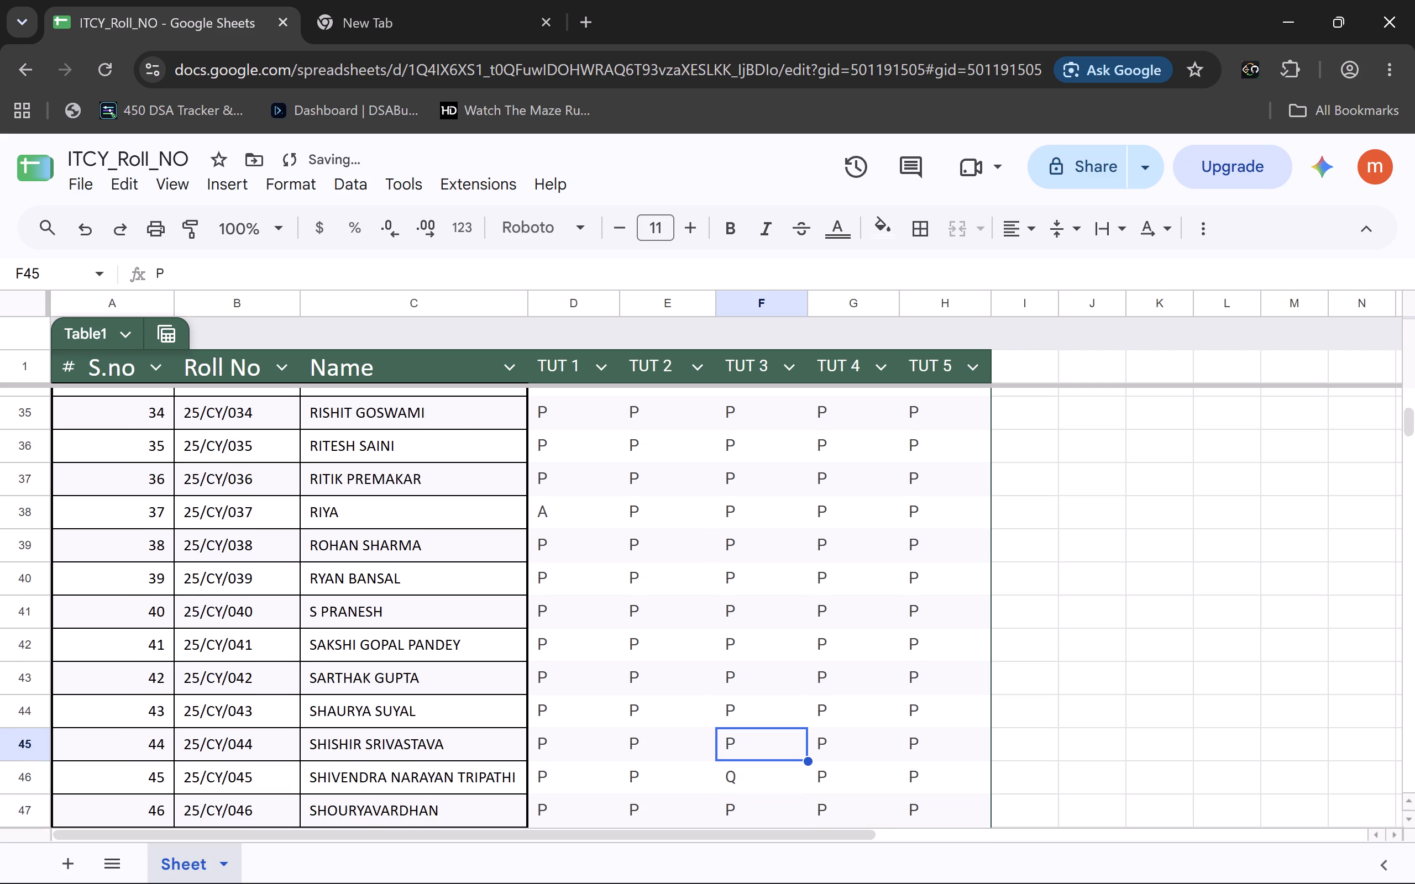
key("a")
key("Down")
key("Down")
key("Up")
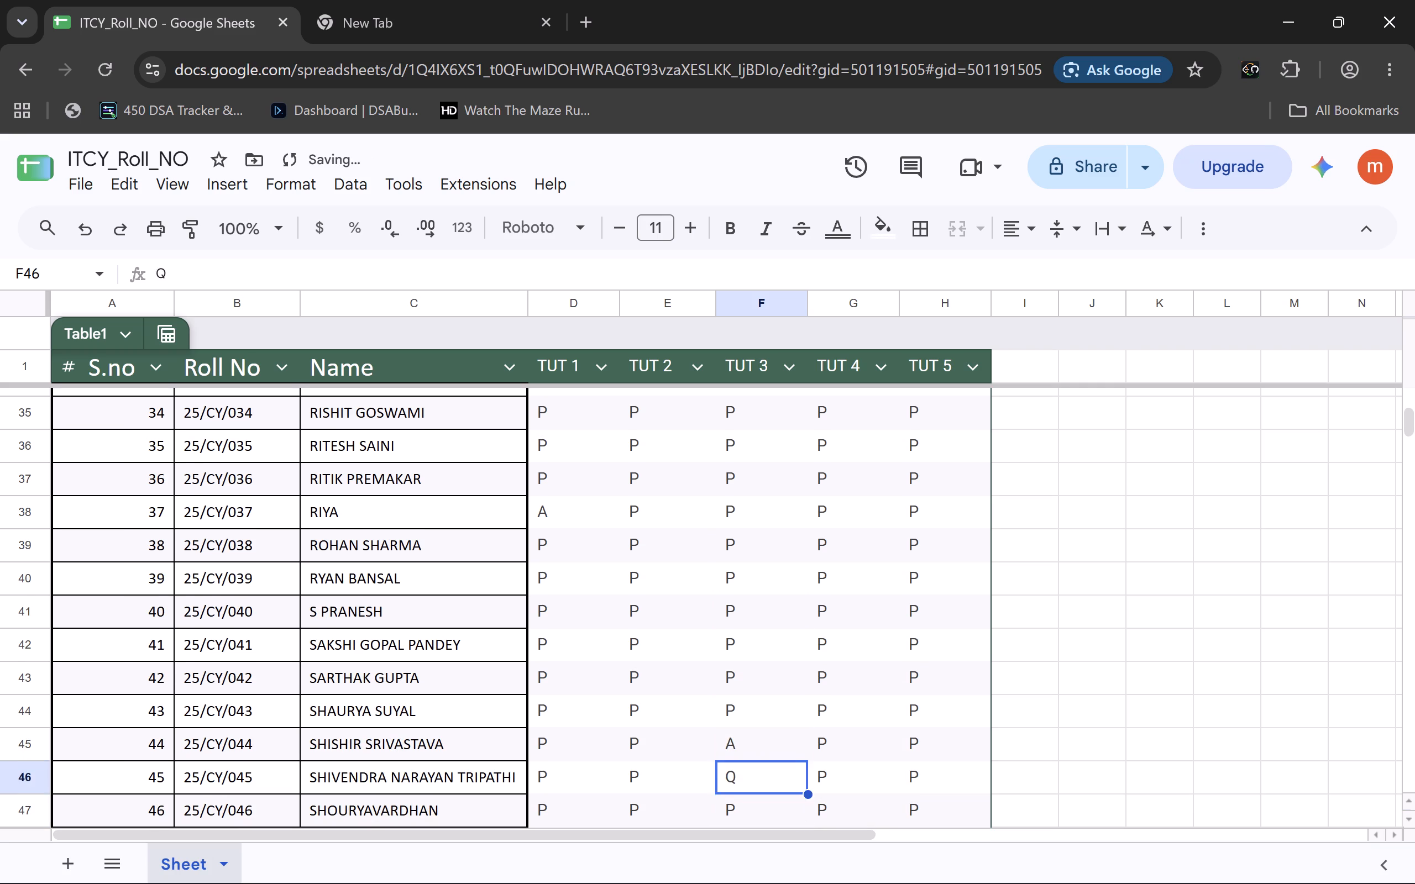
key("Up")
key("p")
key("Right")
key("Left")
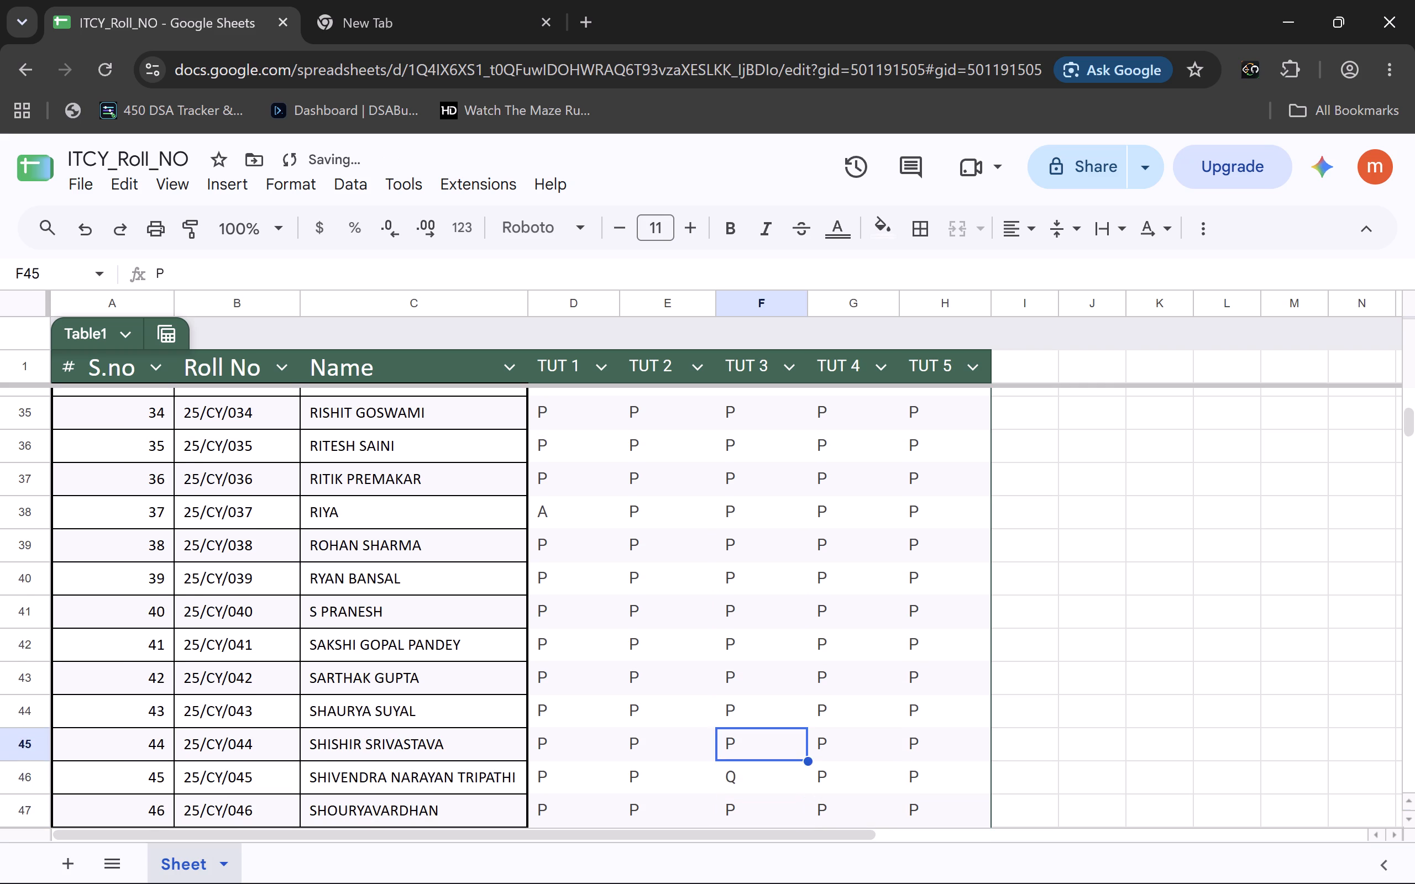
key("Down")
key("a")
key("Down")
Set the TUT 3 marks to P for S.no 49 in cell F50 and A for S.no 50 in cell F51.
key("Down")
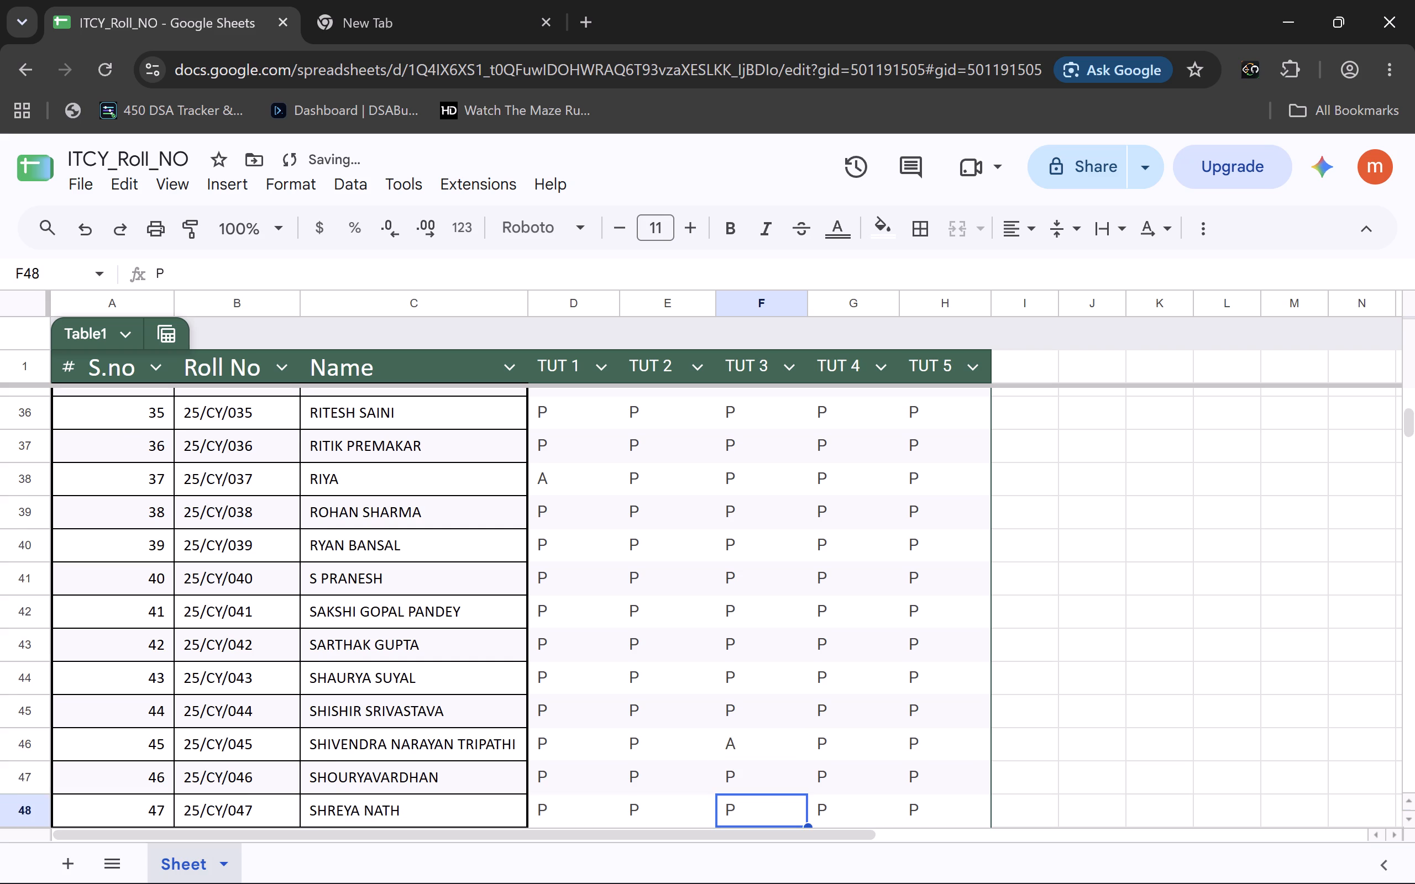
key("Down")
key("Down")
key("Down")
key("Down")
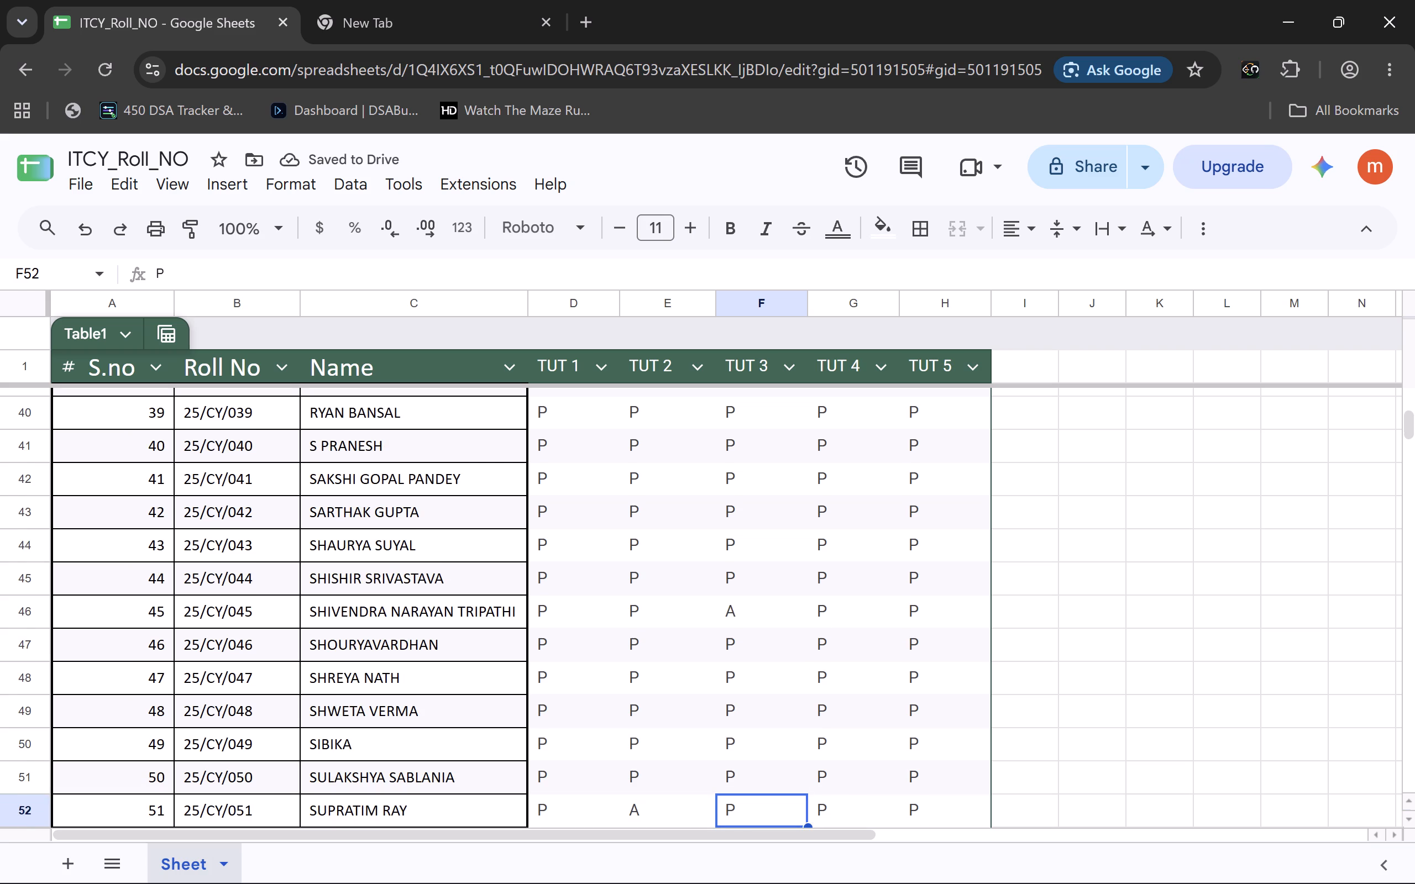
key("Up")
key("q")
key("Down")
key("Up")
key("Up")
key("a")
key("Down")
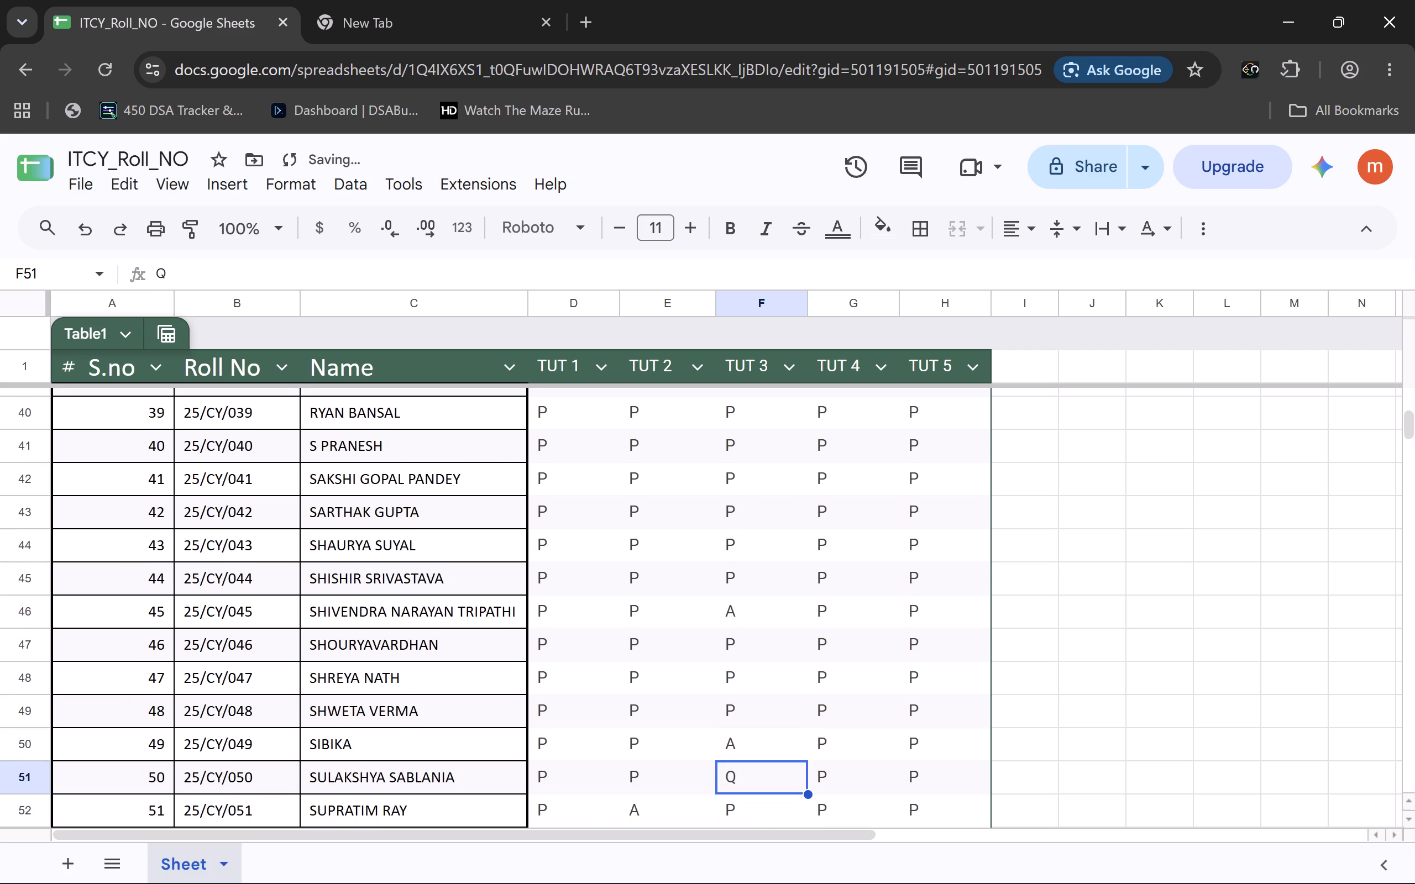
key("Up")
key("Up")
key("Down")
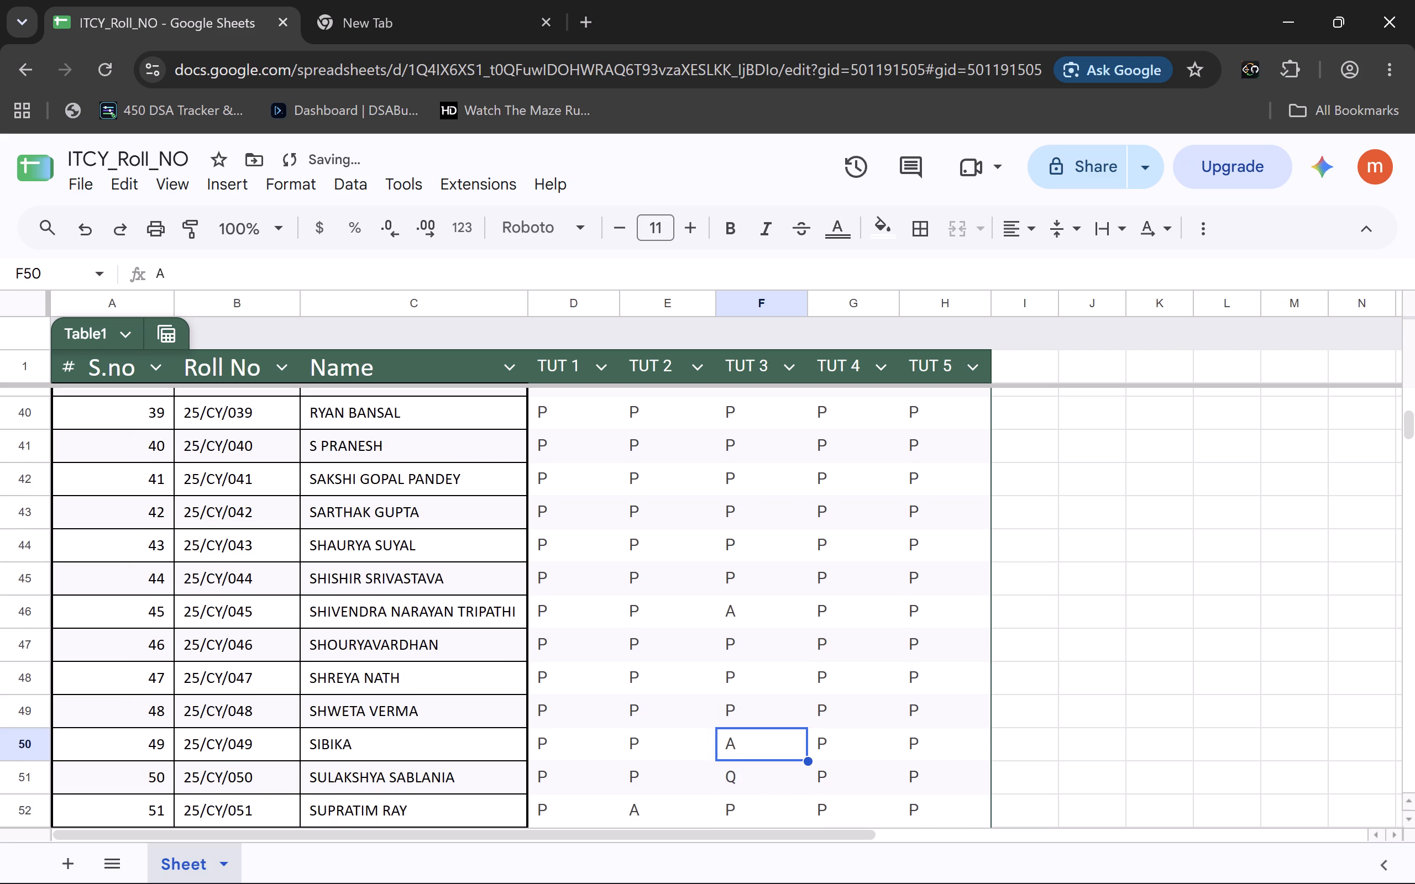
key("p")
key("Down")
key("a")
key("Down")
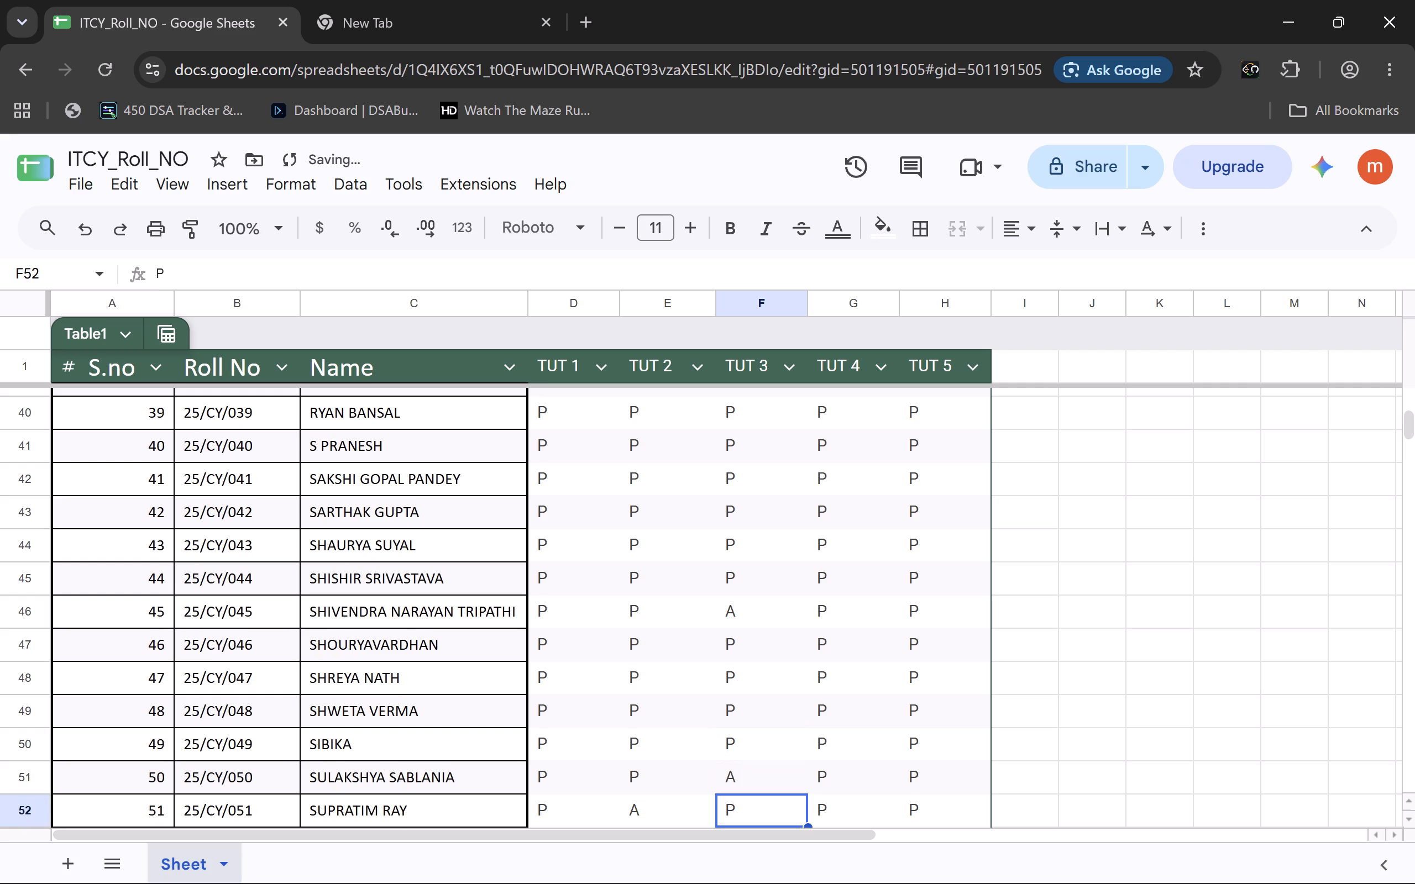
Change the TUT 3 mark to A for S.no 51 in cell F52.
key("Down")
key("Up")
key("a")
key("Down")
Change the TUT 3 mark to A for S.no 64 in cell F65.
key("Down")
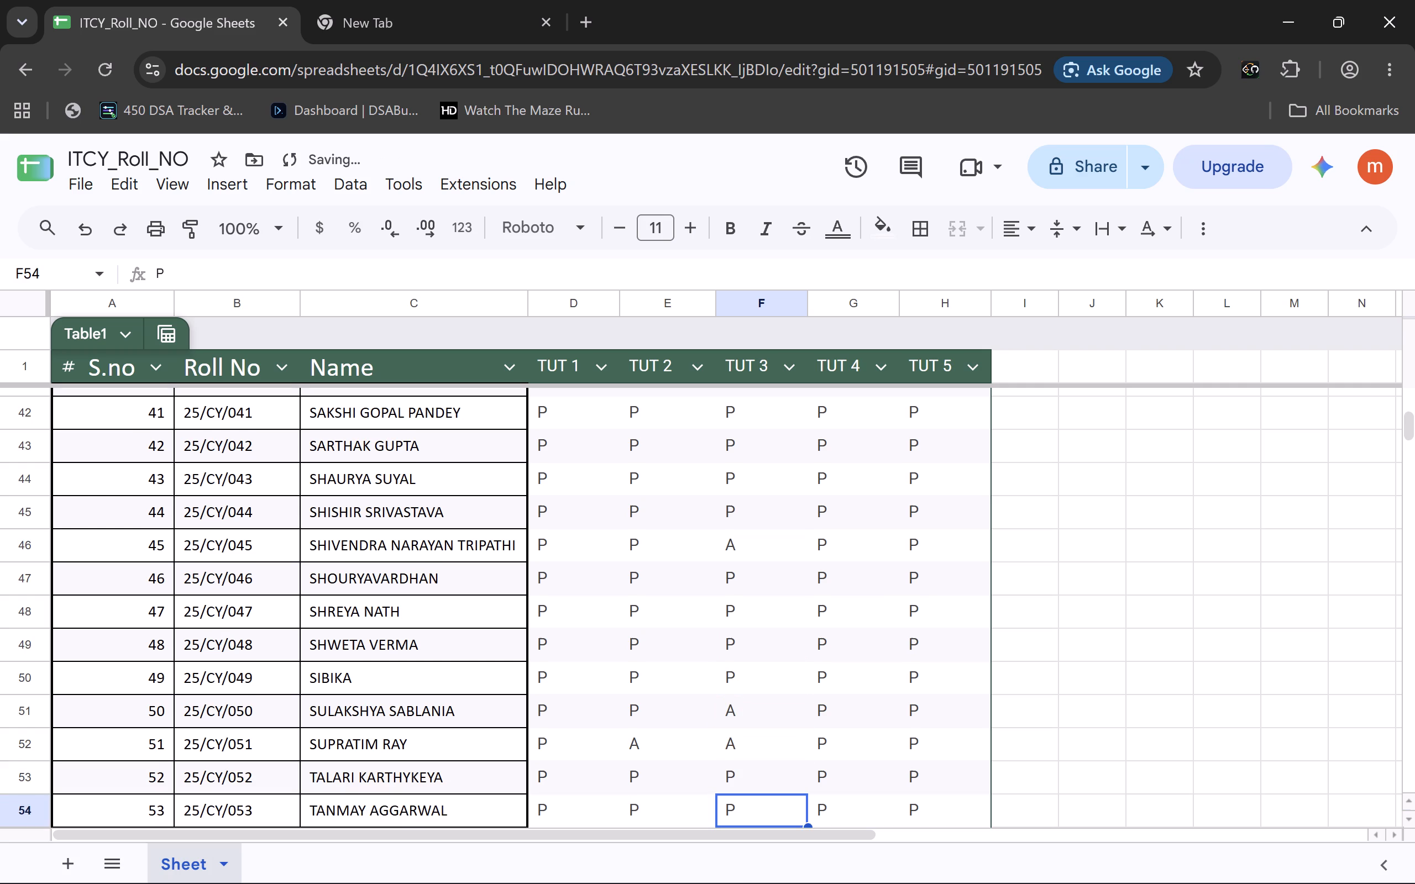
key("Down")
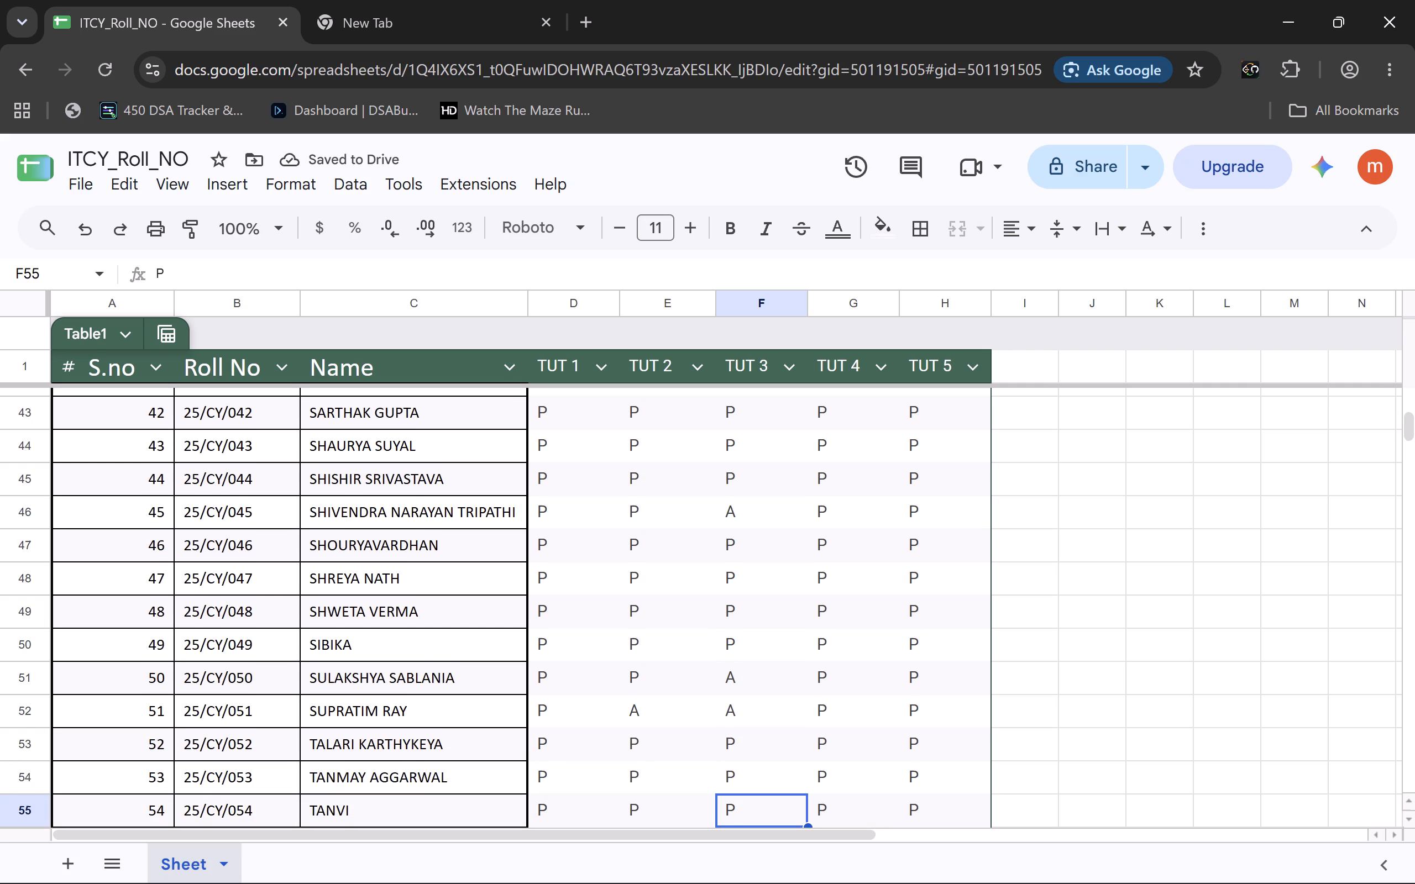
key("Down")
key("Down")
key("Down")
key("Down")
key("Down")
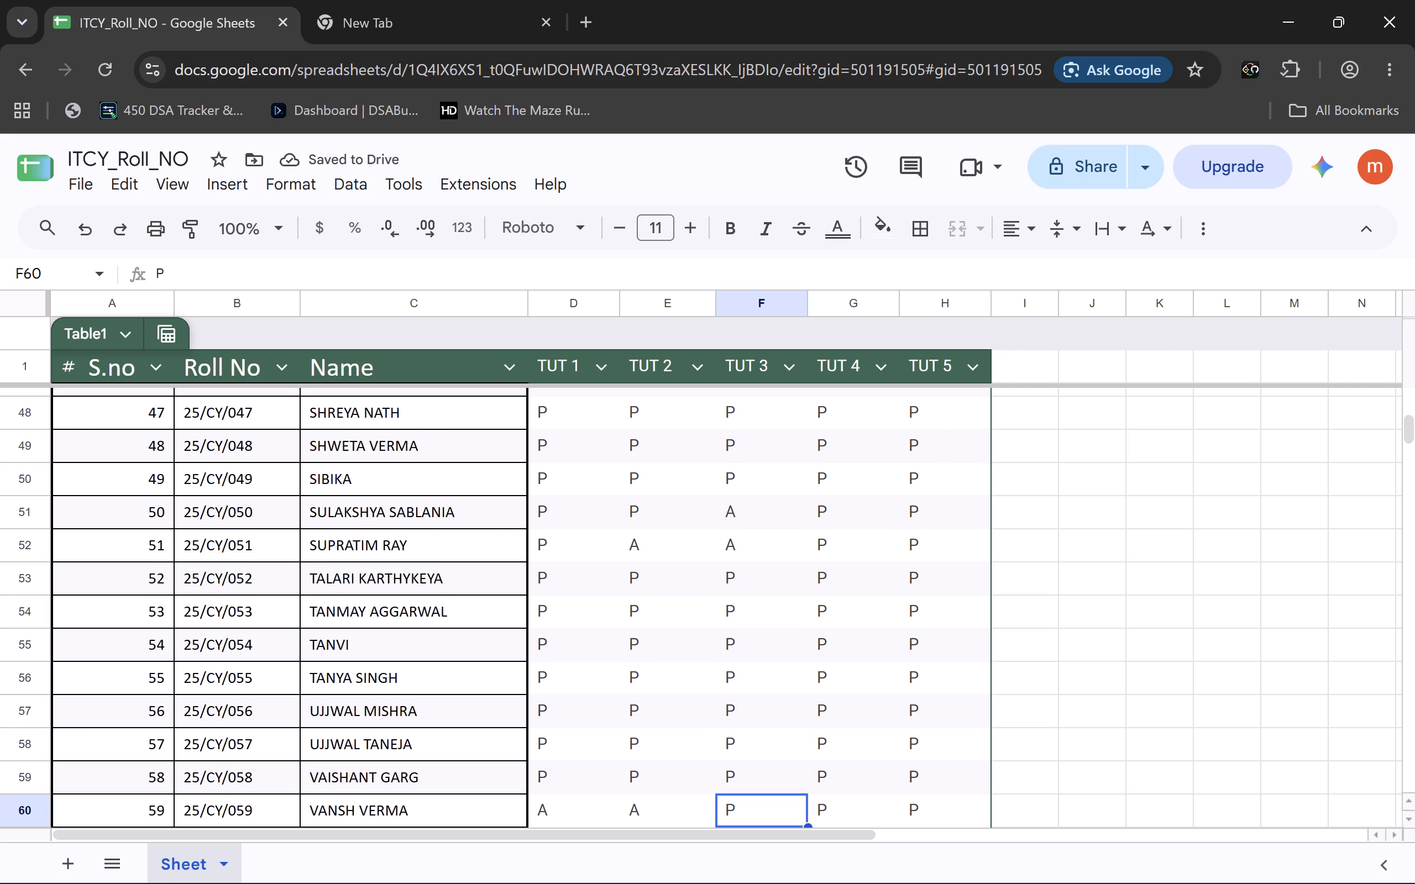
key("Up")
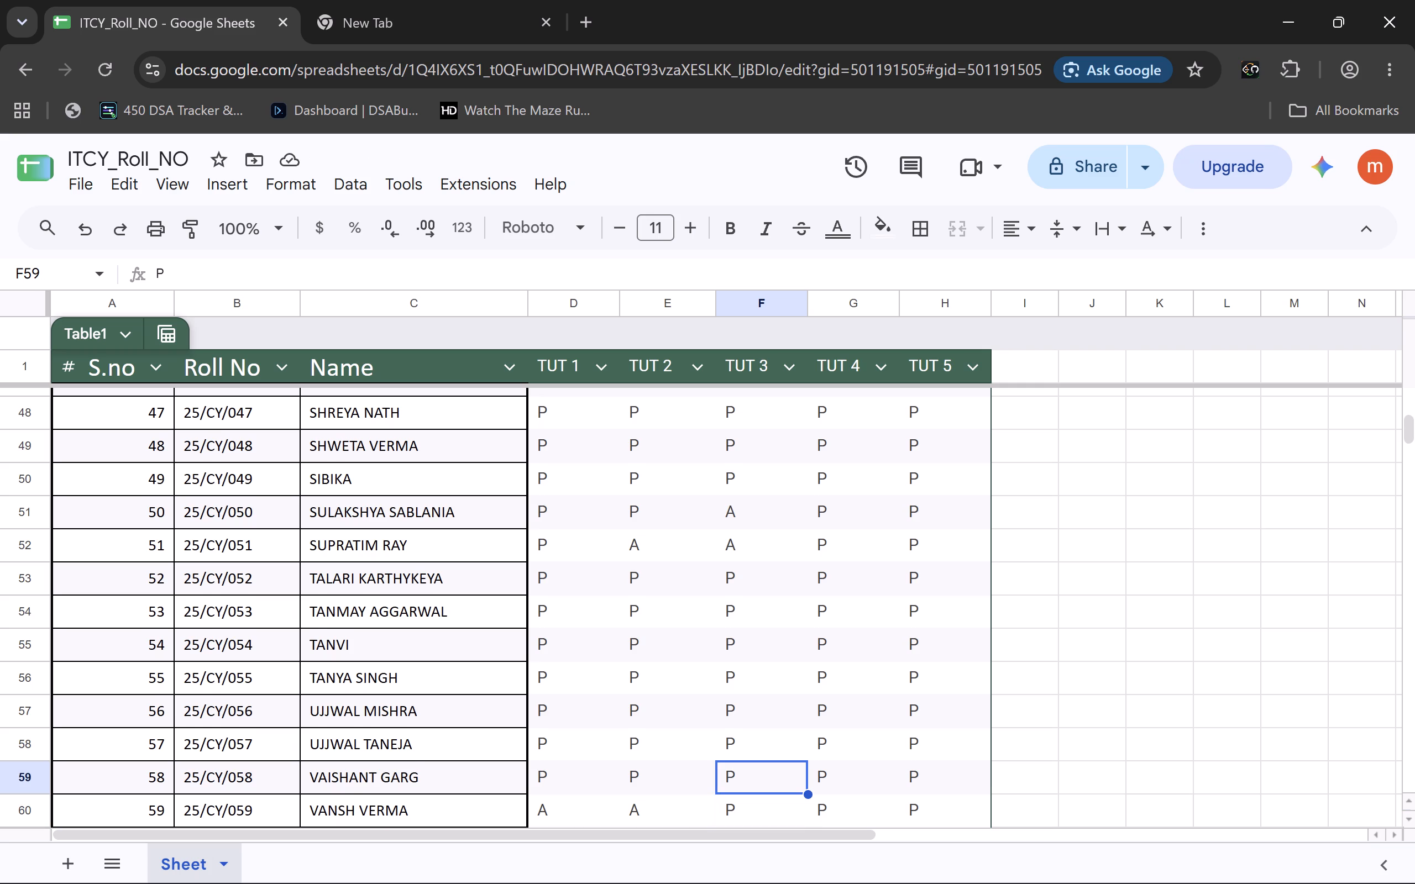
key("Down")
key("Down")
key("Down")
key("Down")
key("Down")
key("Down")
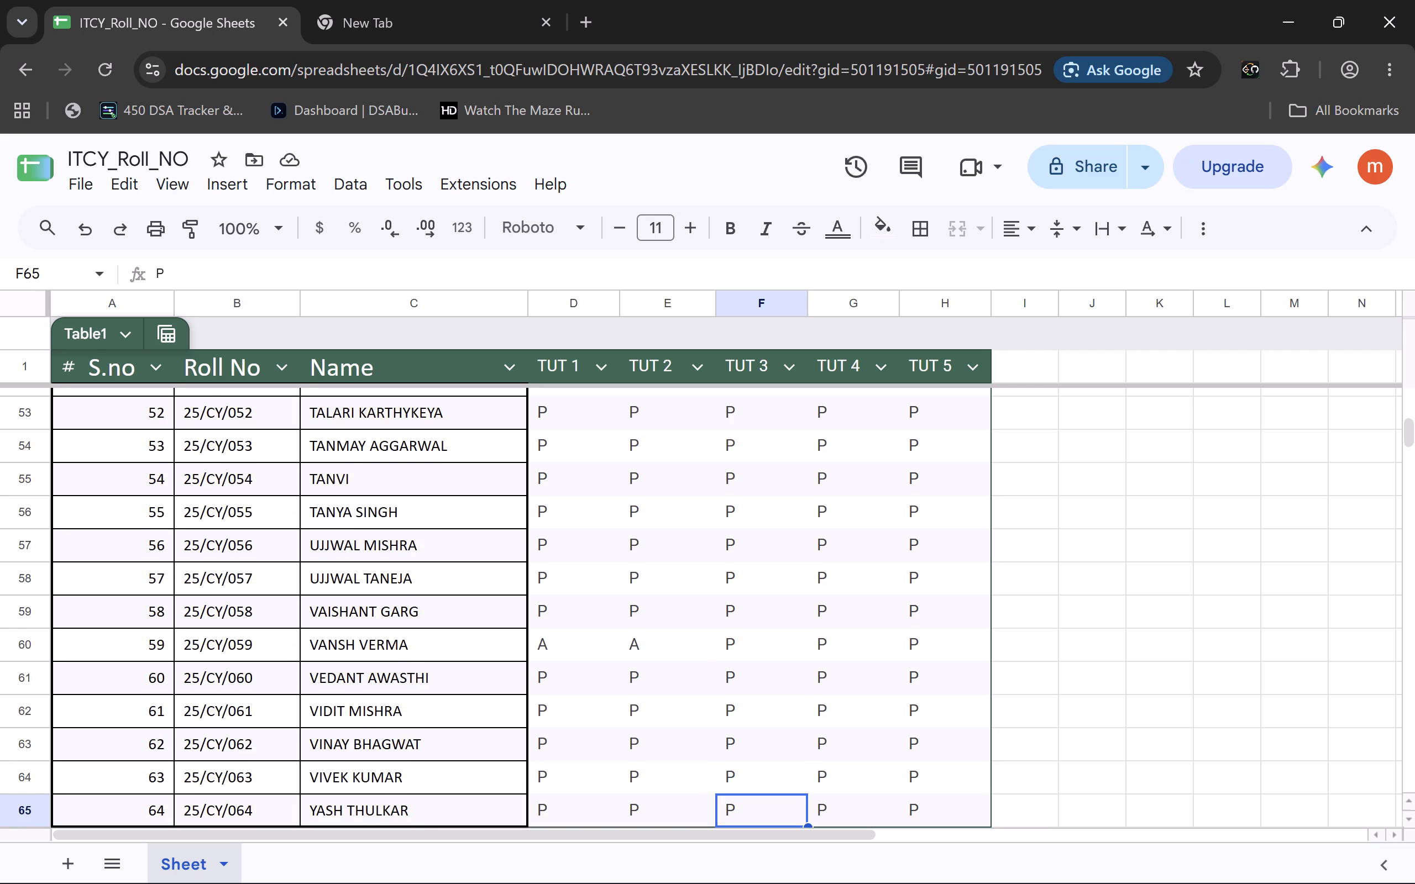
key("a")
key("Down")
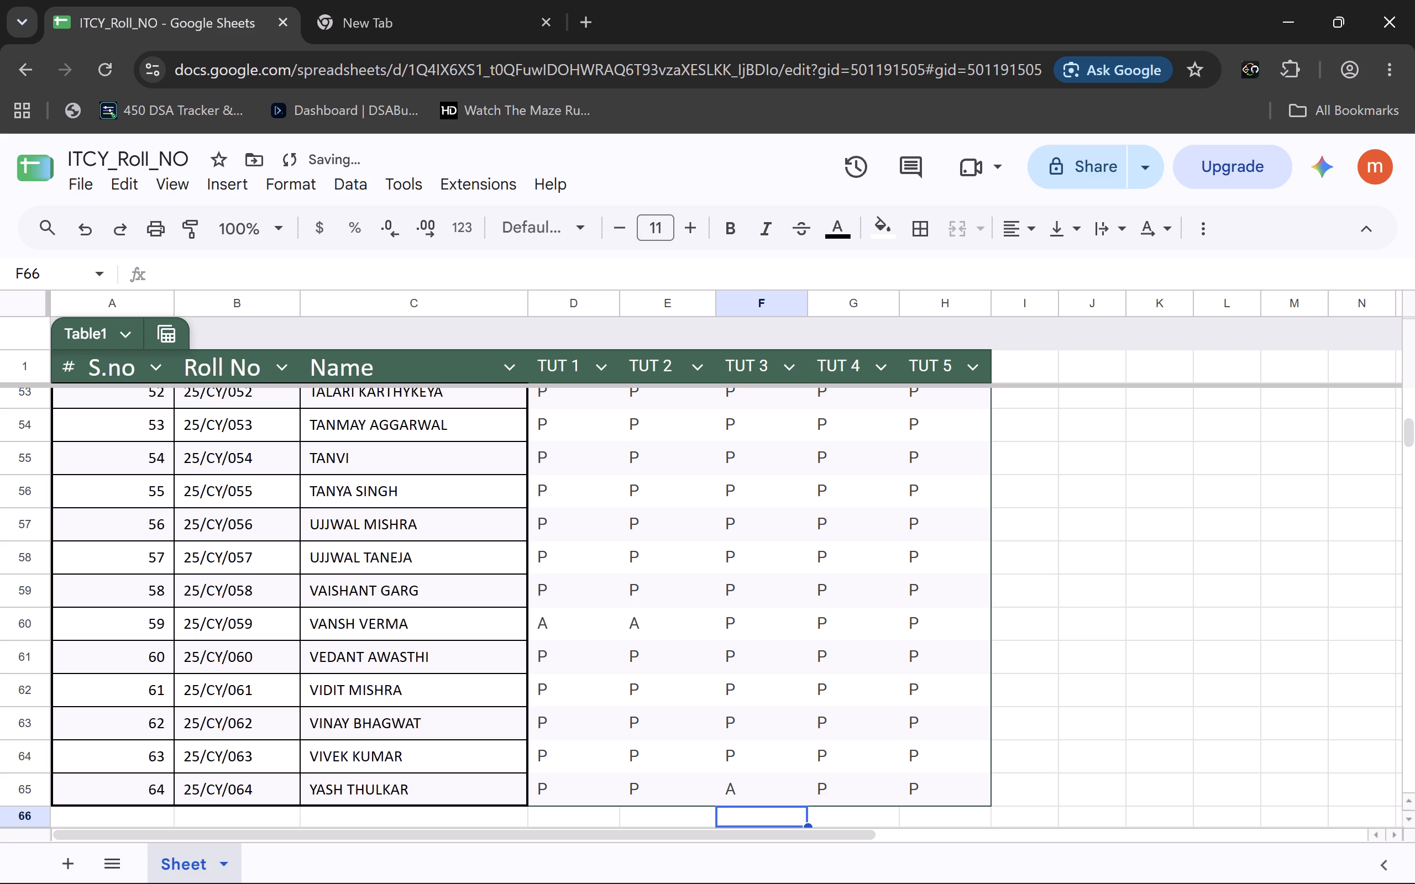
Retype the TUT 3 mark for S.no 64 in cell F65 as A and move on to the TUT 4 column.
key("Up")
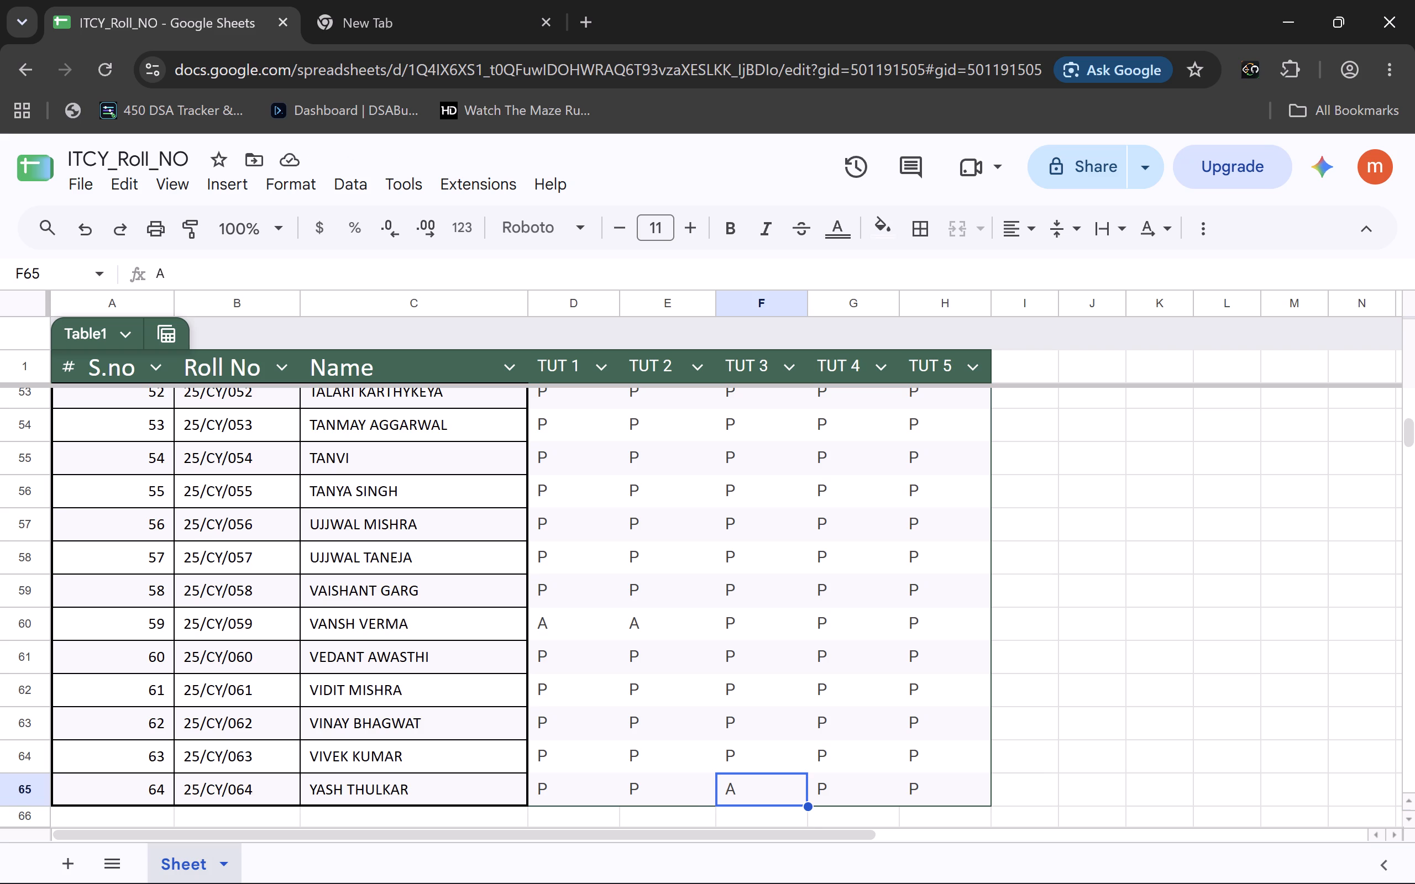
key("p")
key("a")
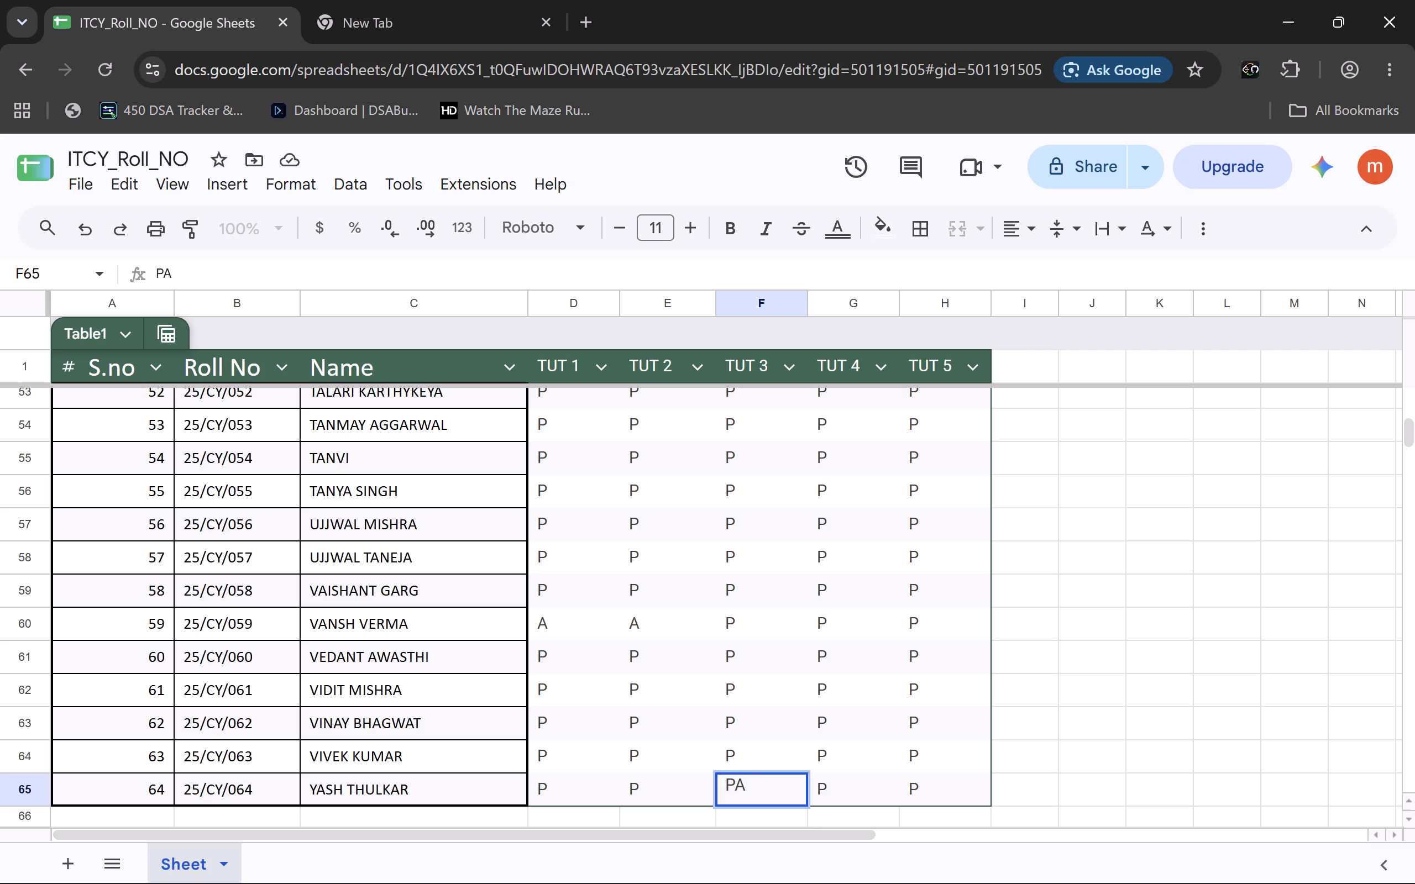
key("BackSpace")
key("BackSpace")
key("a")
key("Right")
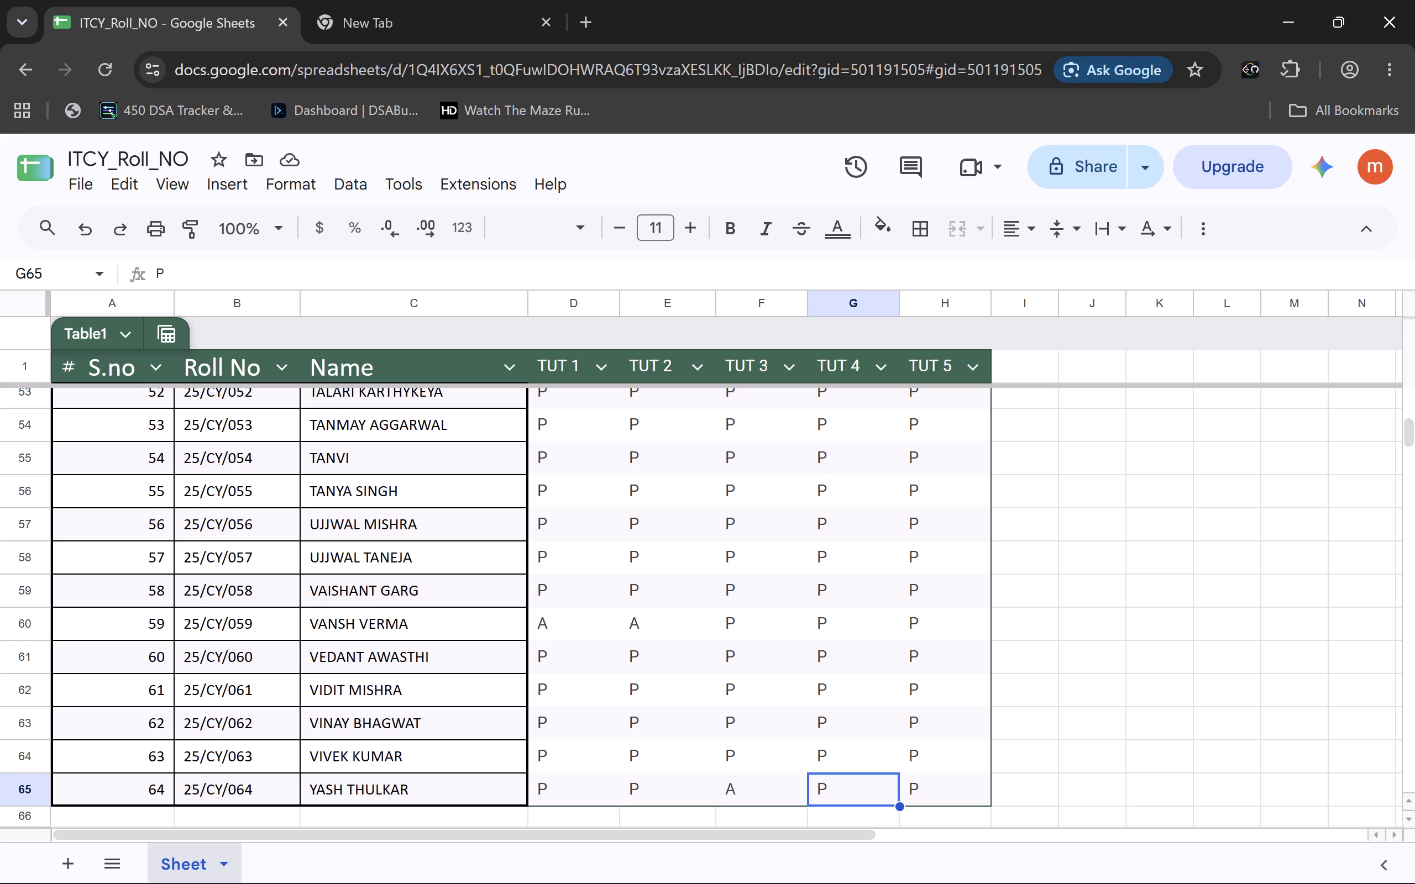
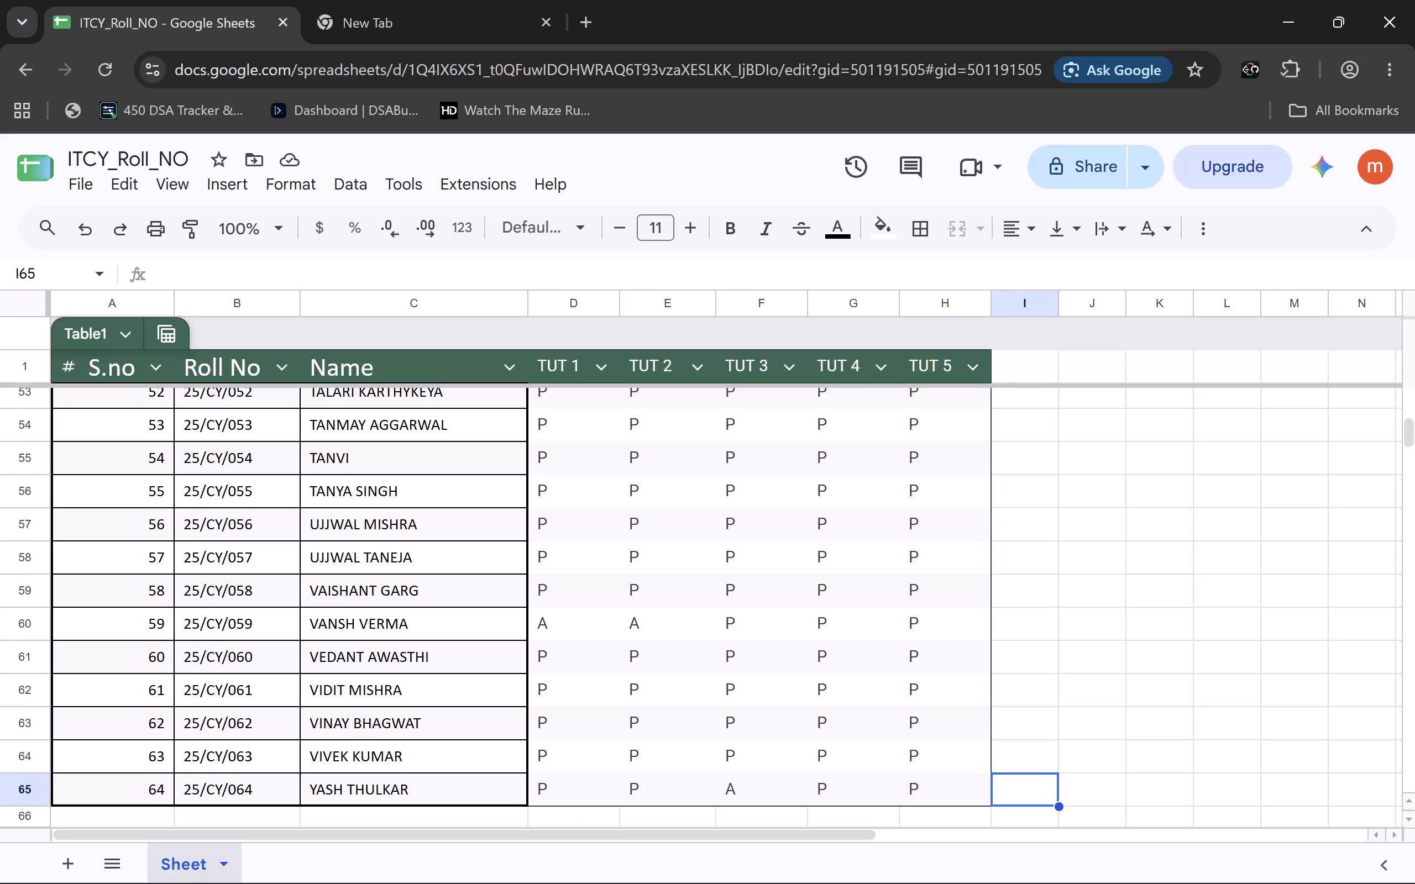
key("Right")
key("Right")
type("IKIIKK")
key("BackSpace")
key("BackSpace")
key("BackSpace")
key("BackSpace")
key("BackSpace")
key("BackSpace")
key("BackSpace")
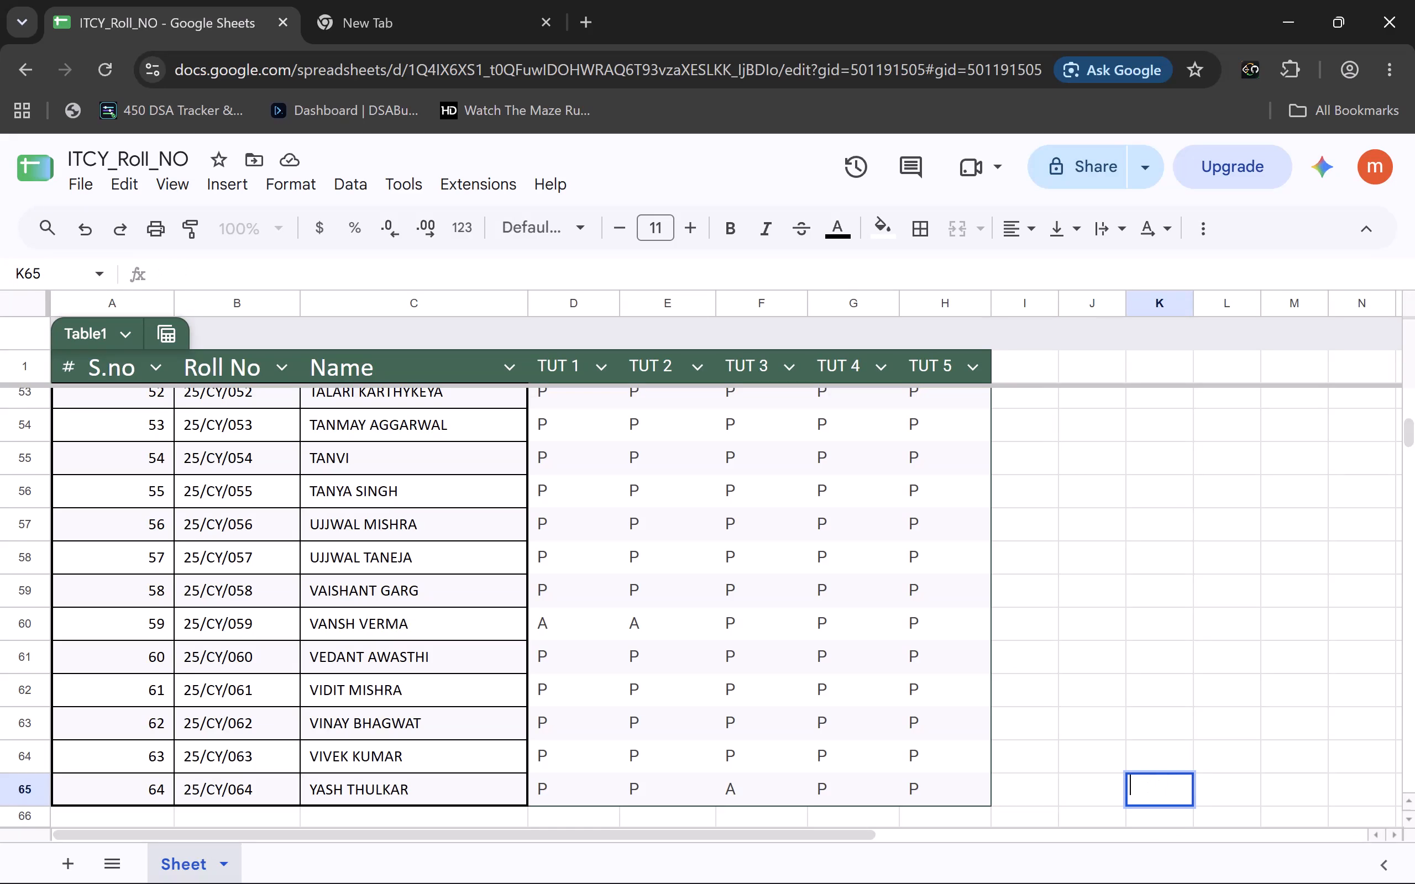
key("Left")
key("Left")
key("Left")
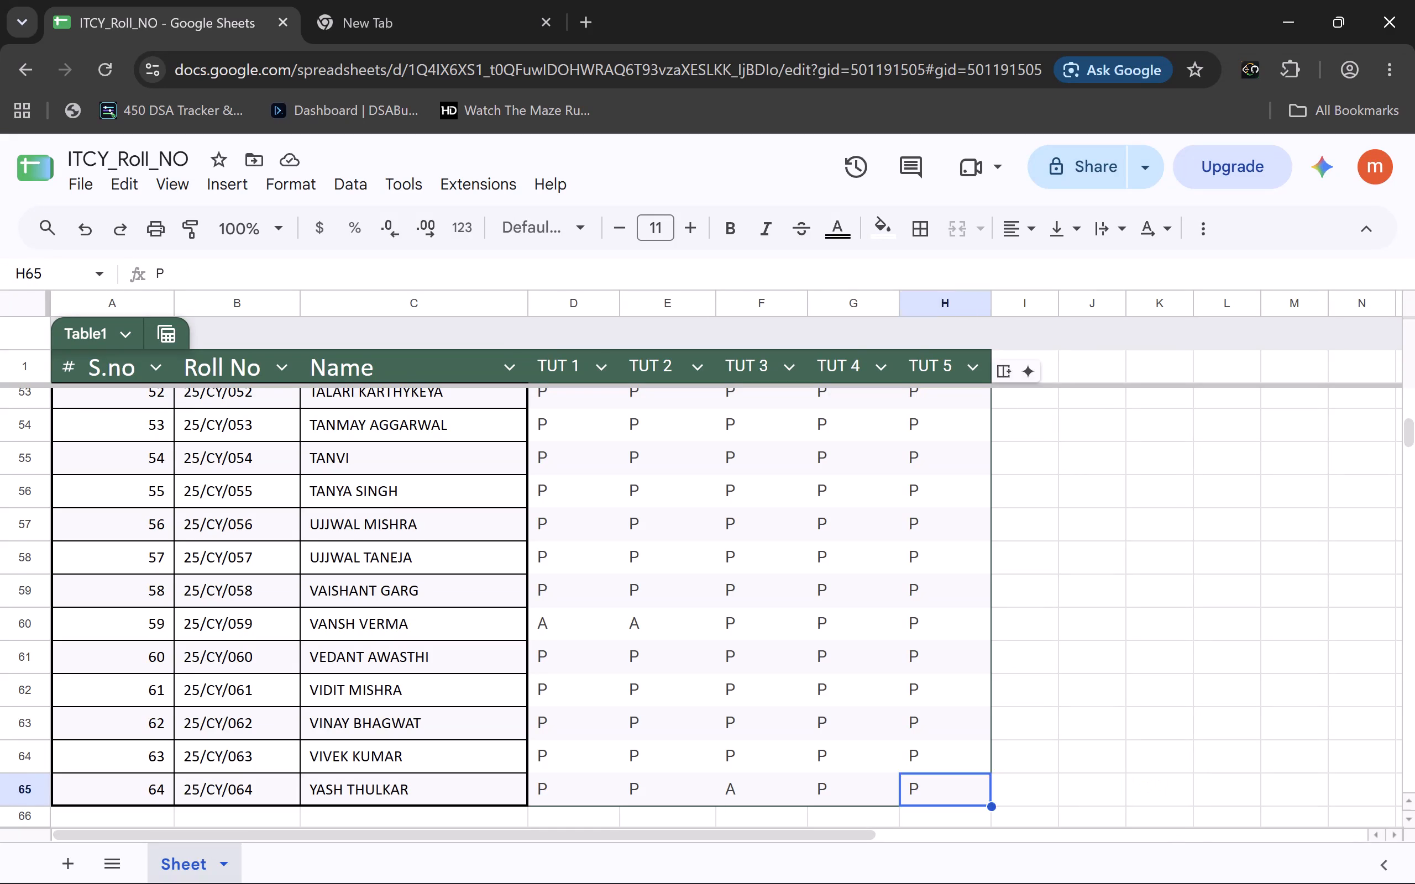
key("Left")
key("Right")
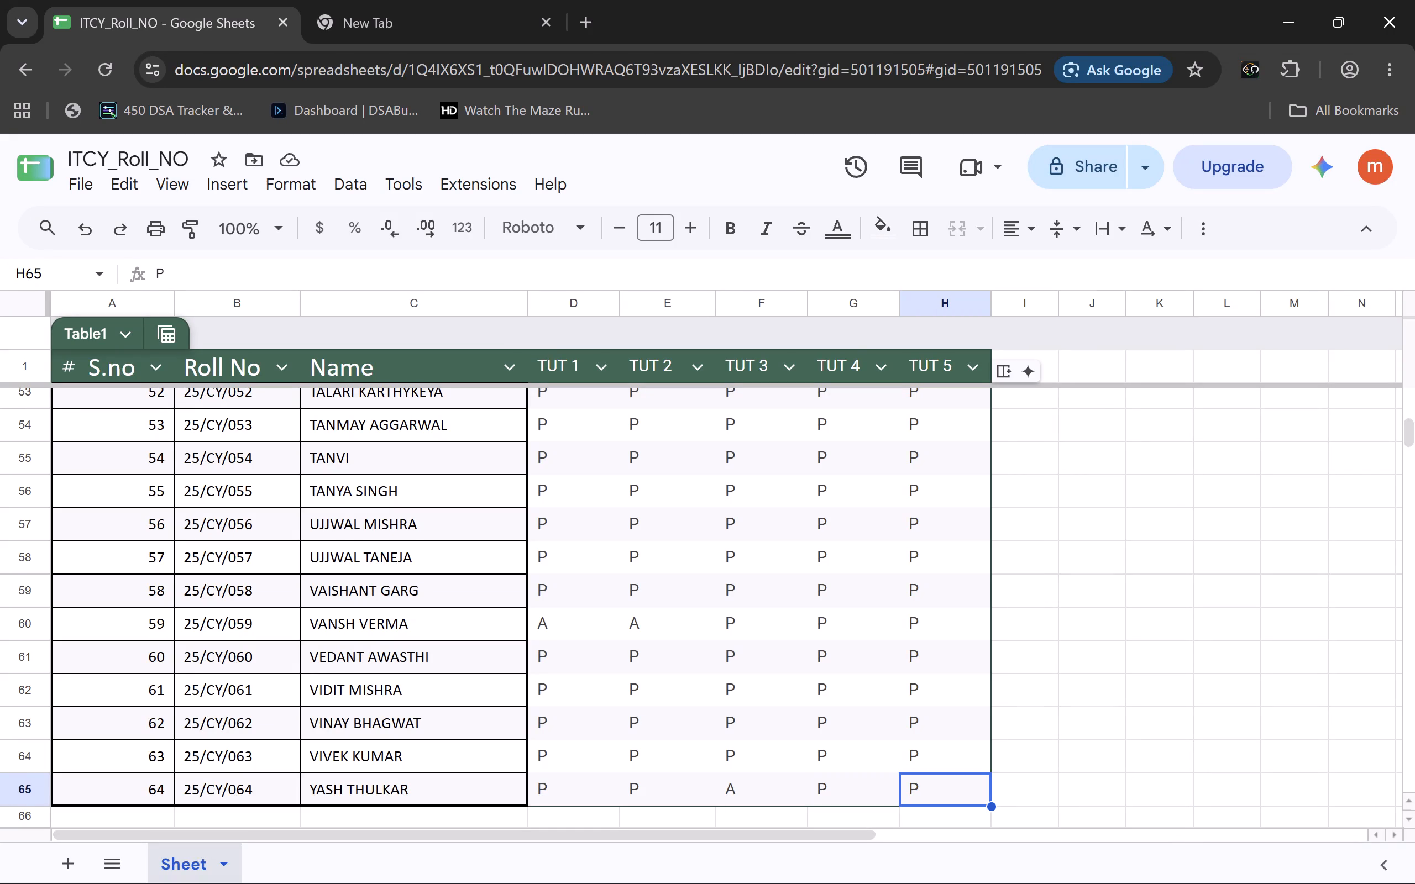
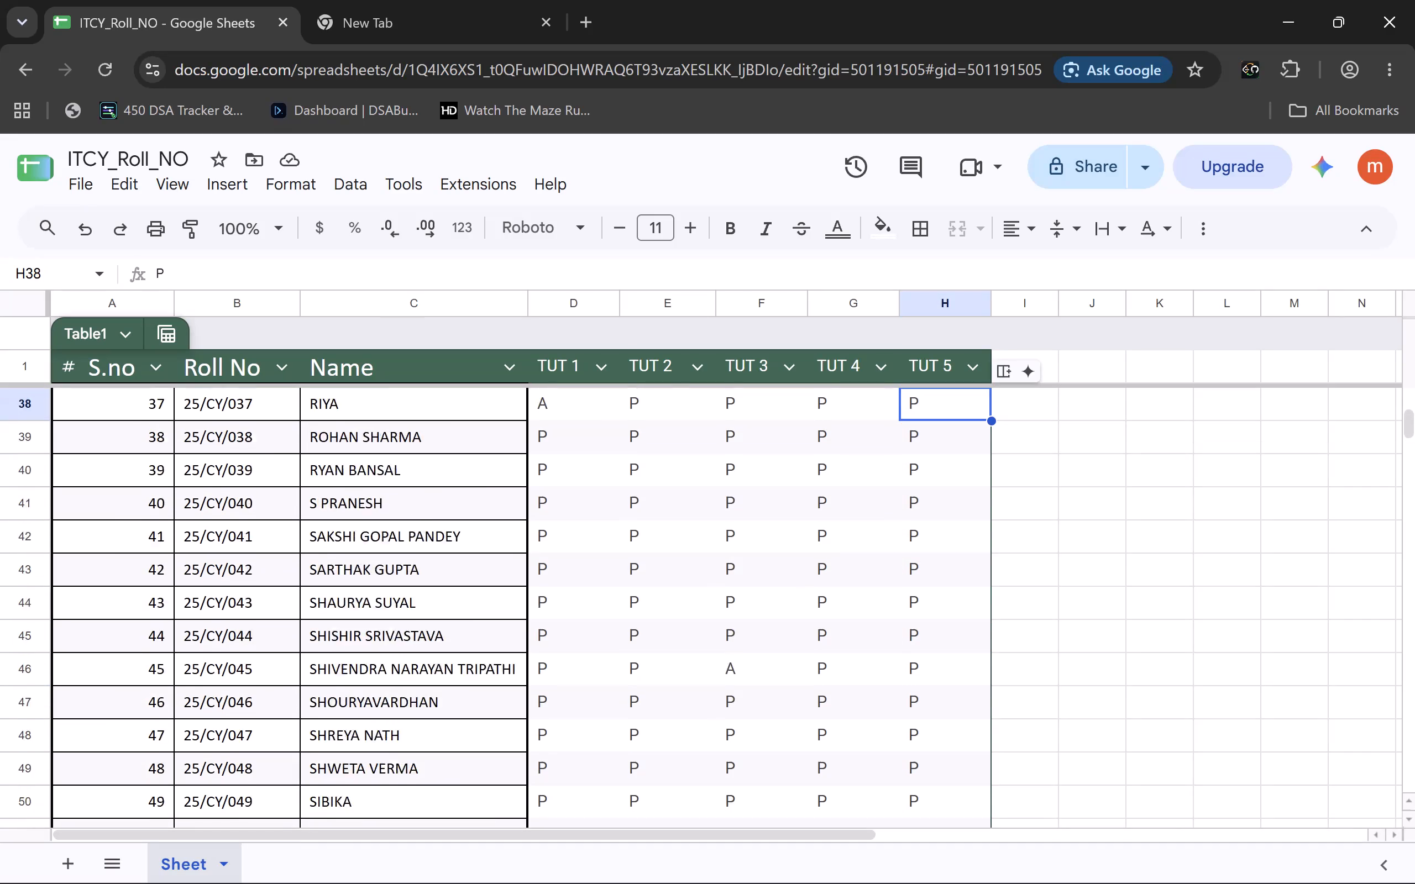
Look through the TUT 4 attendance entries from the top of the student list.
key("Down")
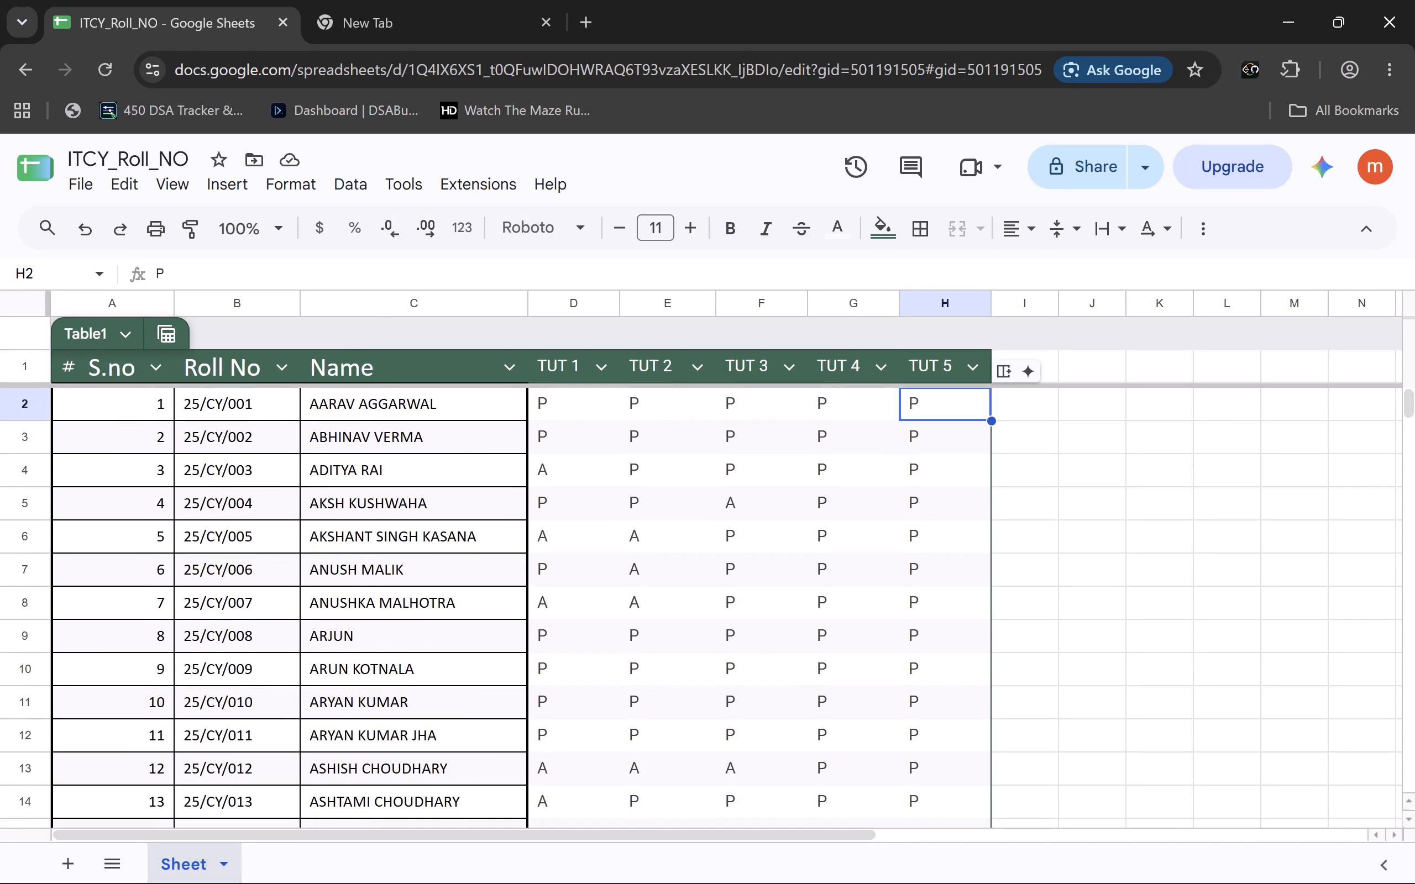
key("Left")
key("Down")
key("Down")
key("Down")
key("Down")
key("Down")
key("Down")
key("Down")
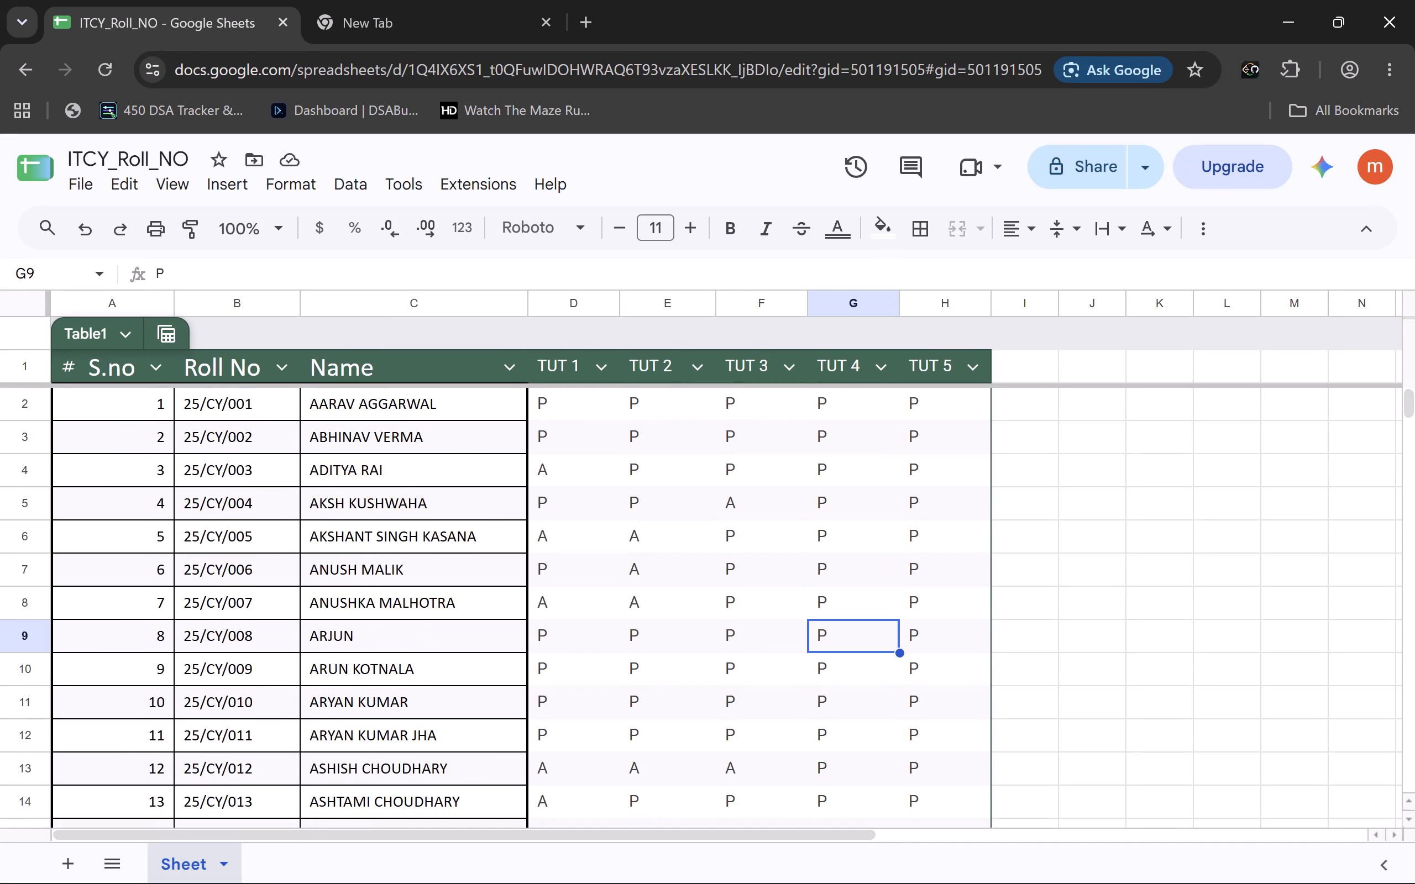
key("Down")
key("Down")
key("Down")
key("Down")
key("Down")
key("Down")
key("Down")
key("Down")
key("Down")
key("Down")
key("Down")
key("Down")
key("Down")
key("Up")
key("Up")
key("Up")
key("Up")
key("Up")
key("Up")
key("Up")
key("Up")
key("Up")
key("Up")
key("Up")
key("Up")
key("Up")
key("Up")
key("Up")
key("Up")
key("Up")
key("Up")
key("Up")
key("Up")
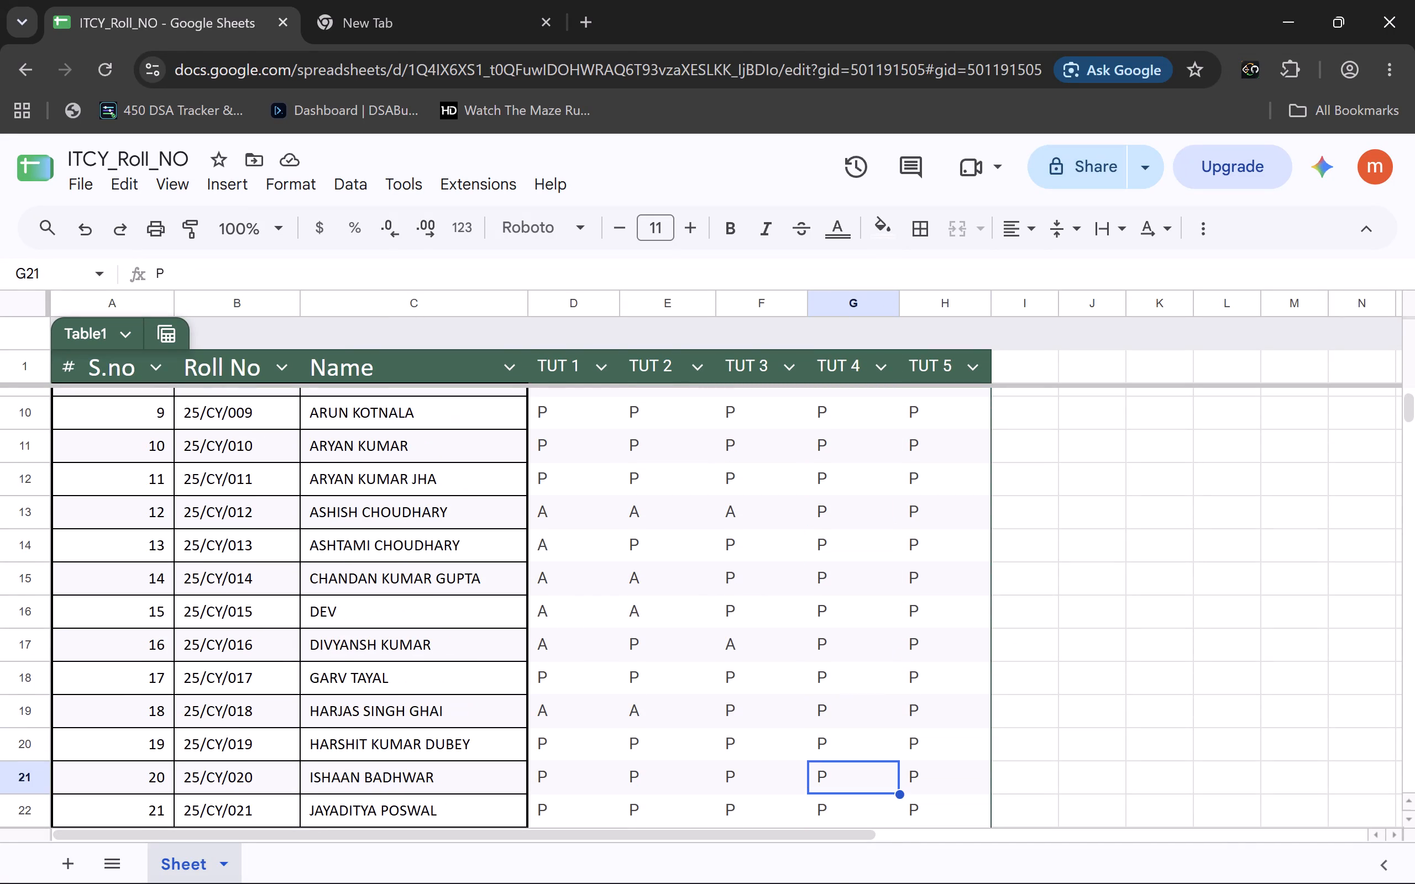
Mark the student with S.no 7 absent by setting their TUT 4 entry to A.
key("Down")
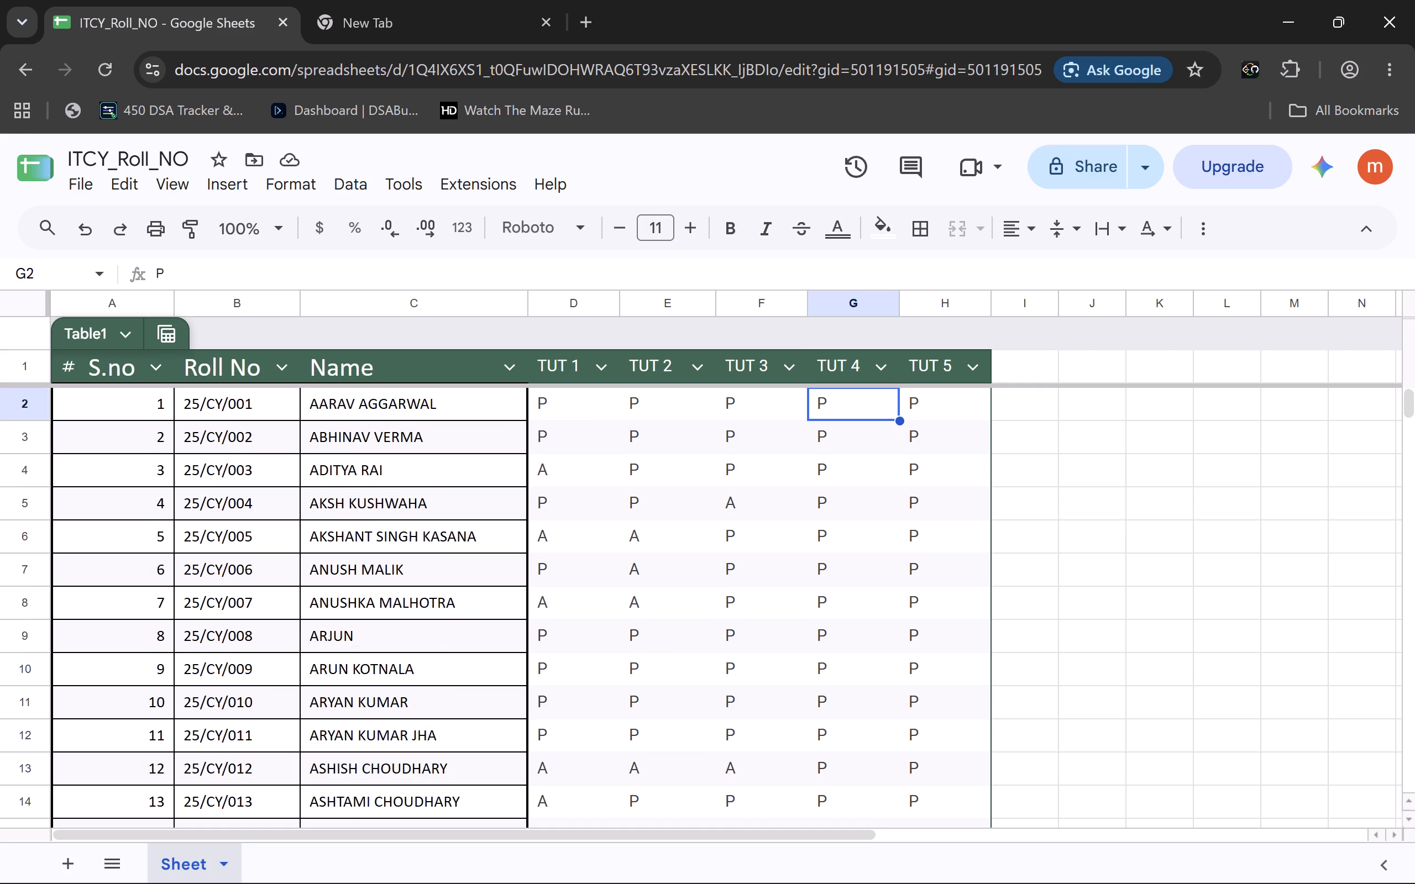
key("Down")
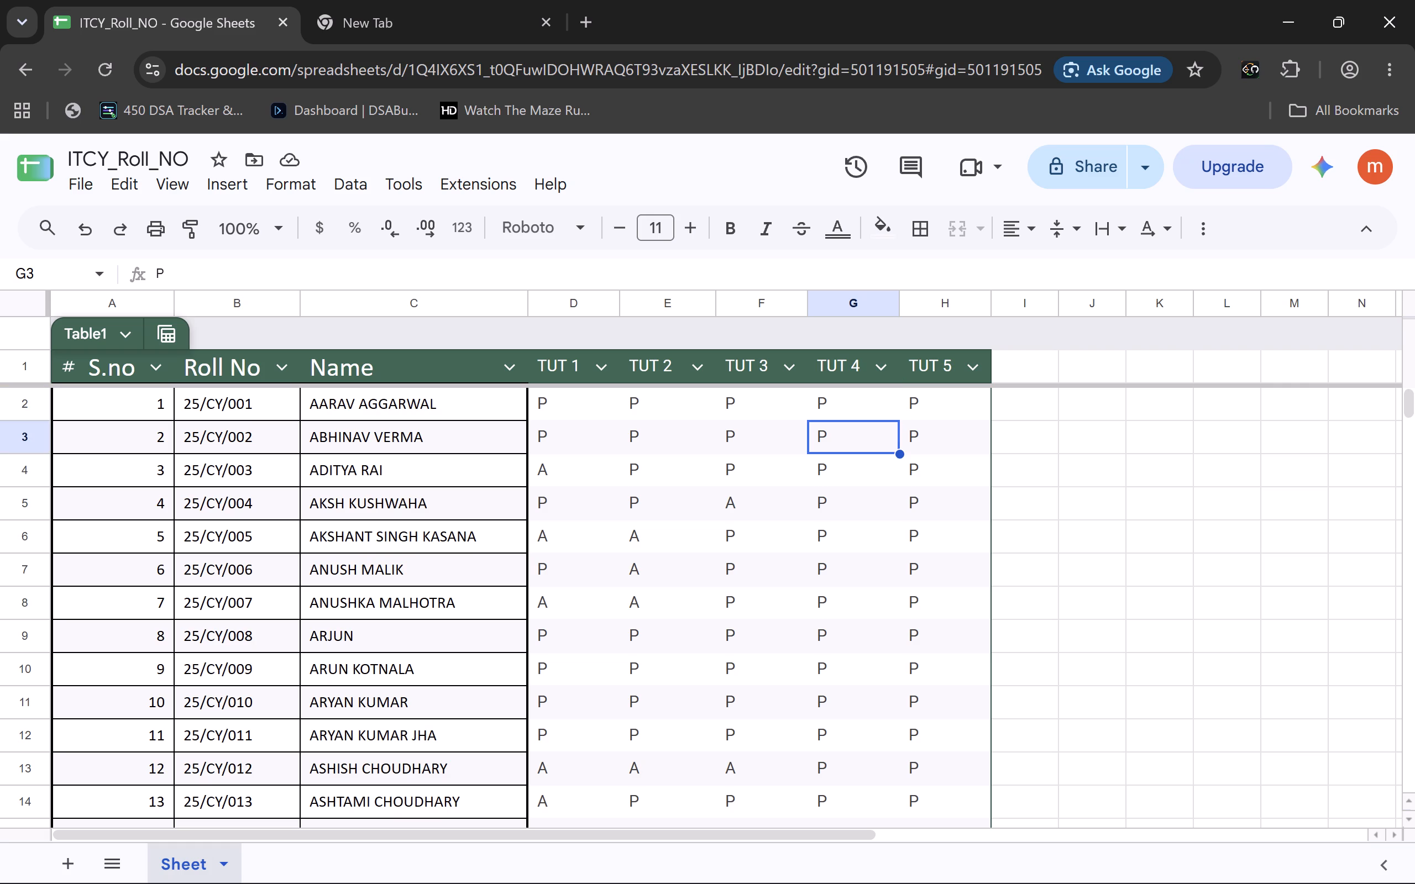
key("Down")
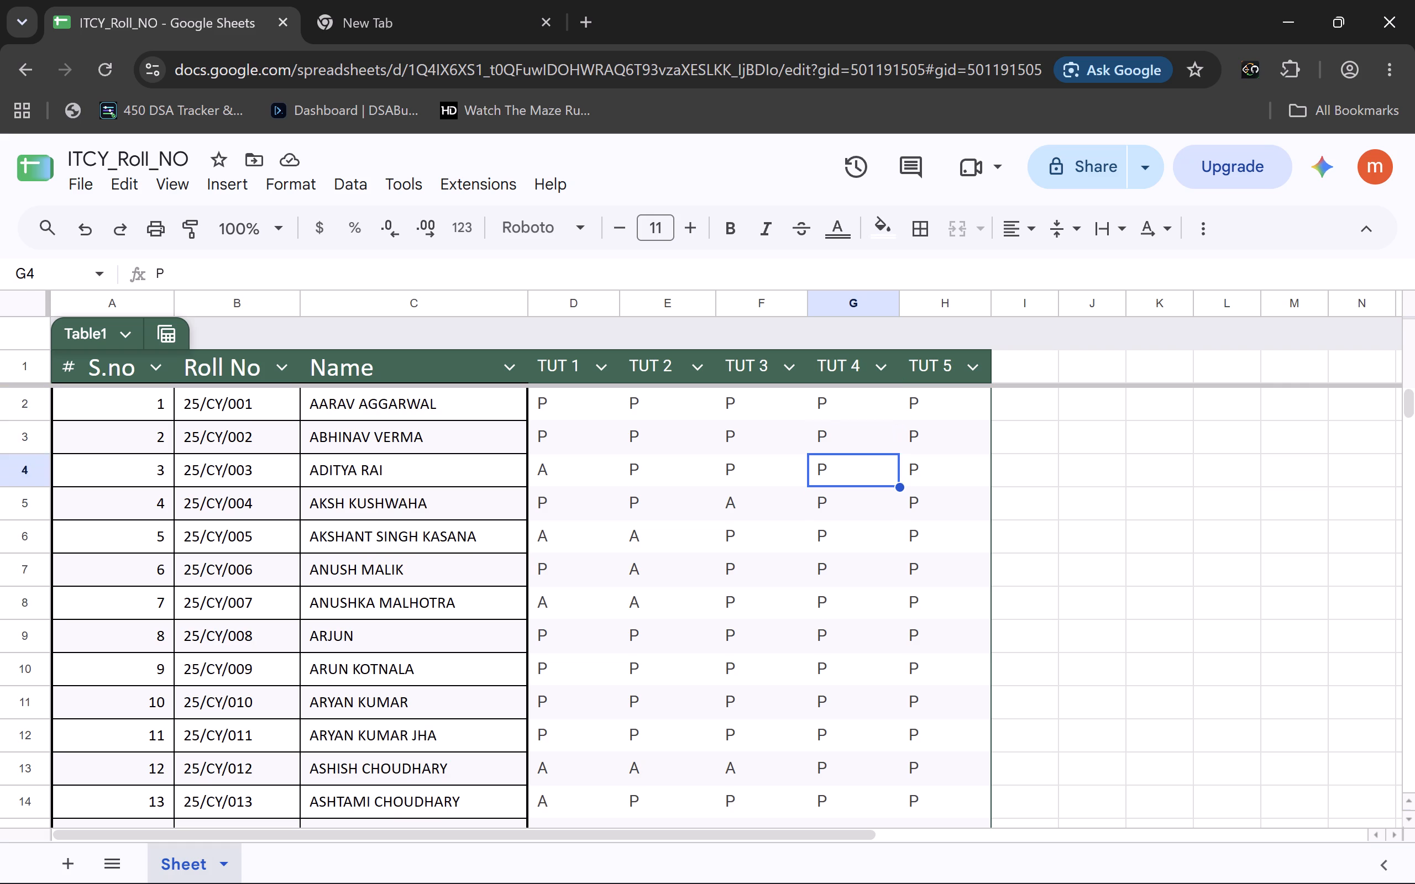
key("Down")
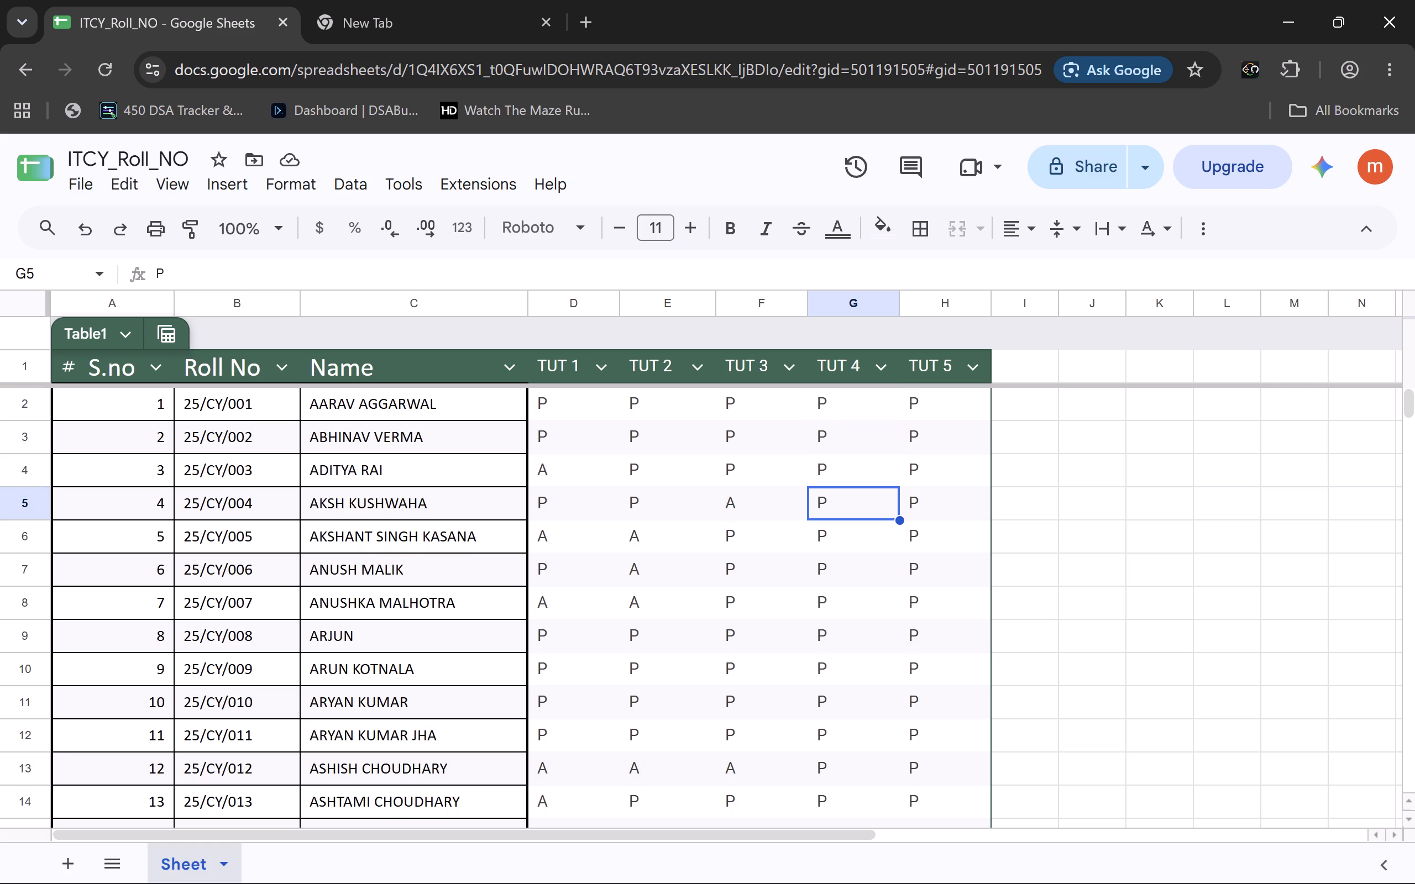
key("Down")
key("Down")
key("Down")
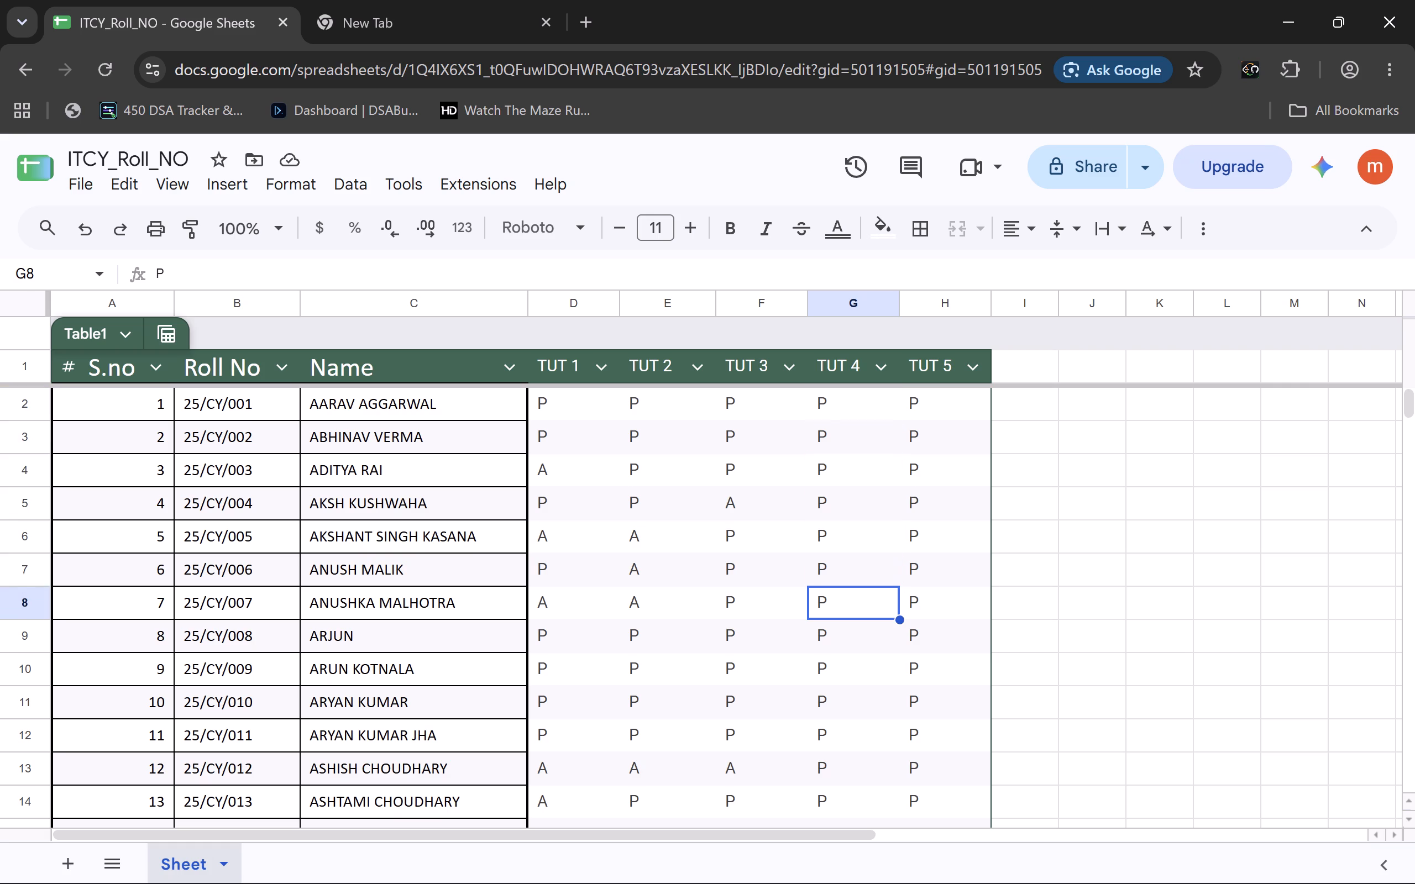
key("Up")
key("Down")
key("Down")
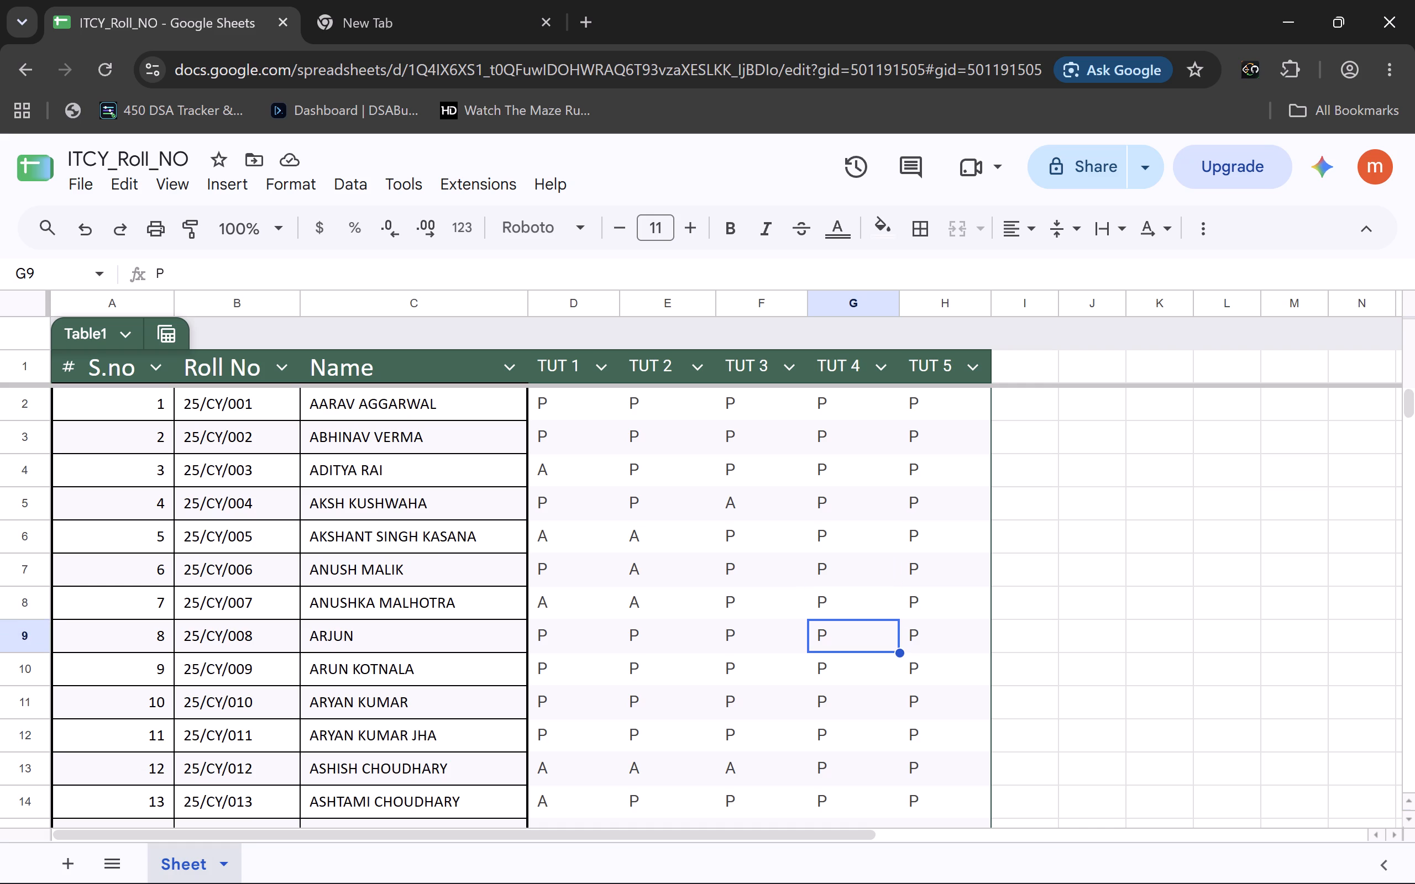
key("Up")
key("a")
key("Down")
Set the TUT 4 entry to A for the student with S.no 12.
key("Down")
key("Down")
key("Down")
key("Down")
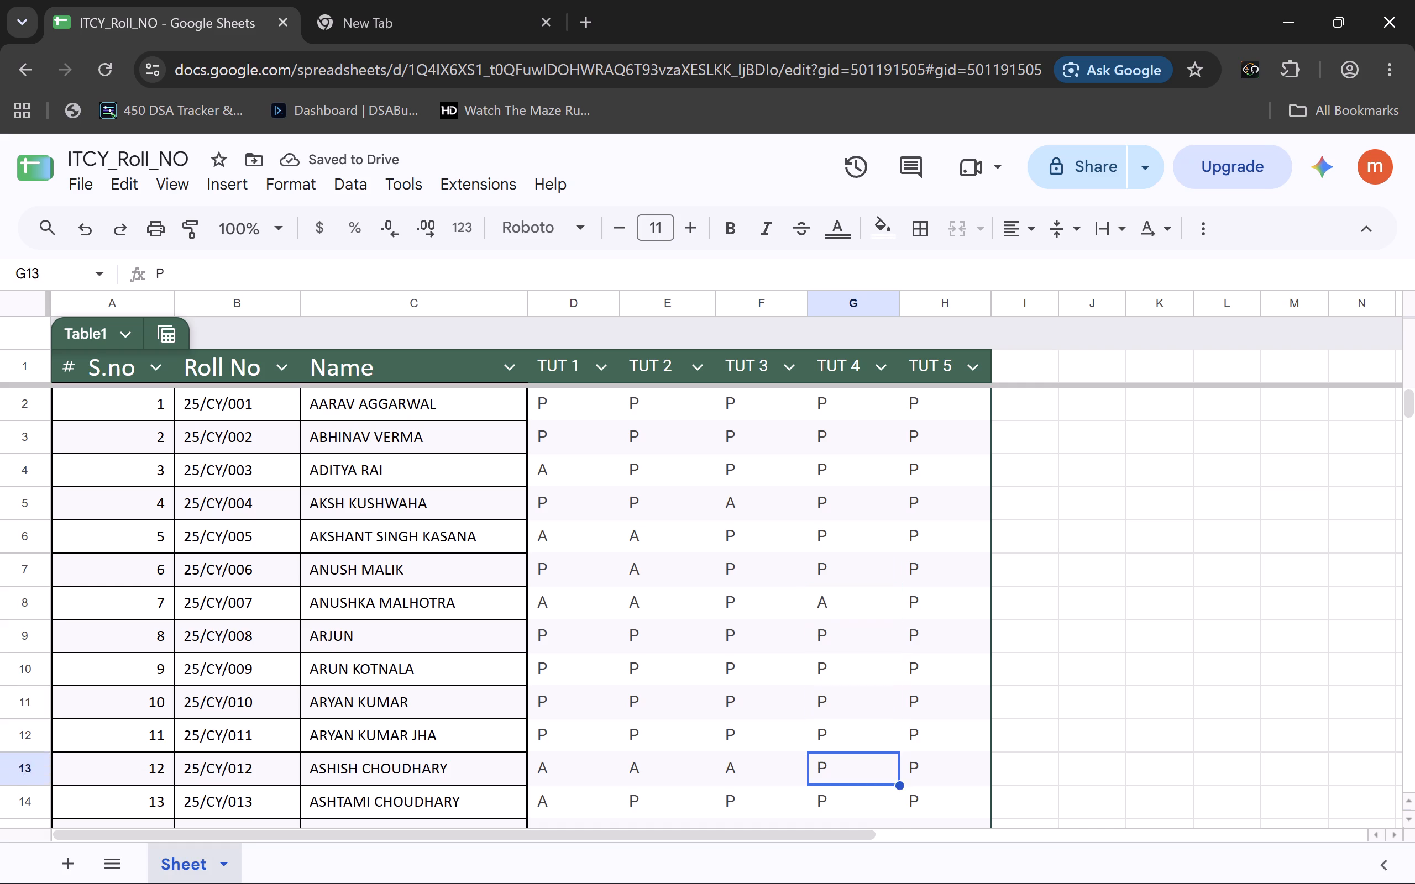
key("Down")
key("Up")
key("a")
key("Down")
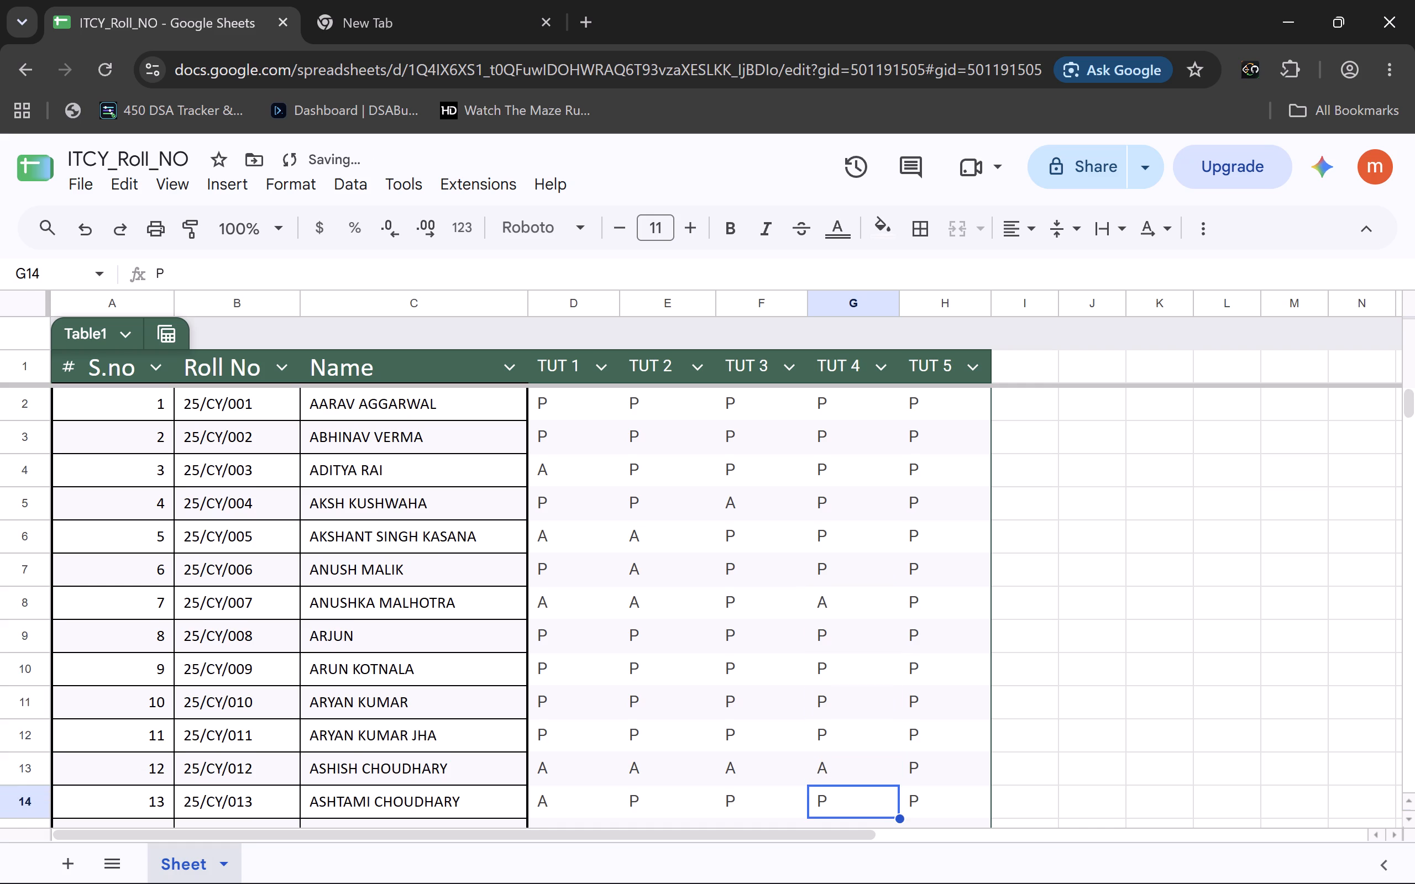
Set the TUT 4 entries to A for the students with S.no 14 and 15.
key("Down")
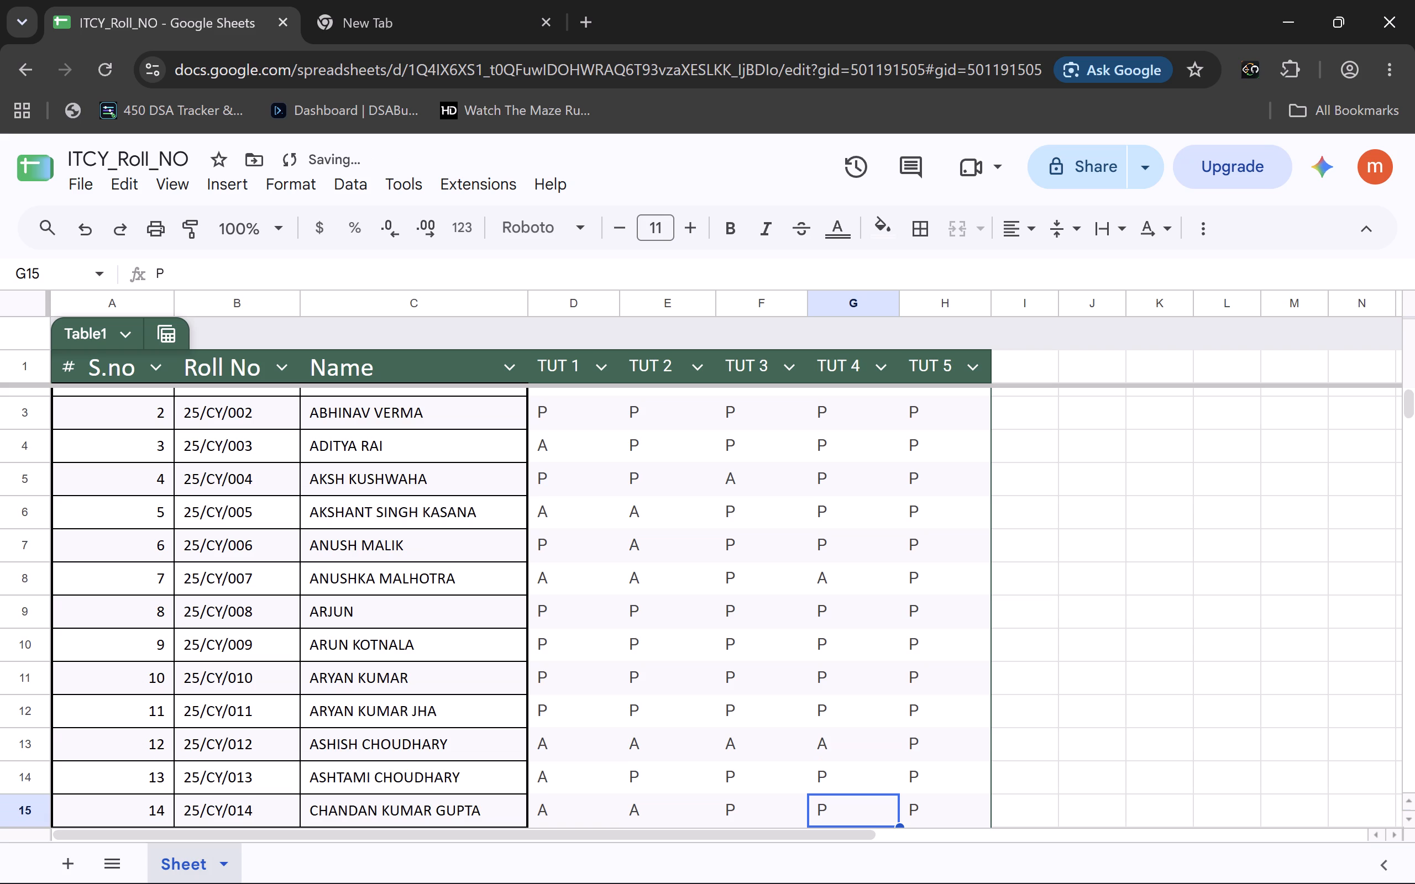
key("a")
key("Down")
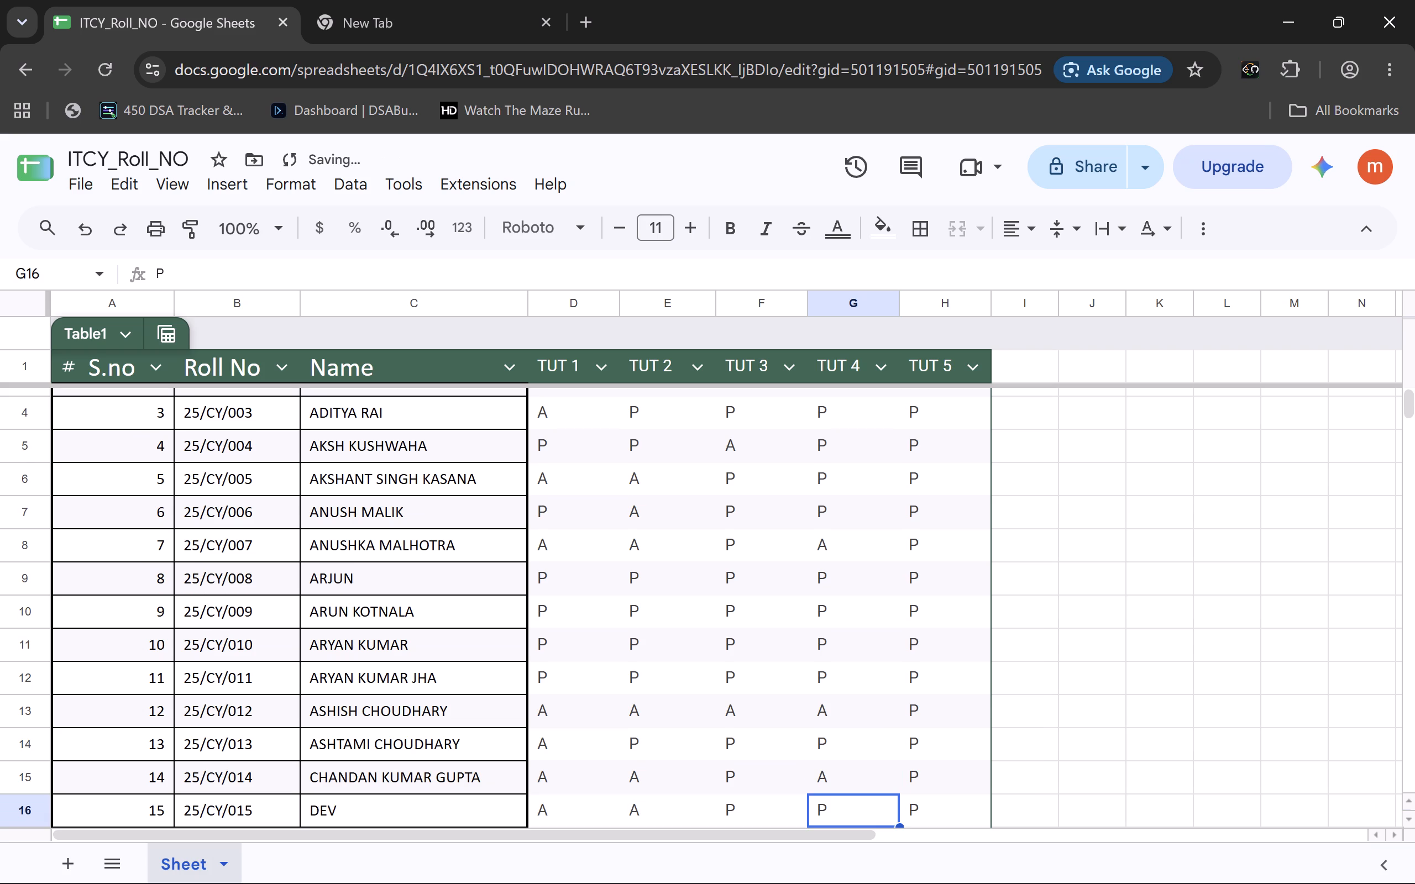
key("a")
key("Down")
Set the TUT 4 entries to A for the students with S.no 16 and 18.
key("Down")
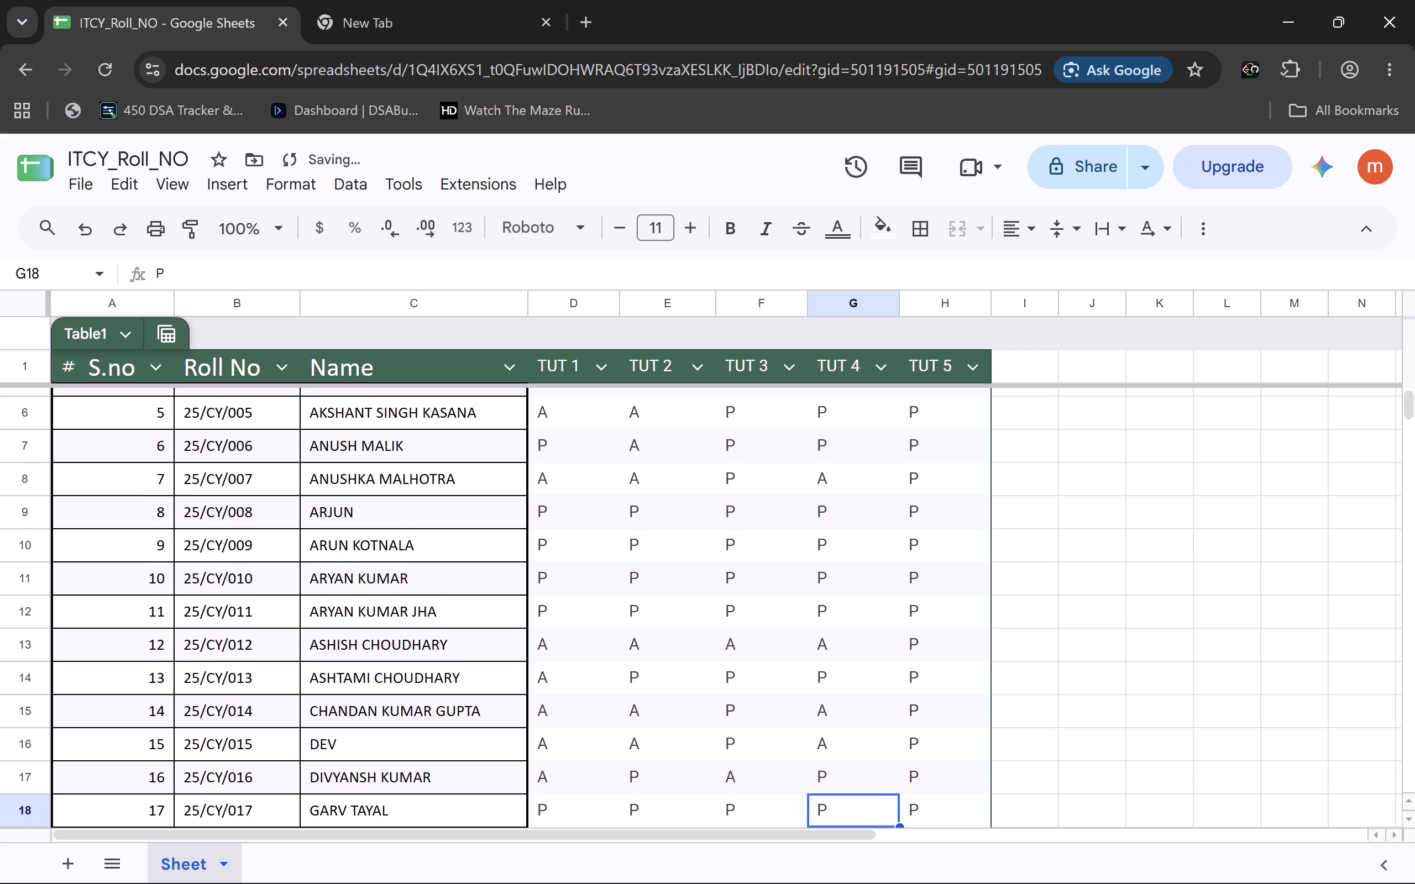
key("Up")
key("a")
key("Down")
key("Down")
key("Down")
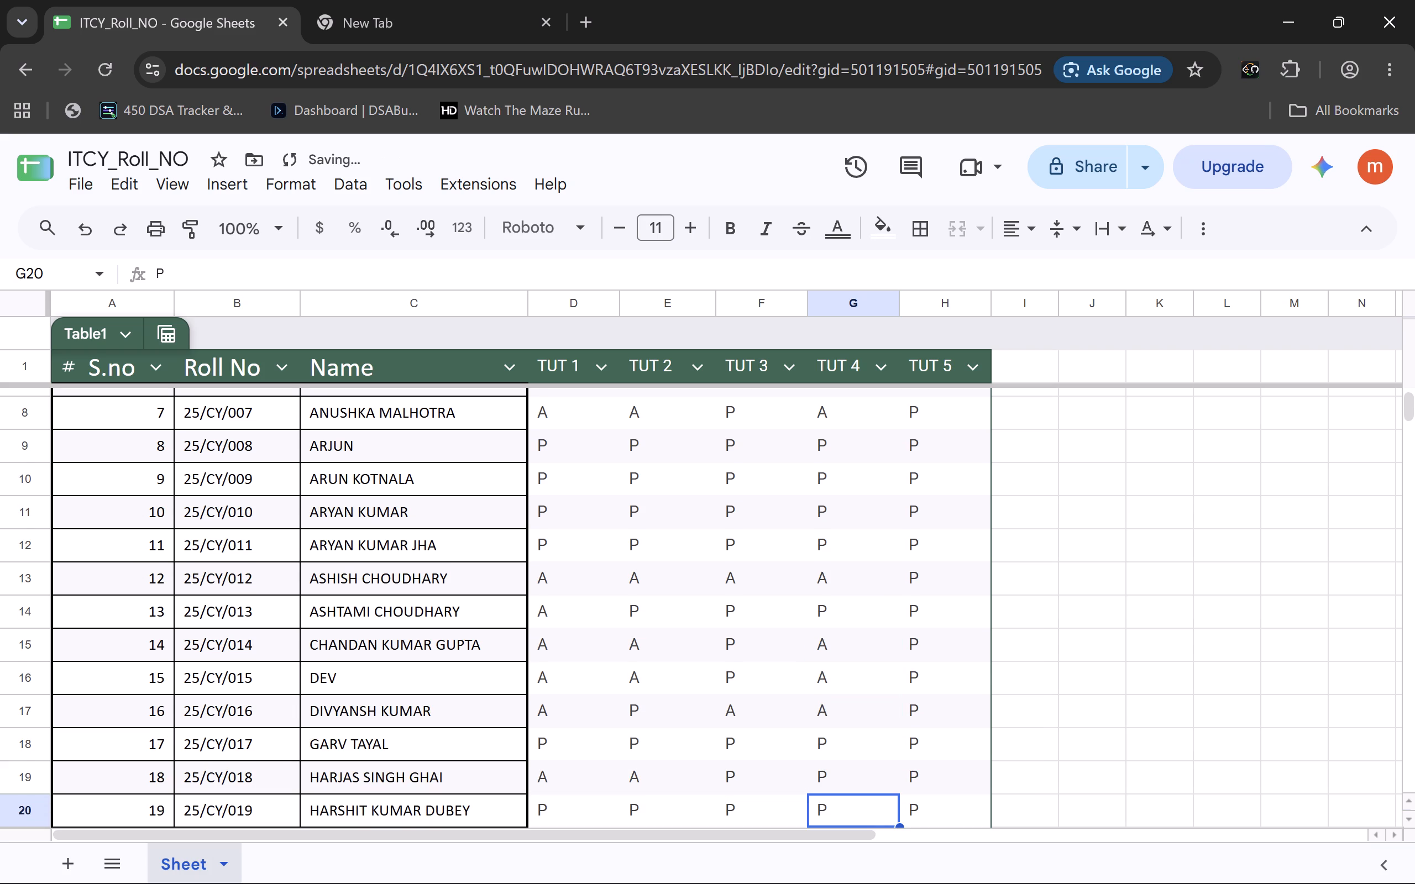
key("Up")
key("a")
key("Down")
key("Up")
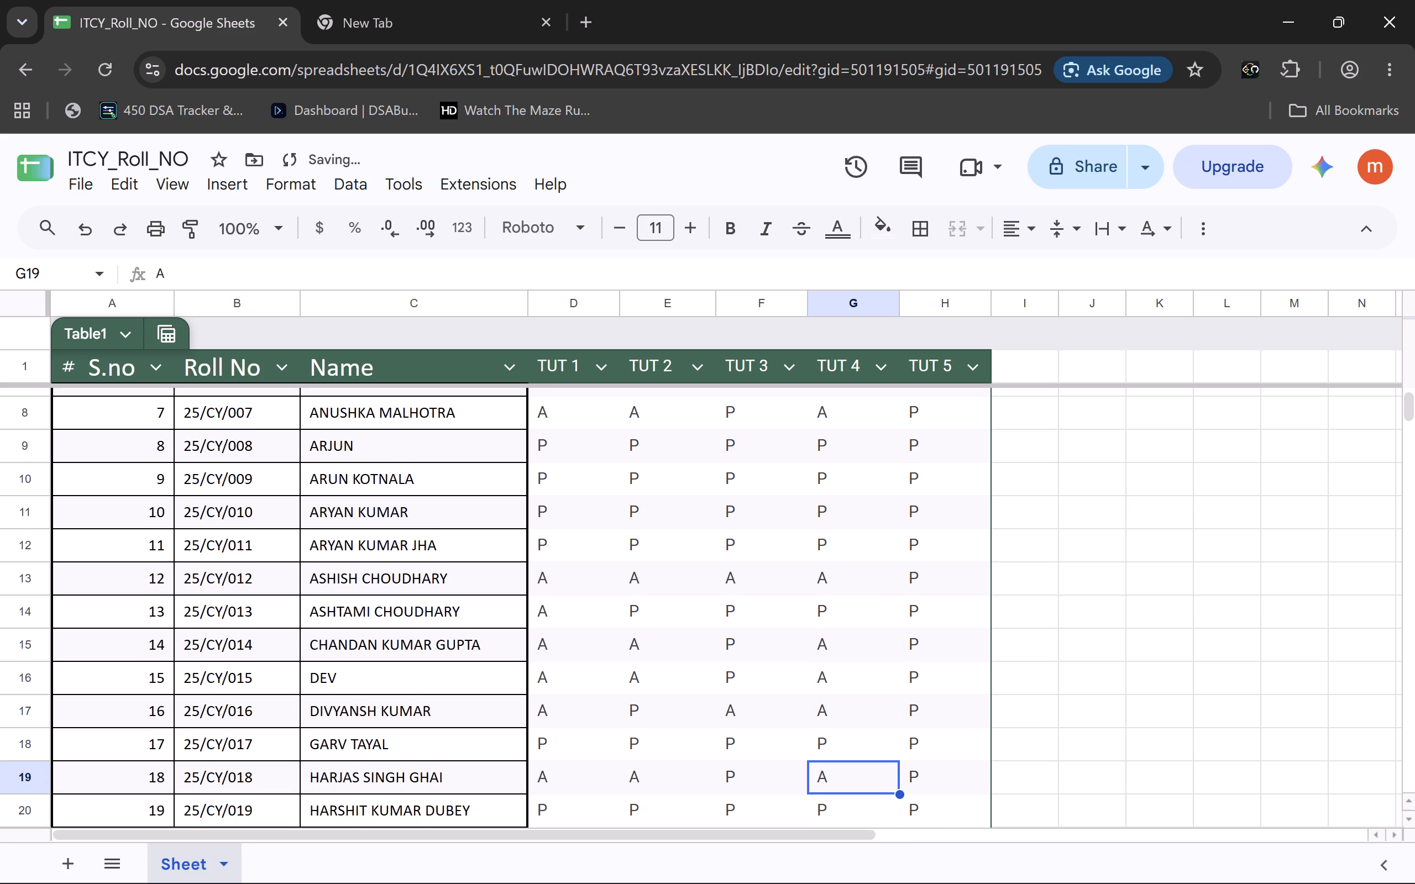
Set the TUT 4 entry to A for the student with S.no 20.
key("Down")
key("Down")
key("Down")
key("Down")
key("Up")
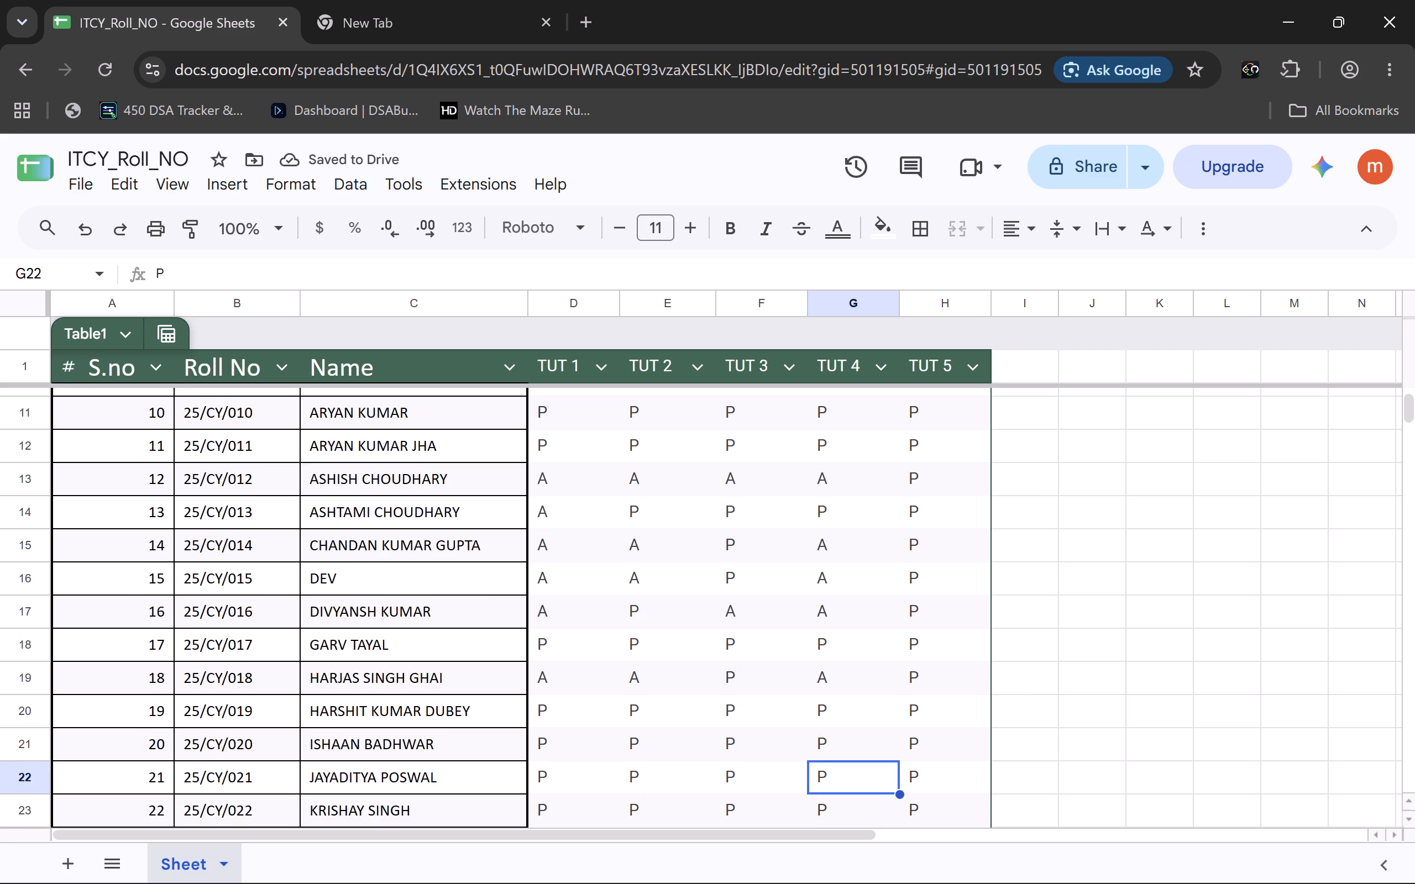
key("Up")
key("a")
key("Down")
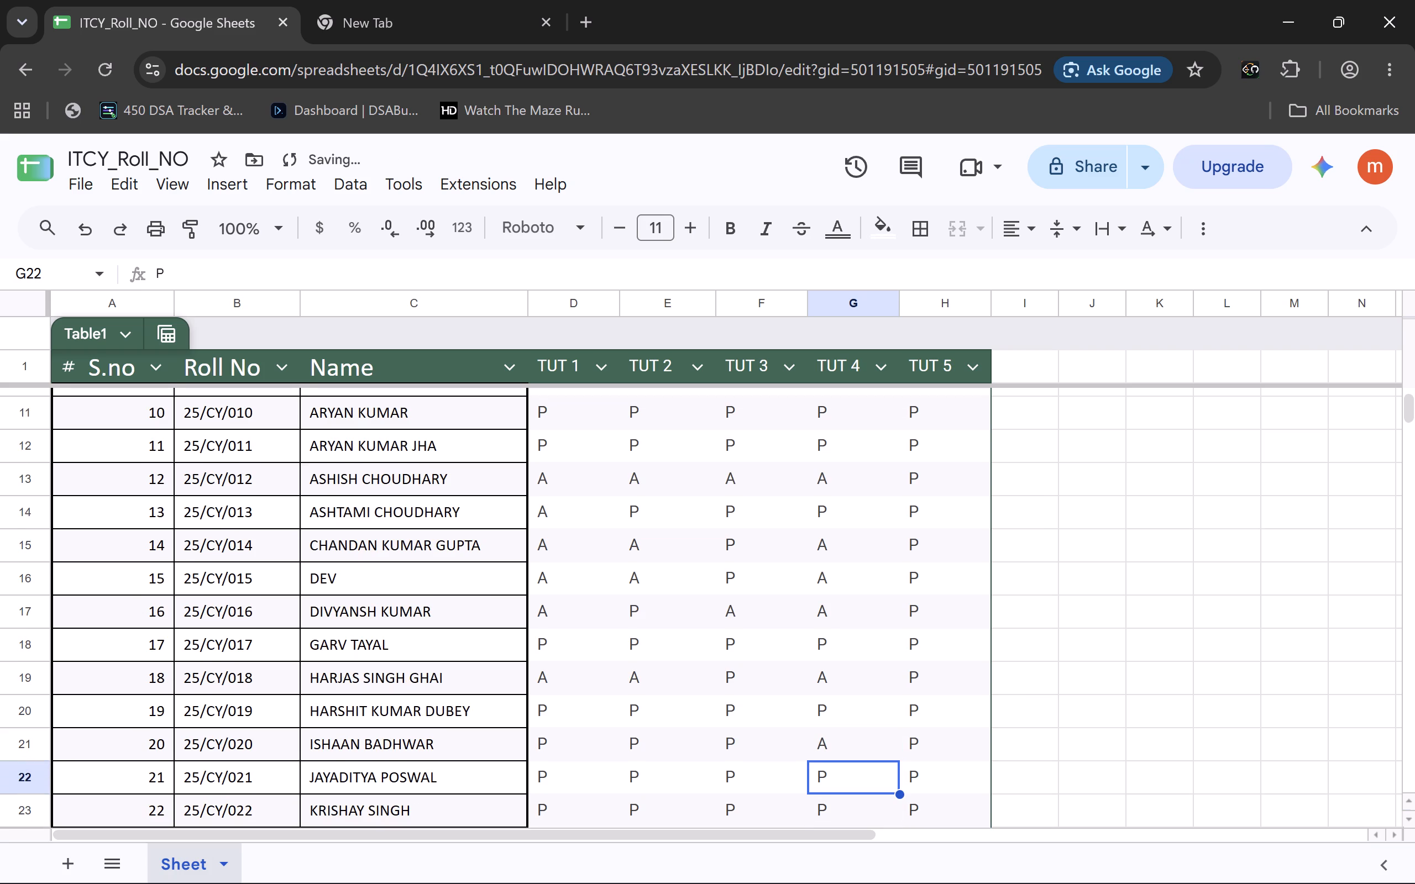
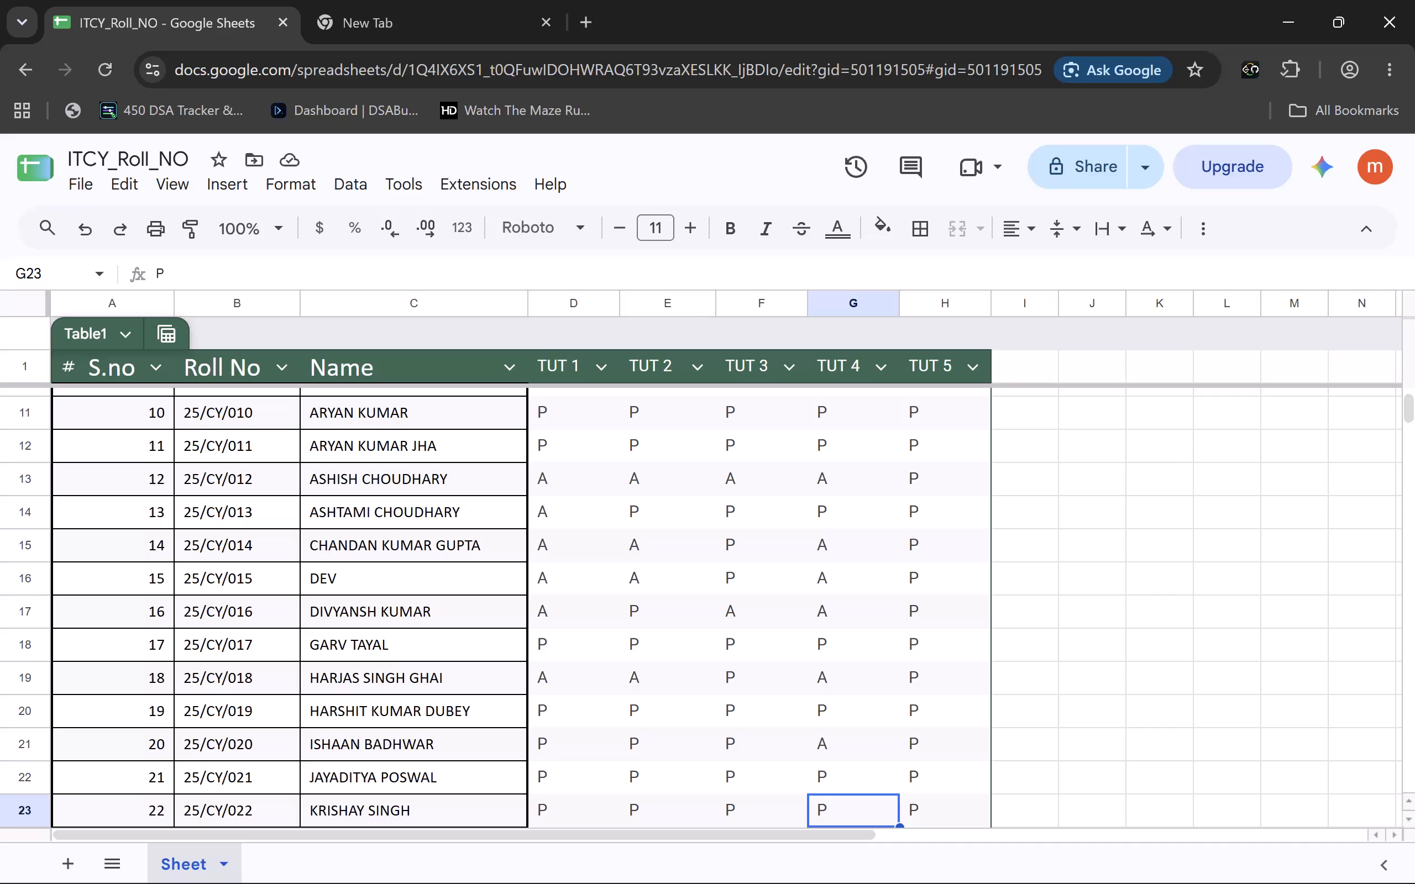
Set the TUT 4 entries to A for the students with S.no 32 and 33.
key("Down")
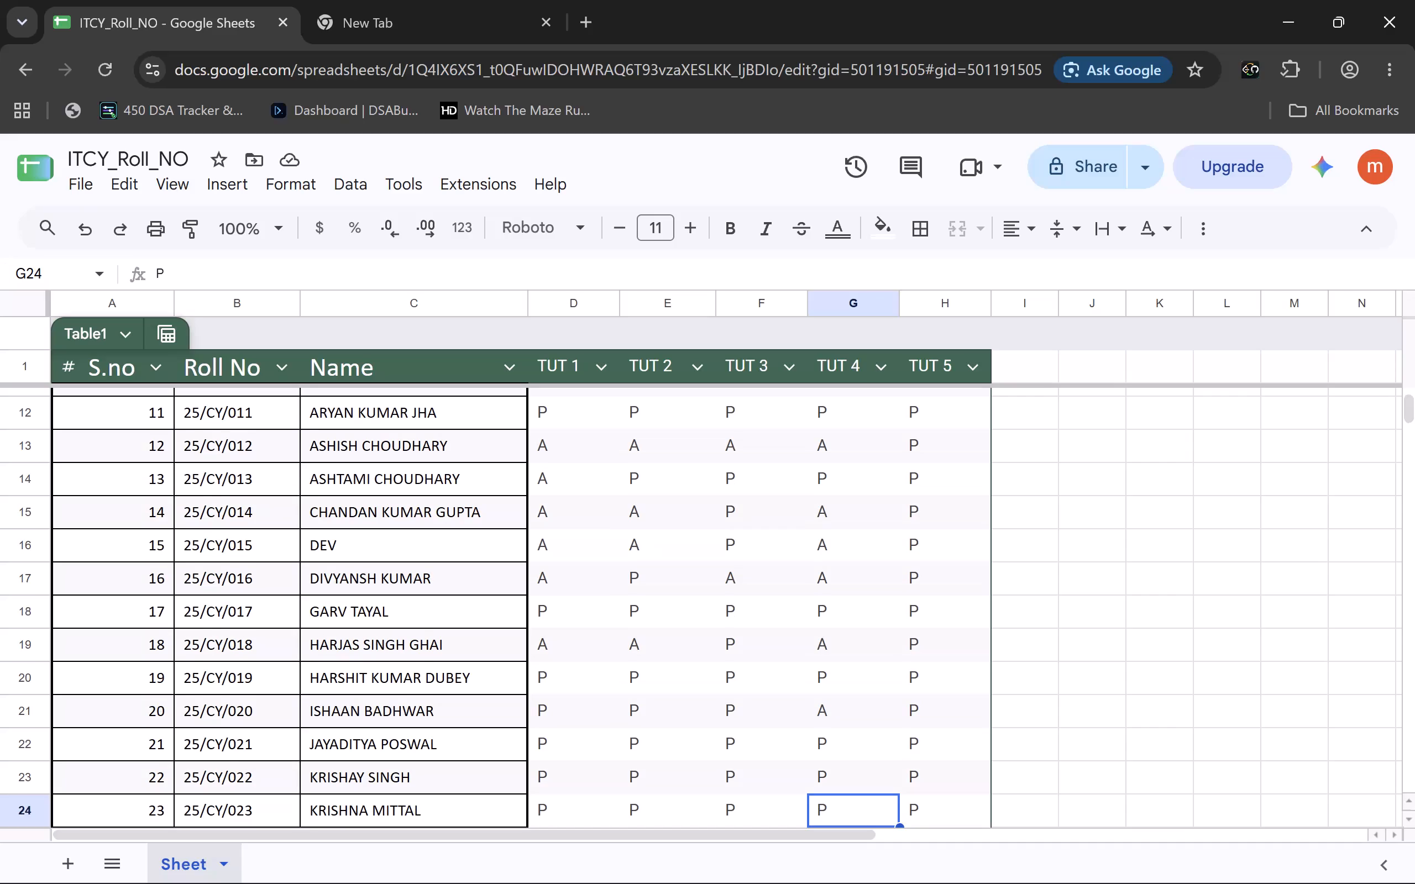
key("Down")
key("Down")
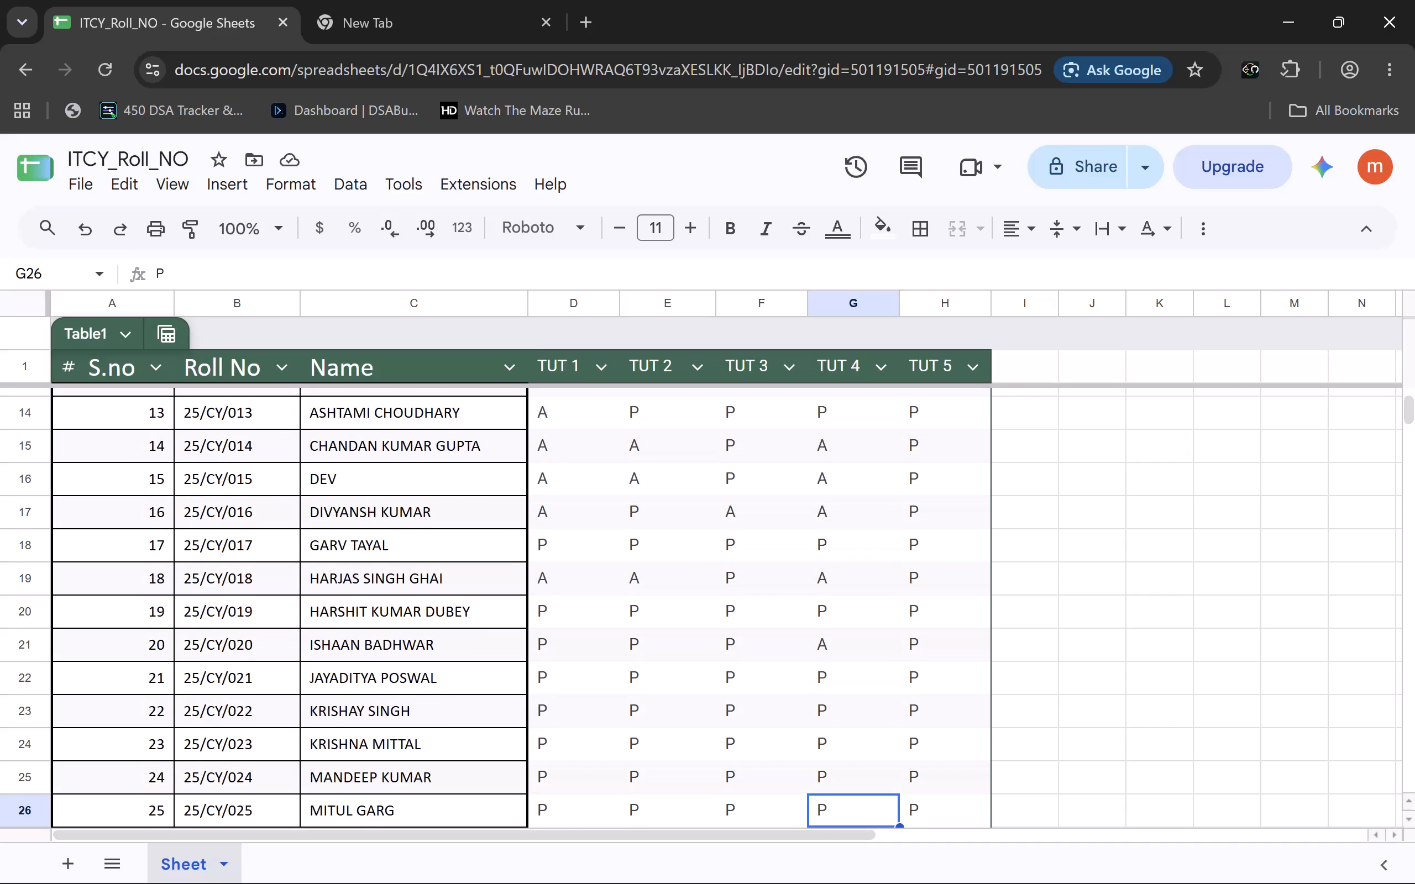
key("Down")
key("Down")
key("Down")
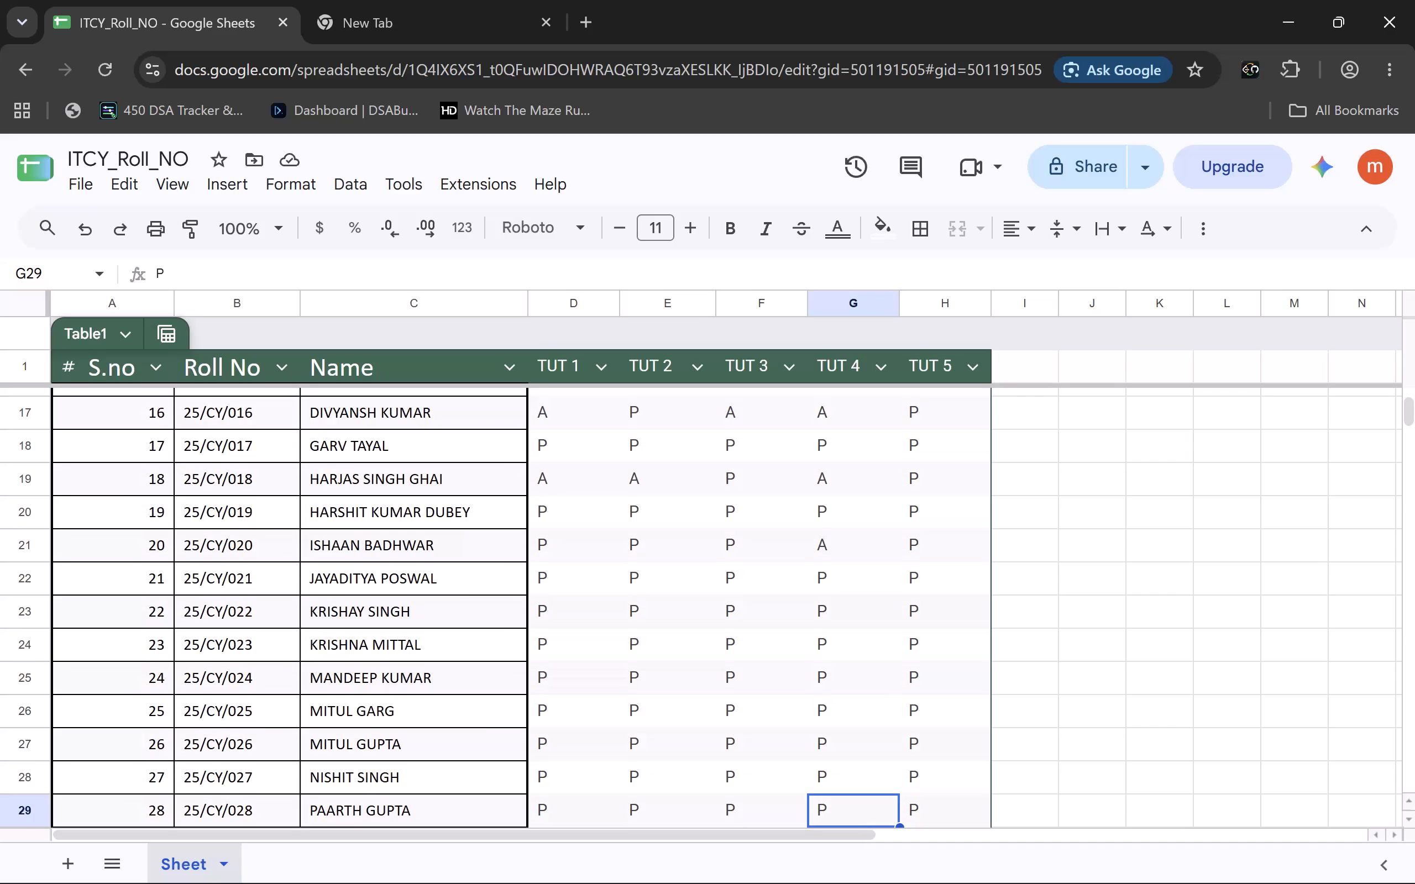
key("Down")
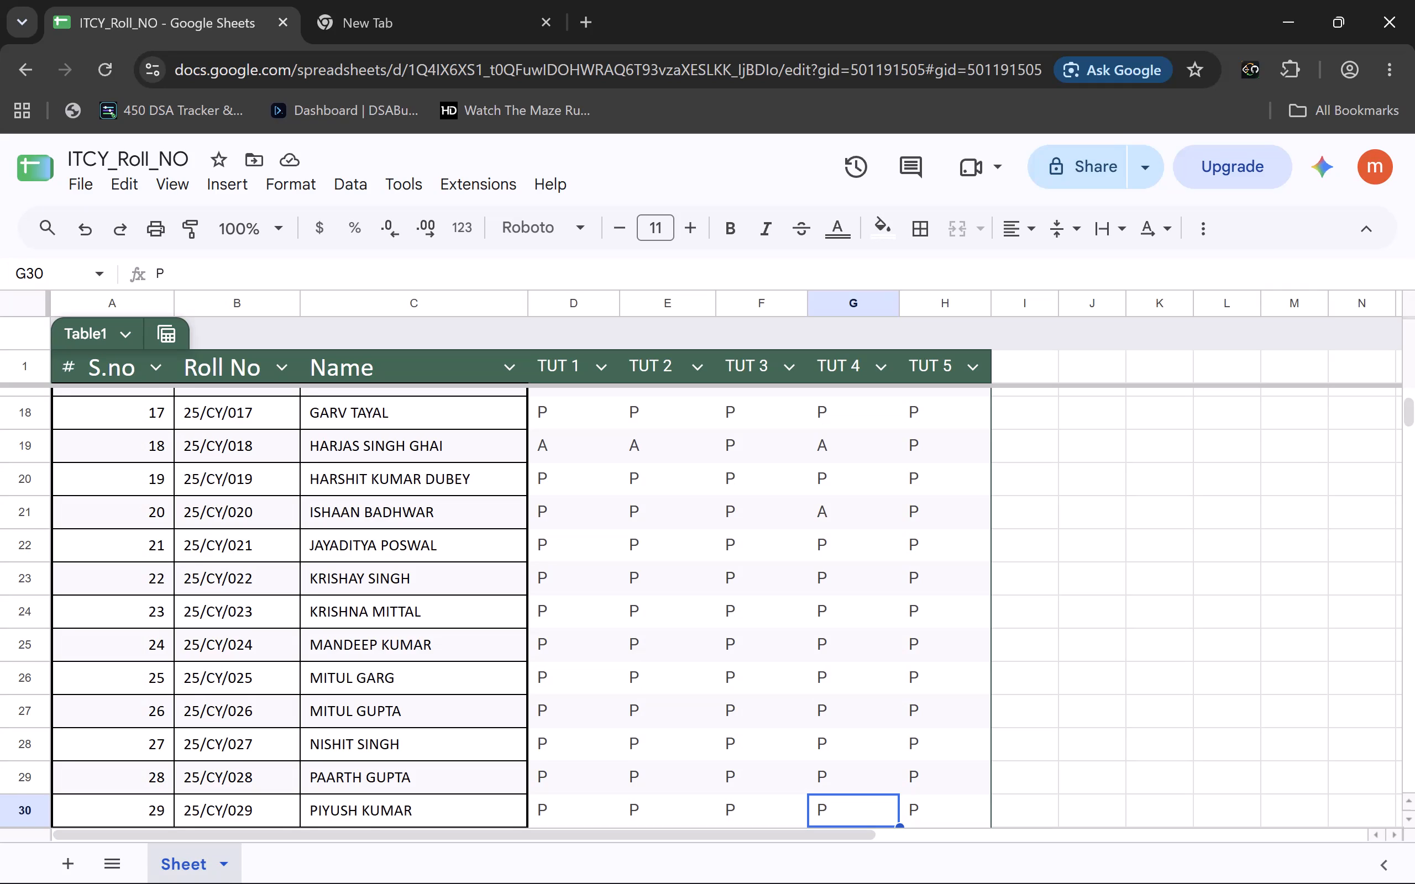
key("Up")
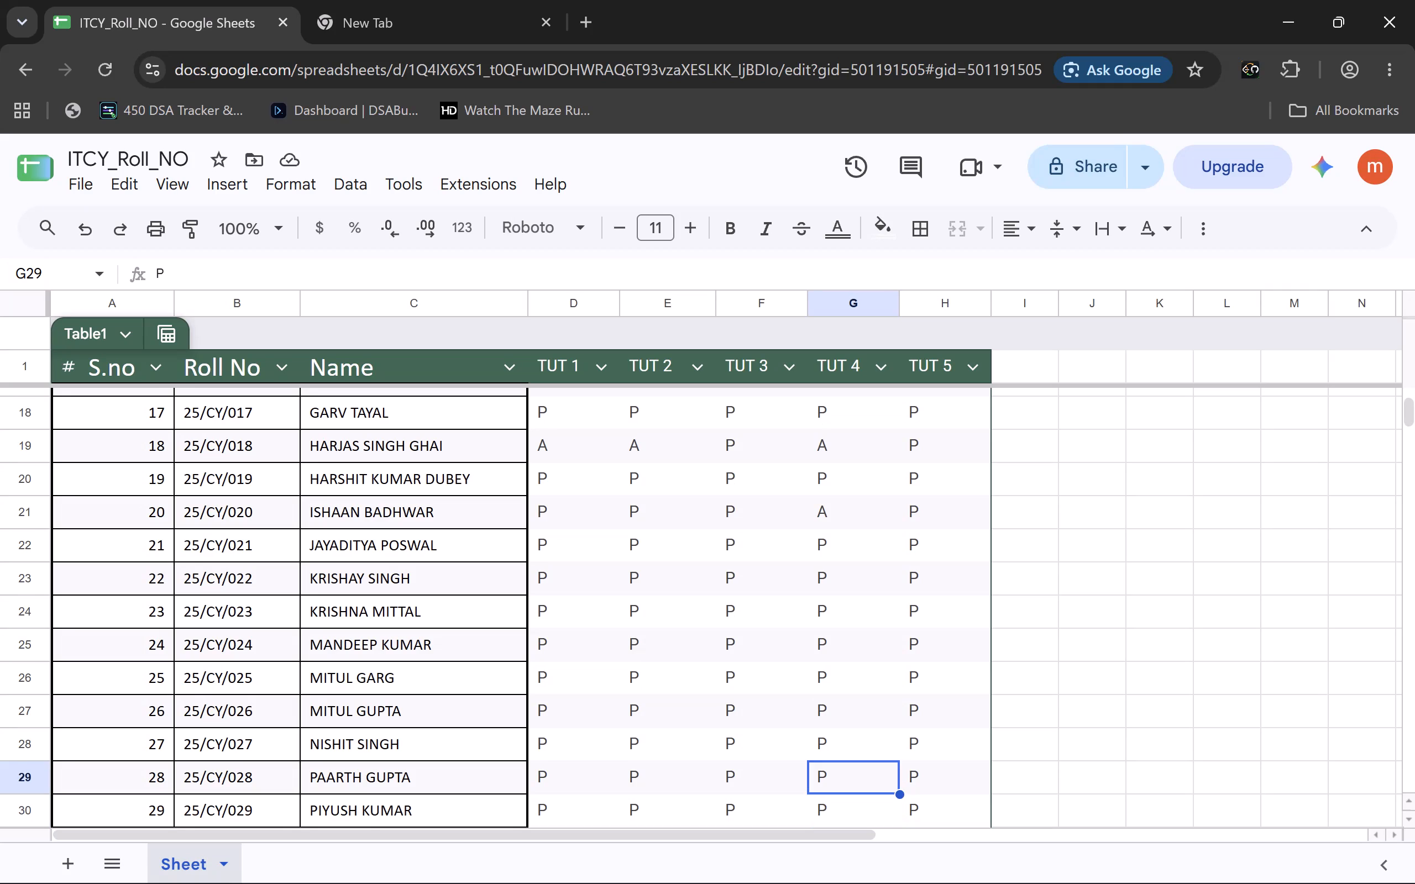
key("Down")
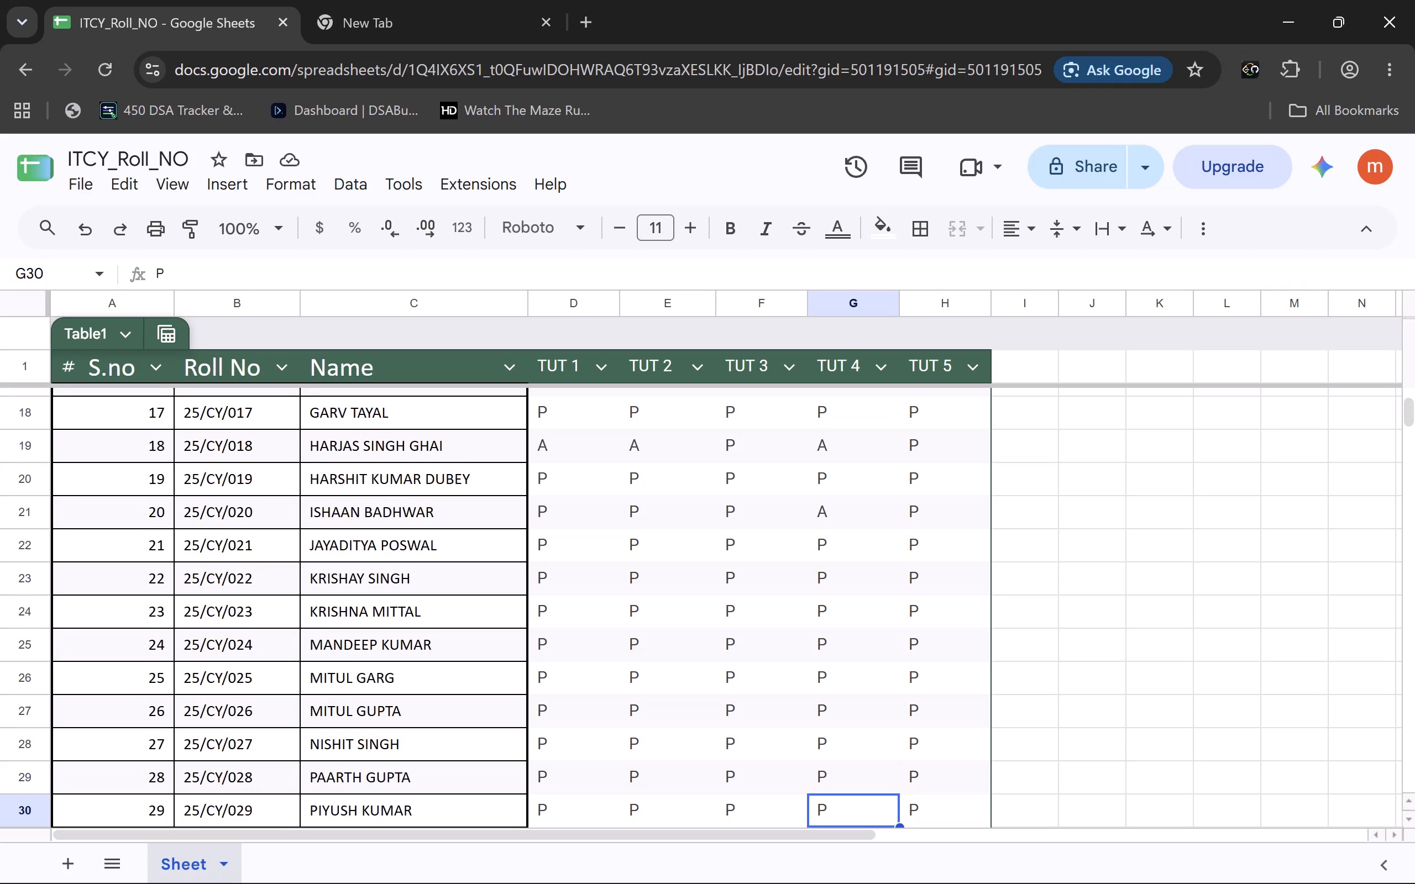
key("Down")
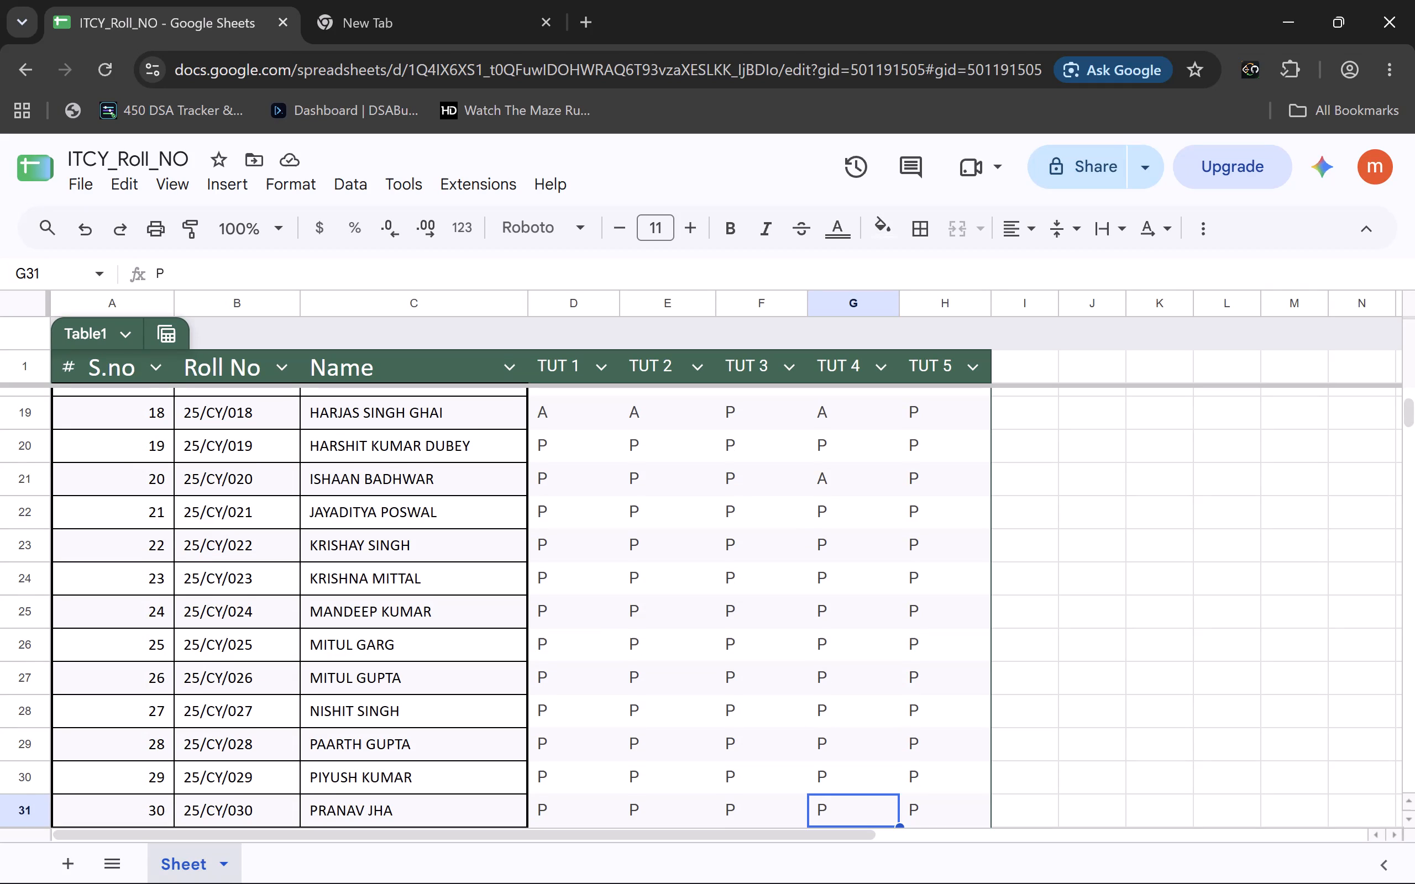
key("Down")
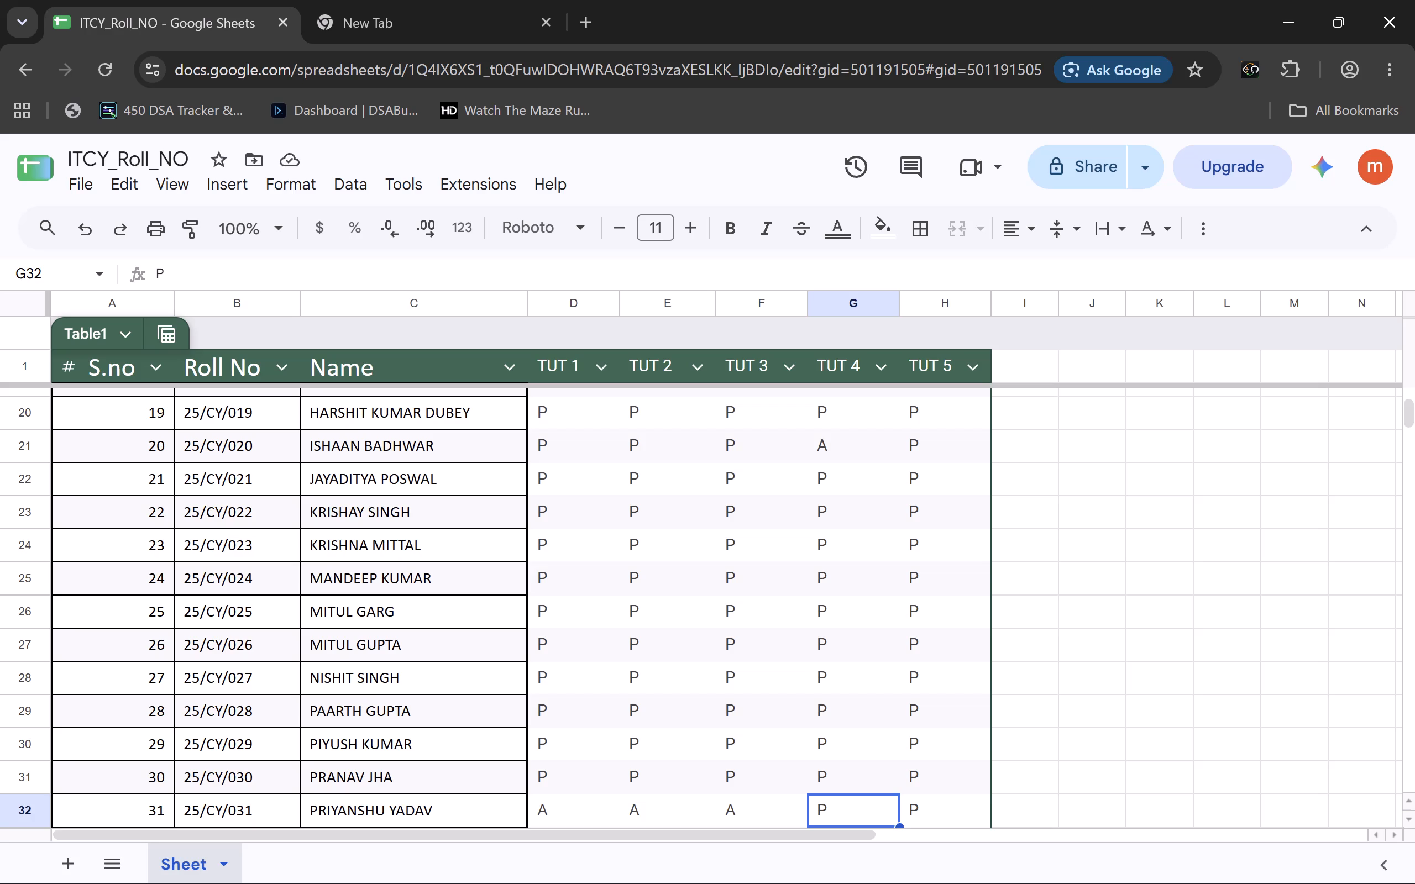
key("Down")
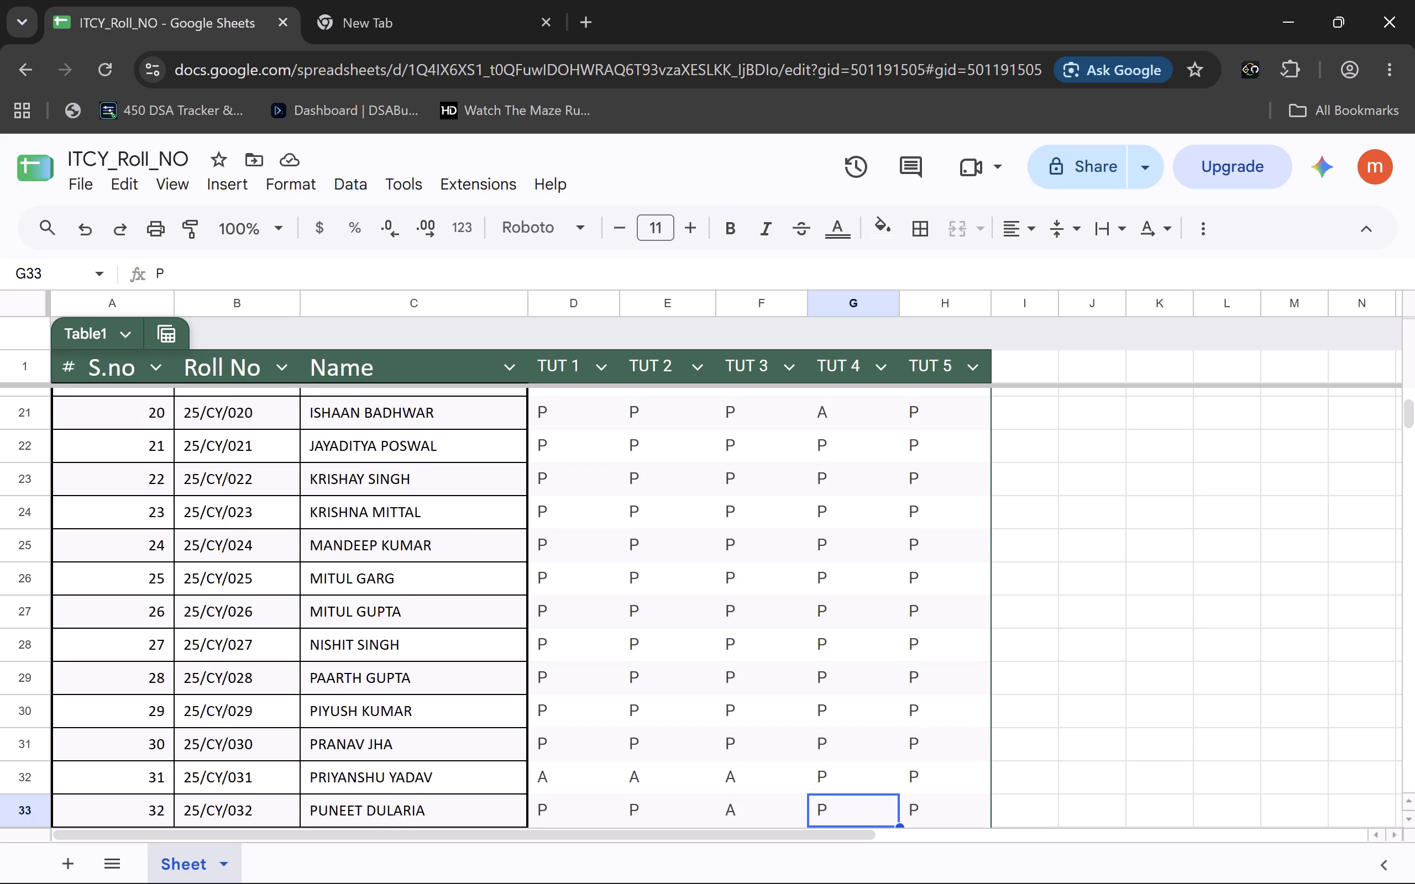
key("a")
key("Down")
key("Down")
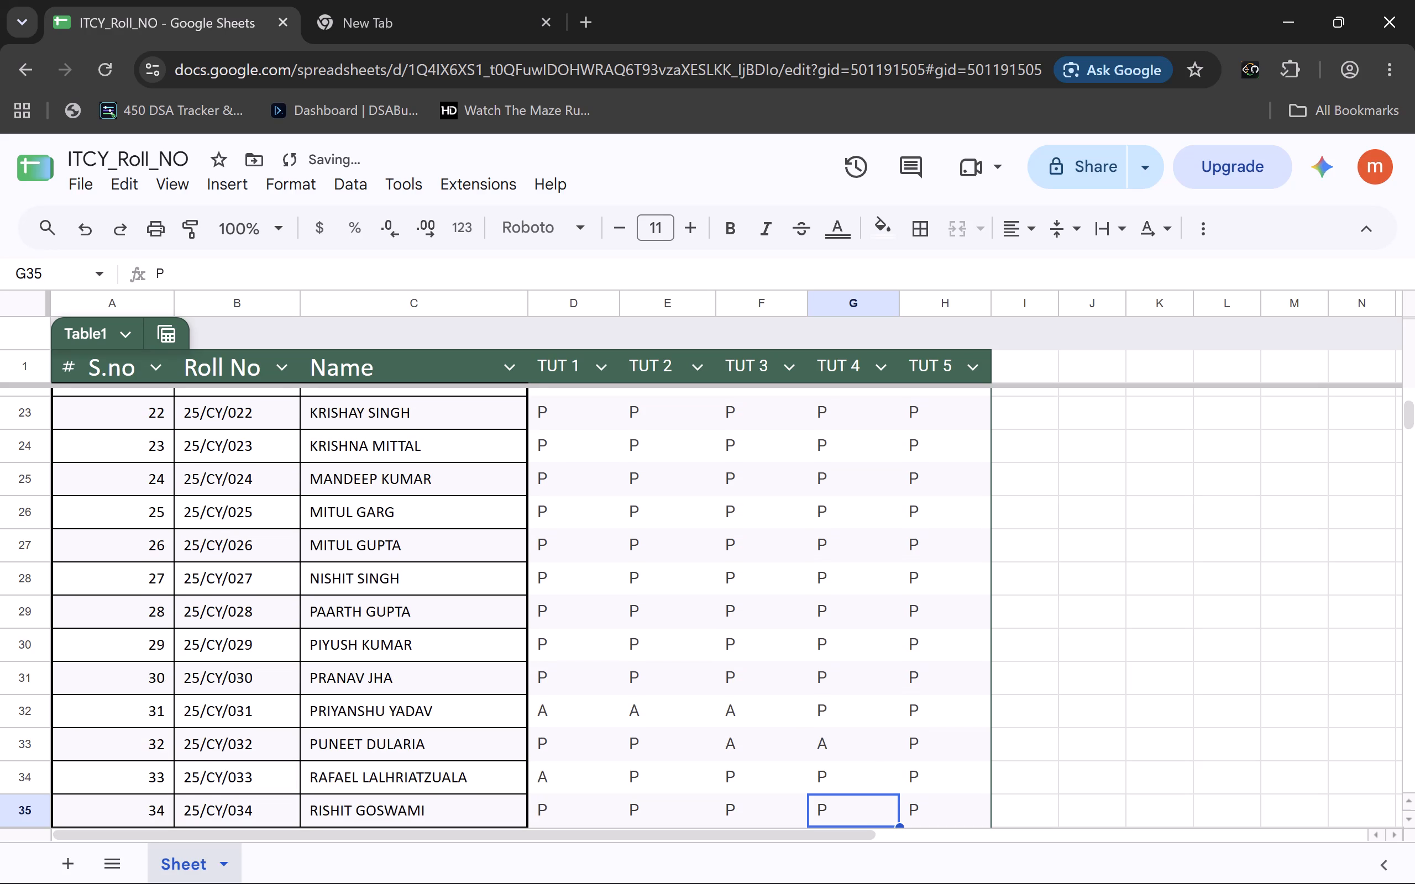
key("Up")
key("a")
key("Down")
Set the TUT 4 entry to A for the student with S.no 46.
key("Down")
key("Down")
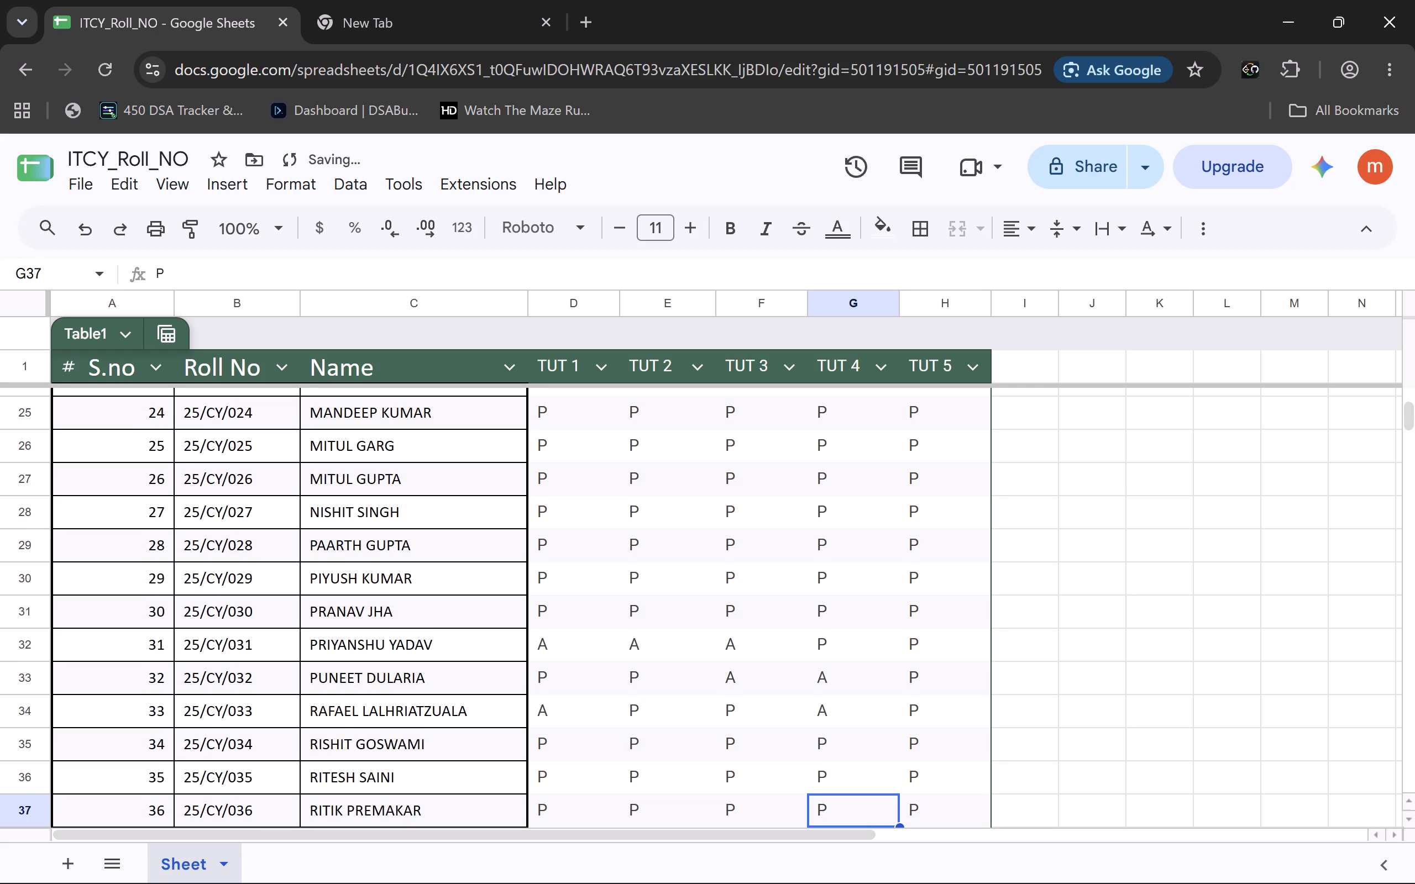
key("Down")
key("Down")
key("Down")
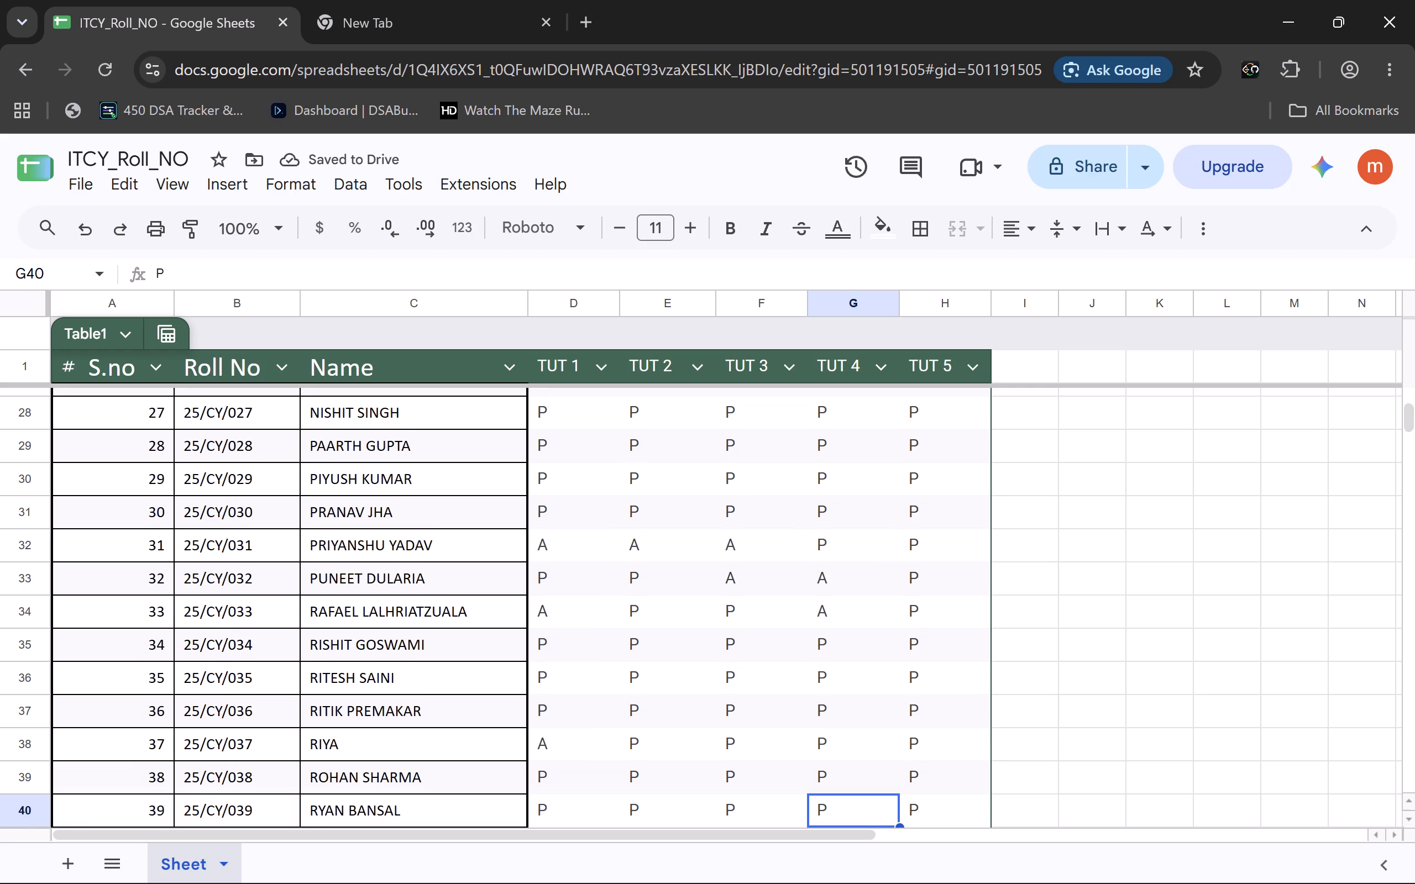
key("Down")
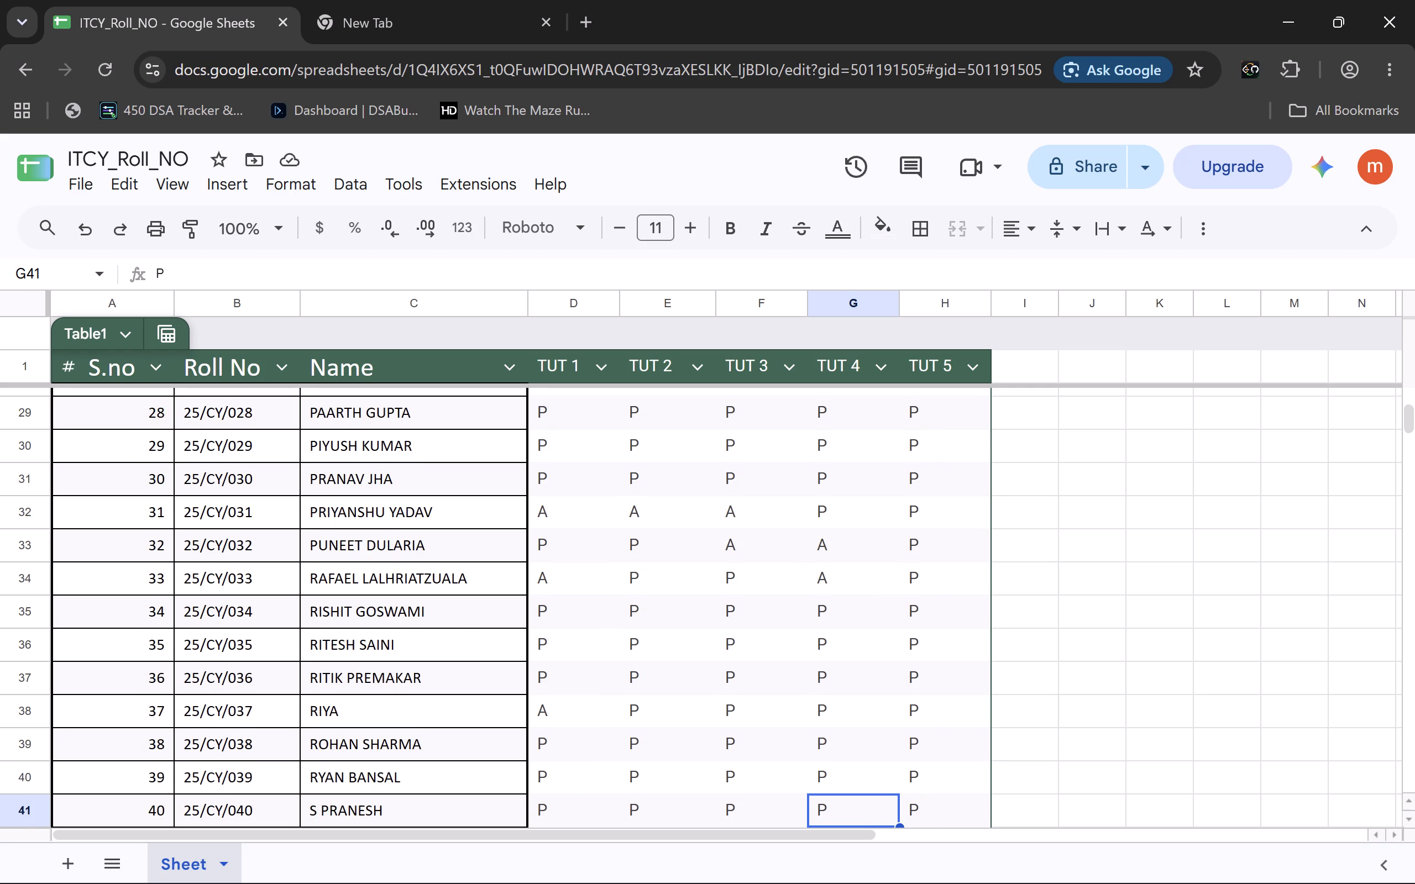
key("Down")
key("Down")
key("Down")
key("Down")
key("Down")
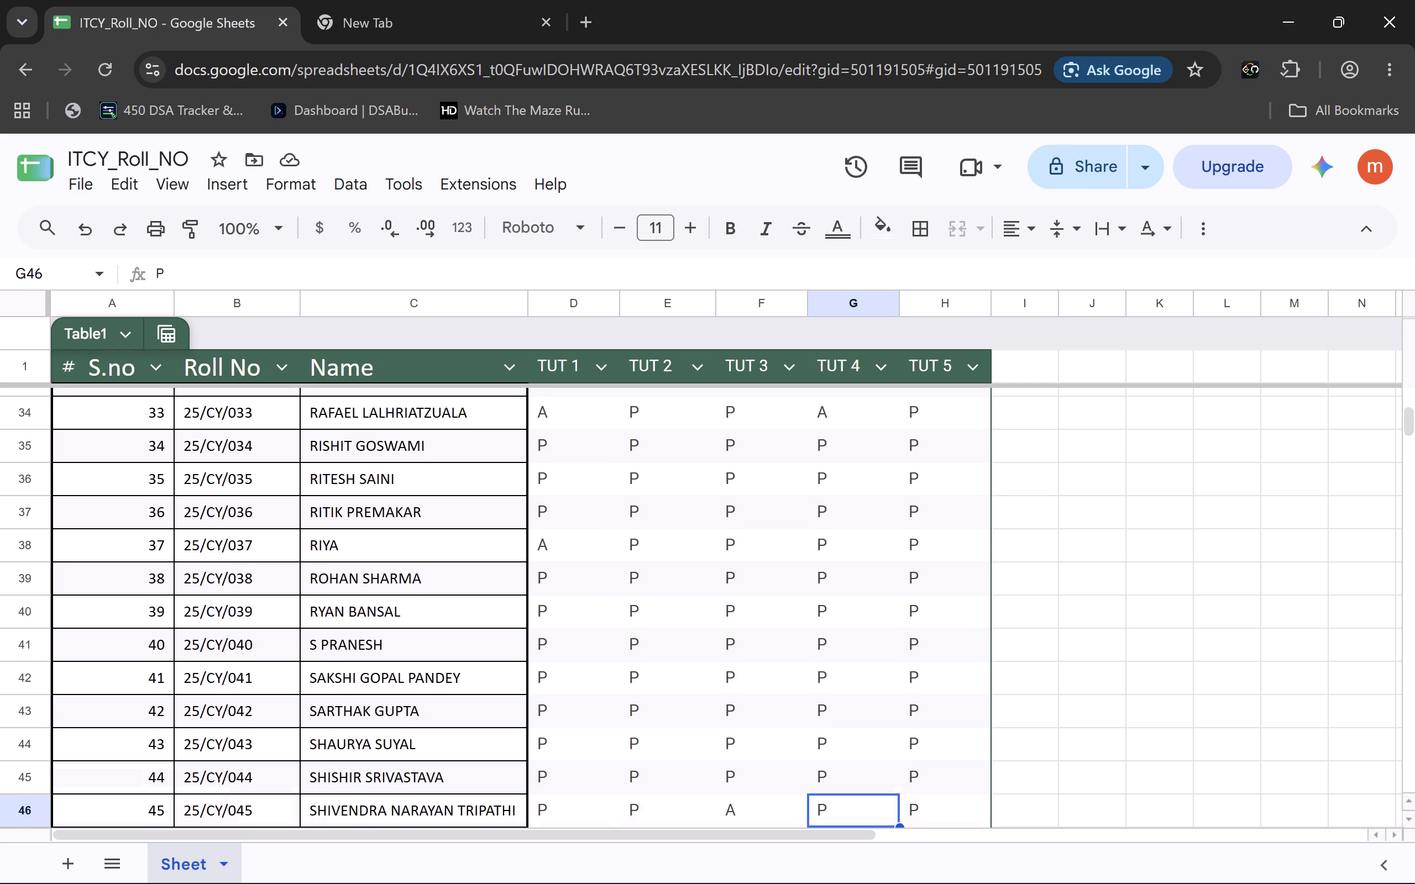
key("Down")
key("Down")
key("Up")
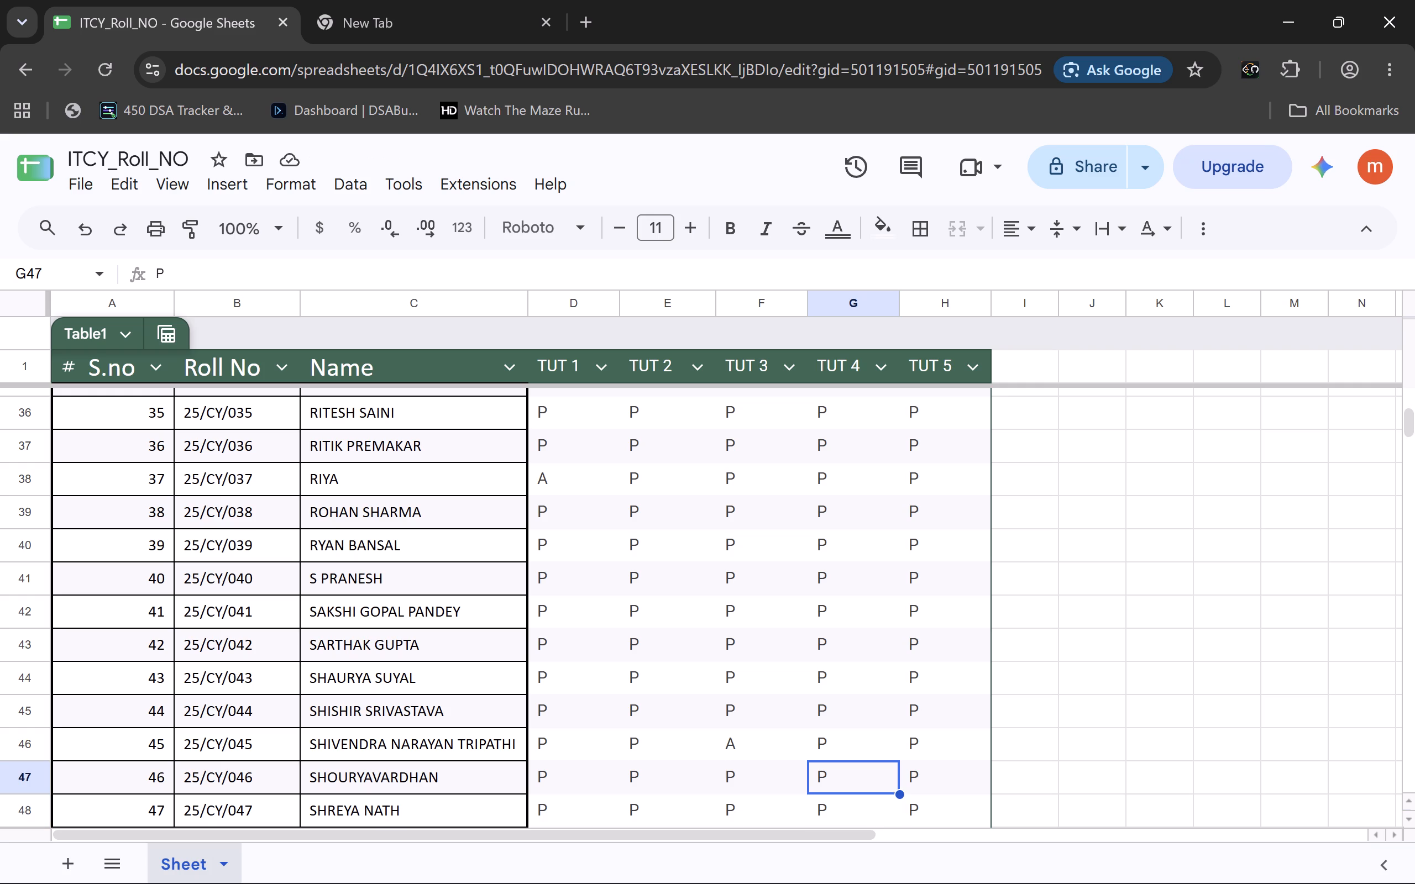
key("a")
key("Down")
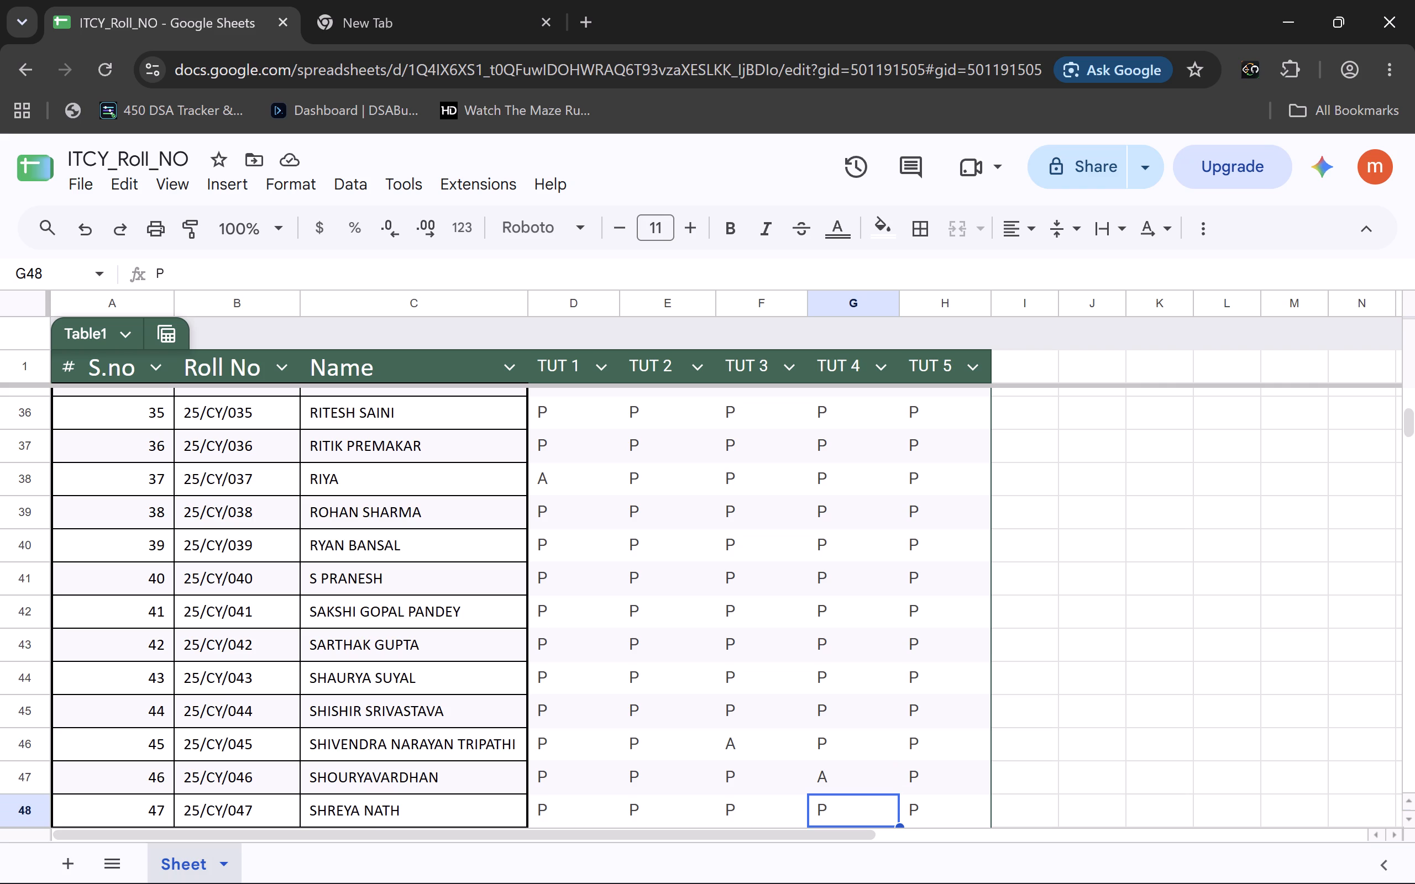
Set the TUT 4 entry to A for the student with S.no 64, the last row of the table.
key("Down")
key("Down")
key("Down")
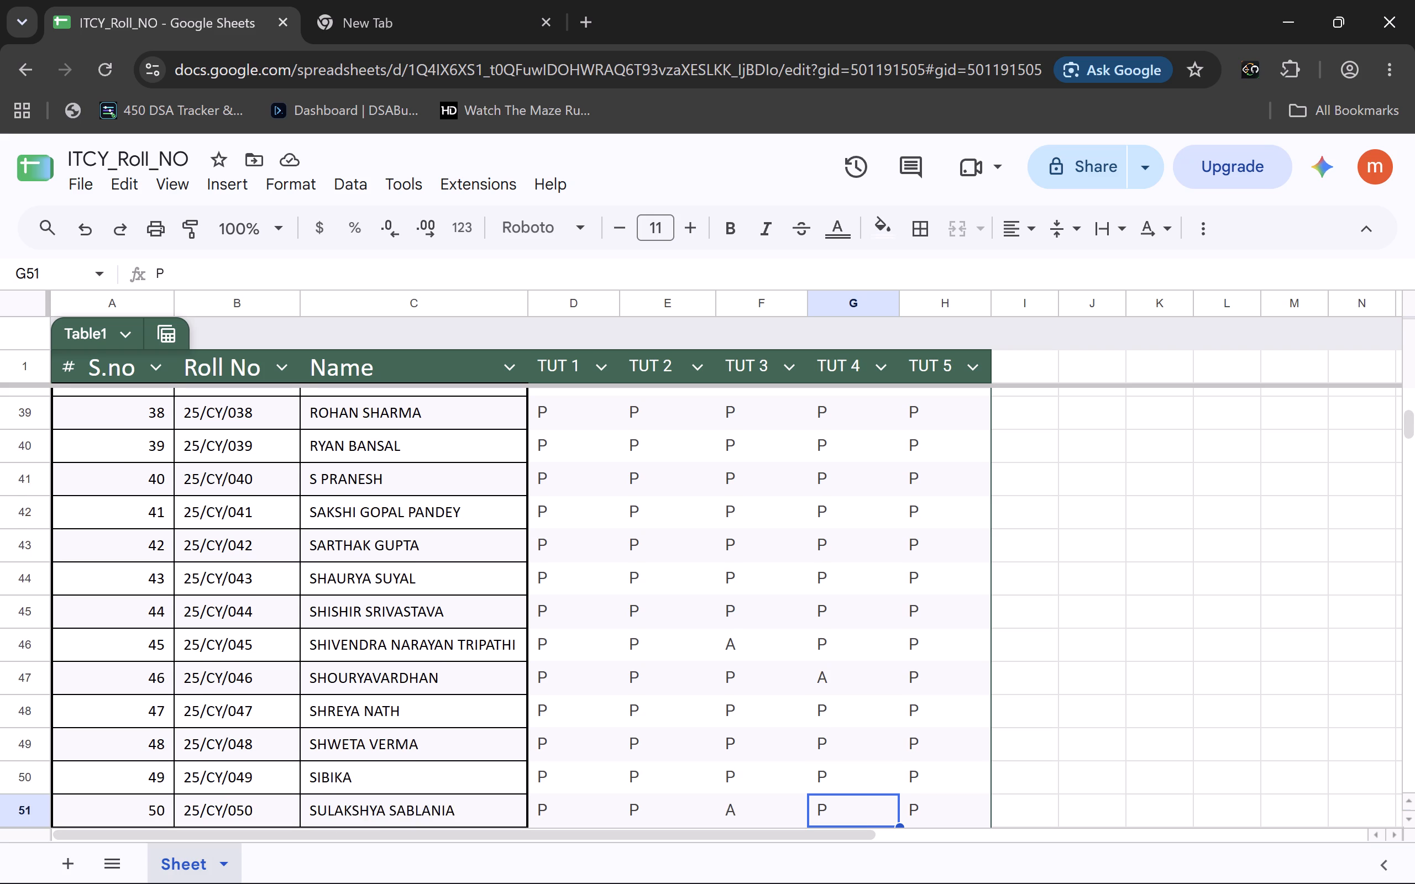
key("Down")
key("Down")
key("Down")
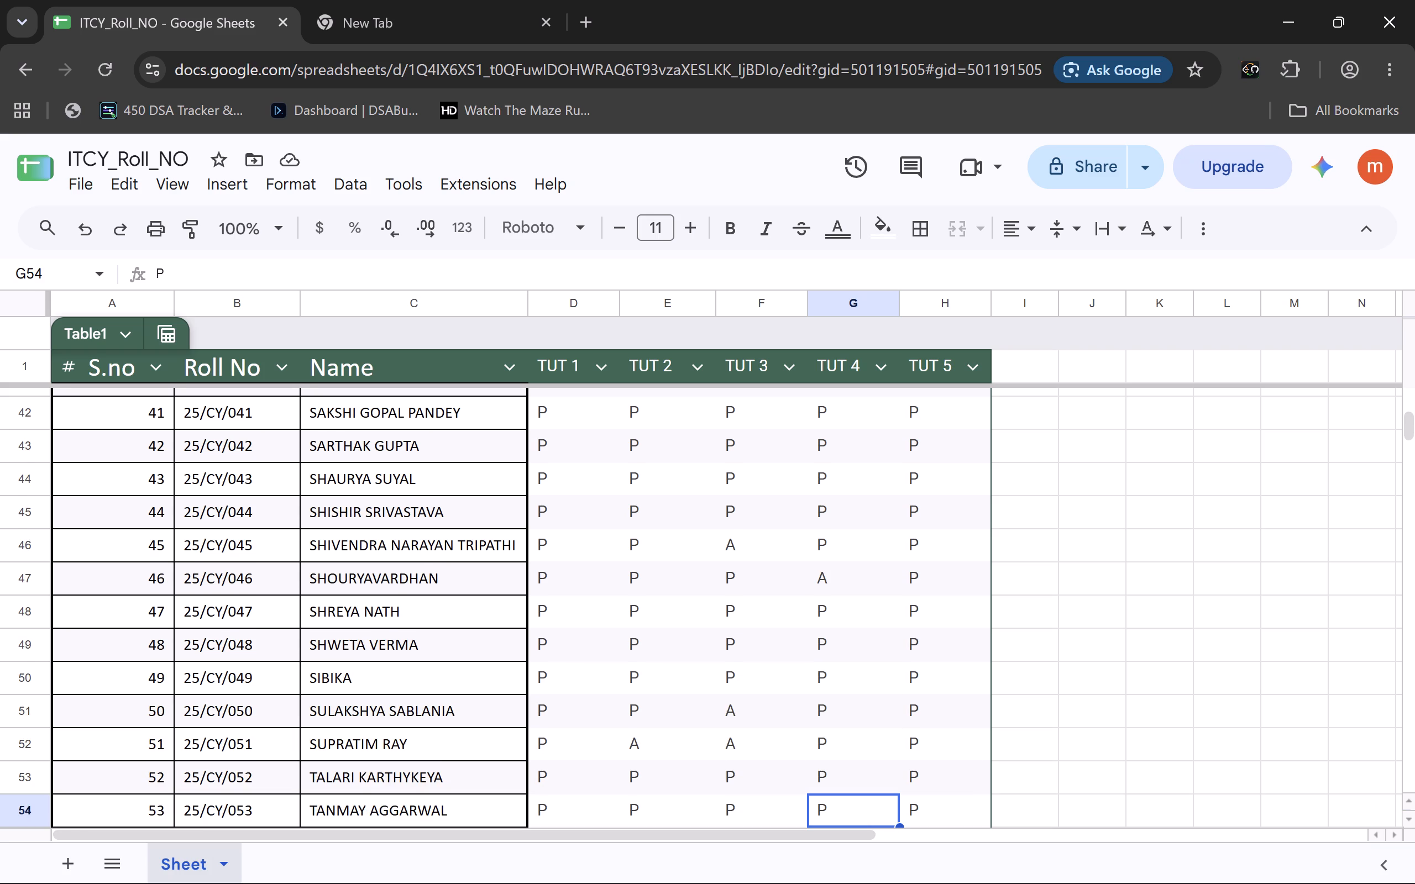
key("Down")
key("Down")
key("Up")
key("Down")
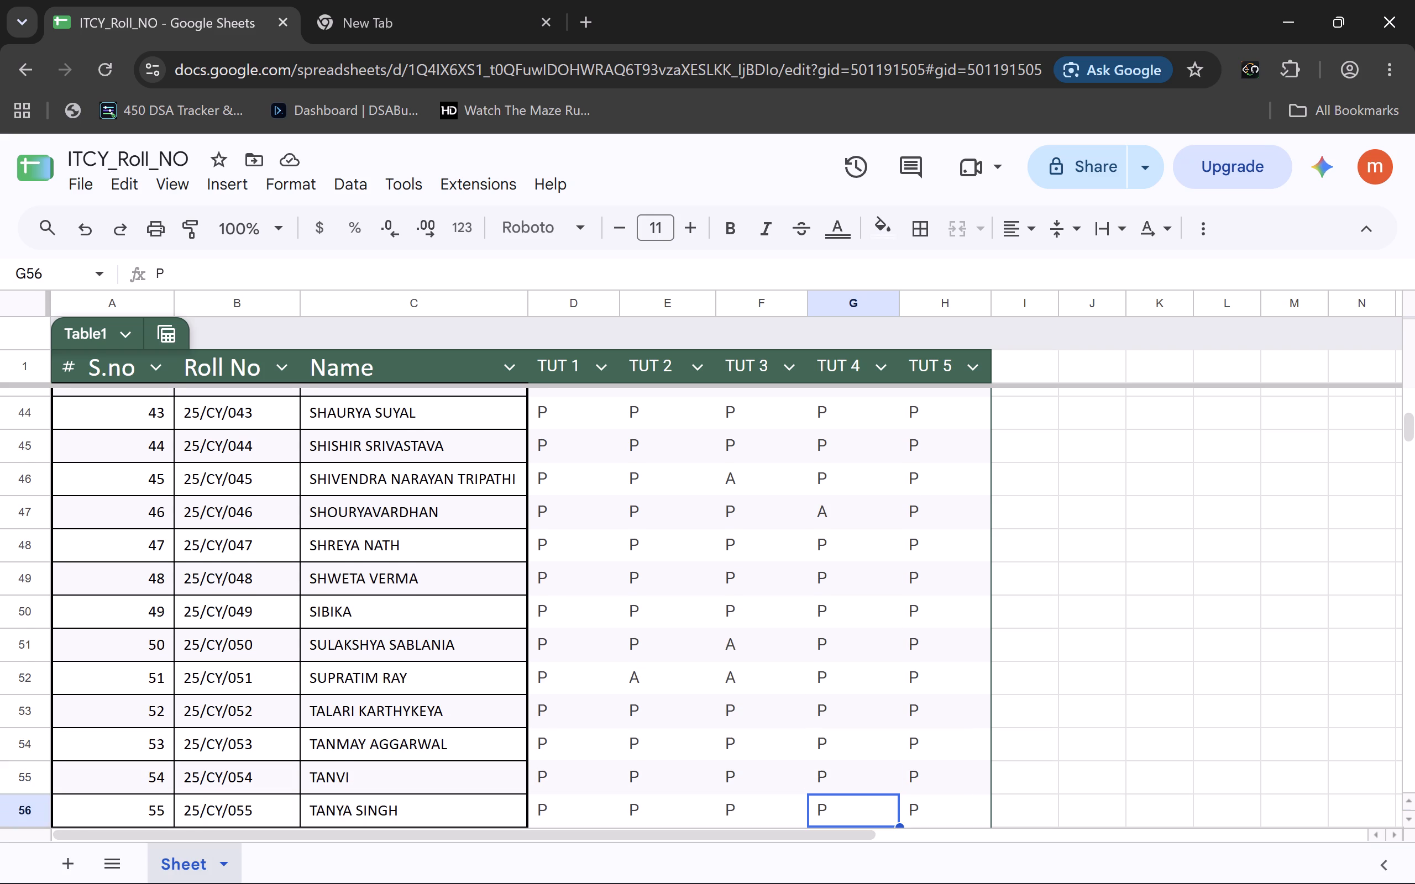
key("Down")
key("Down")
key("Down")
key("Up")
key("Up")
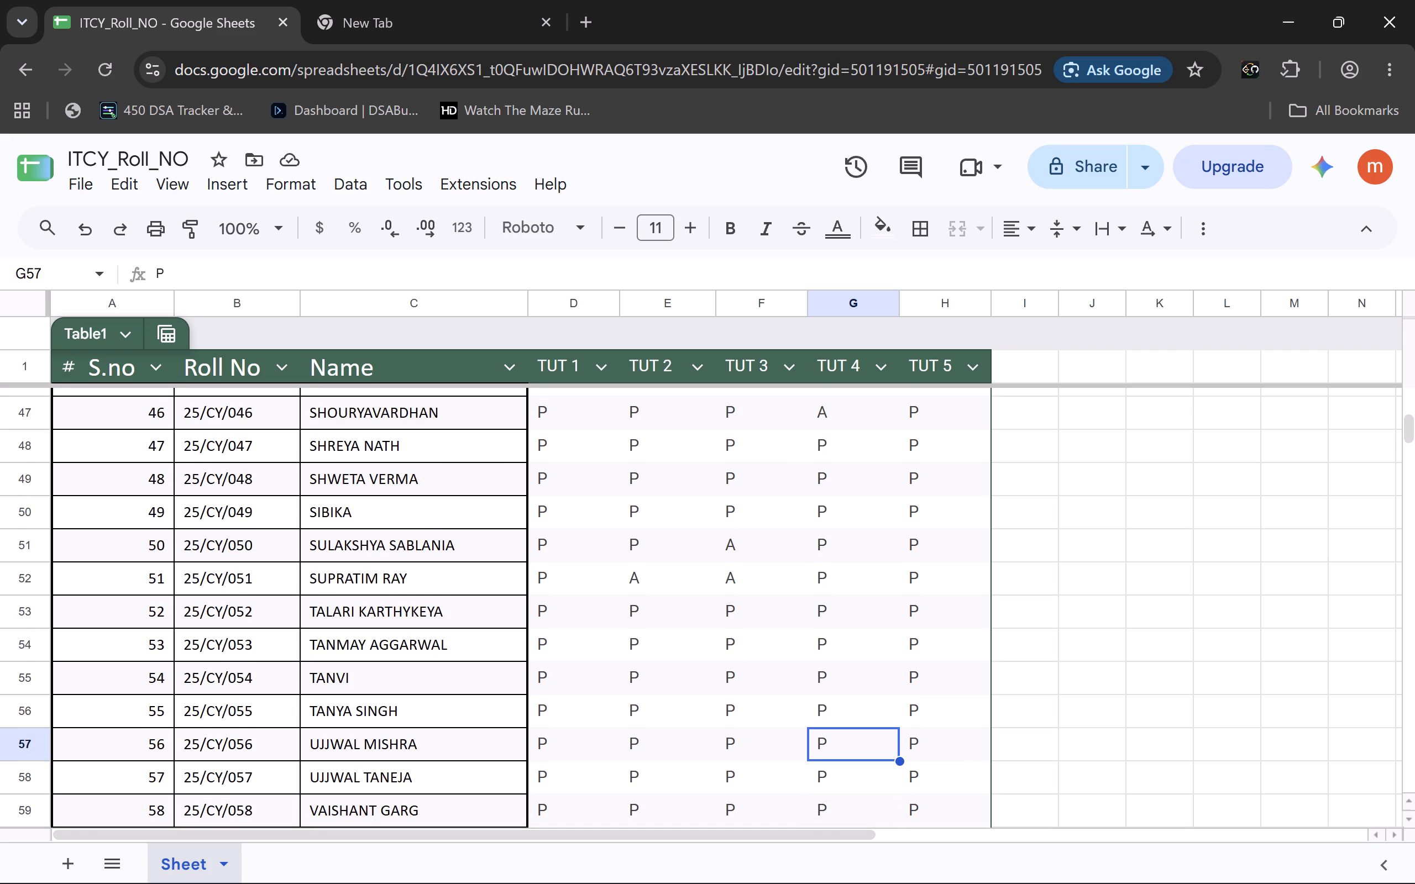
key("Down")
key("Up")
key("Up")
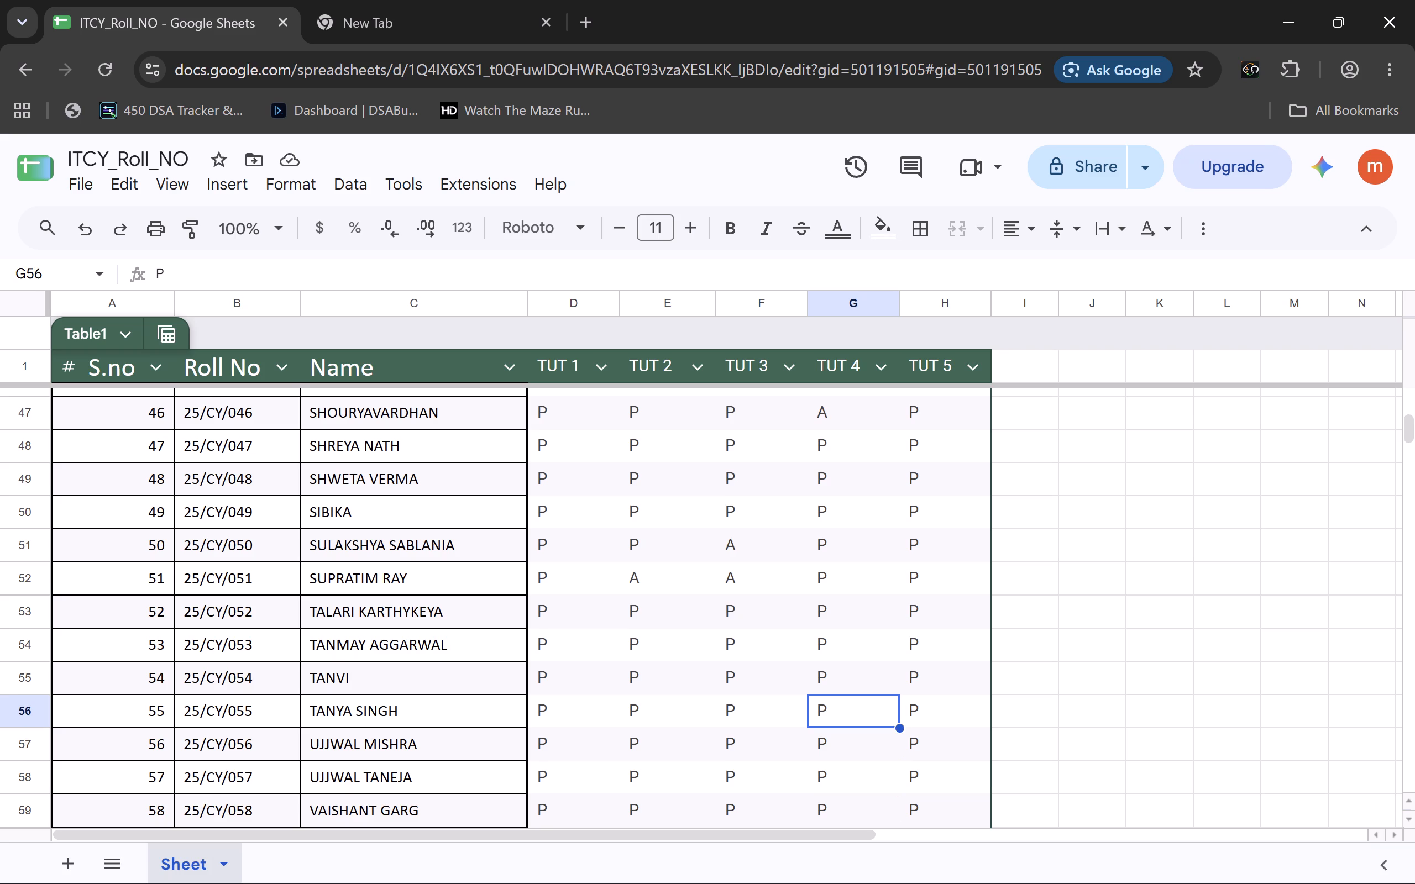
key("Down")
key("Down")
key("Down")
key("Down")
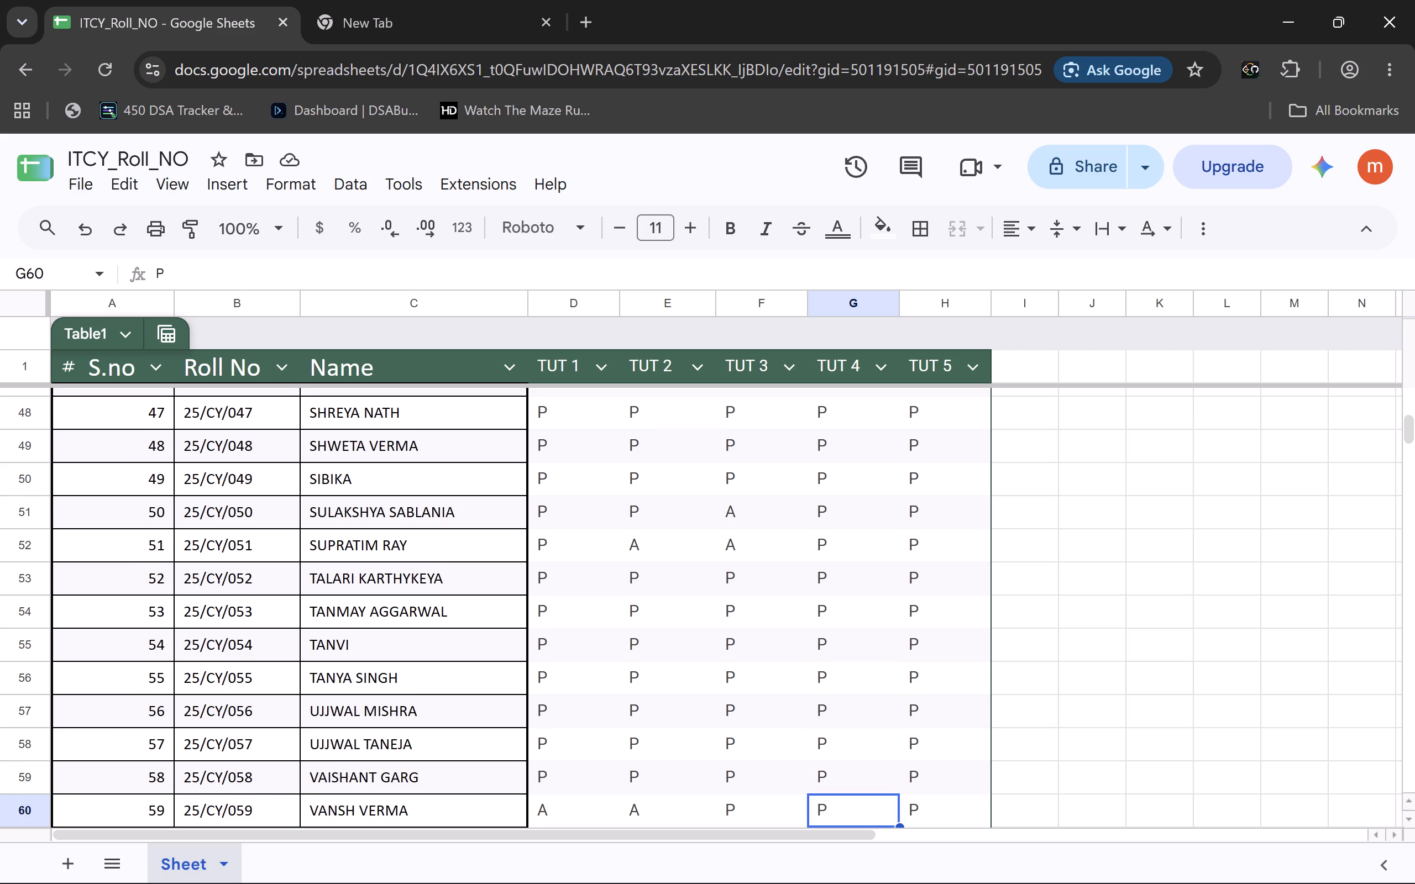
key("Down")
key("Down")
key("Down")
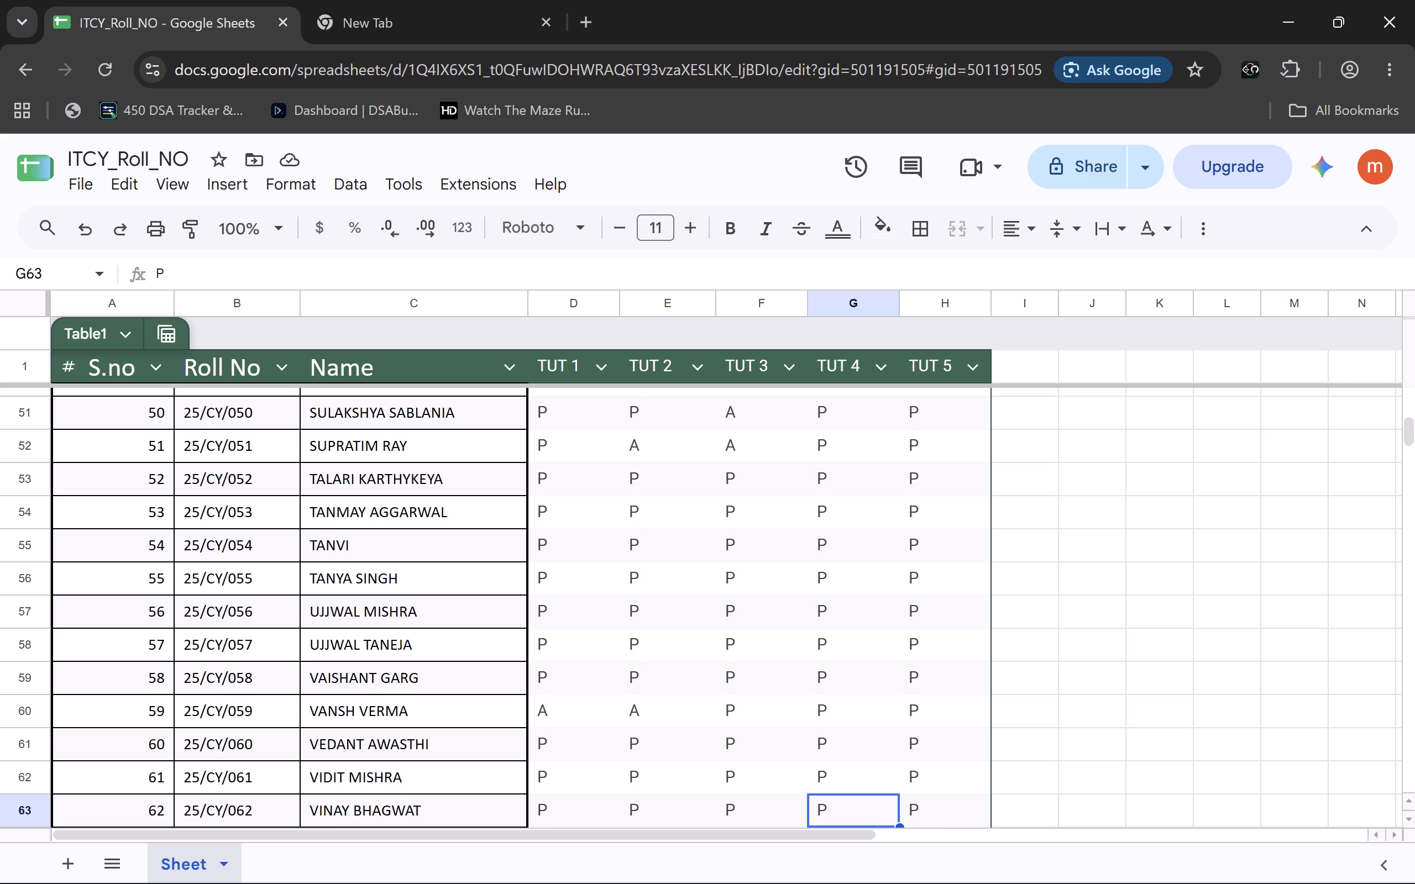
key("Down")
key("Down")
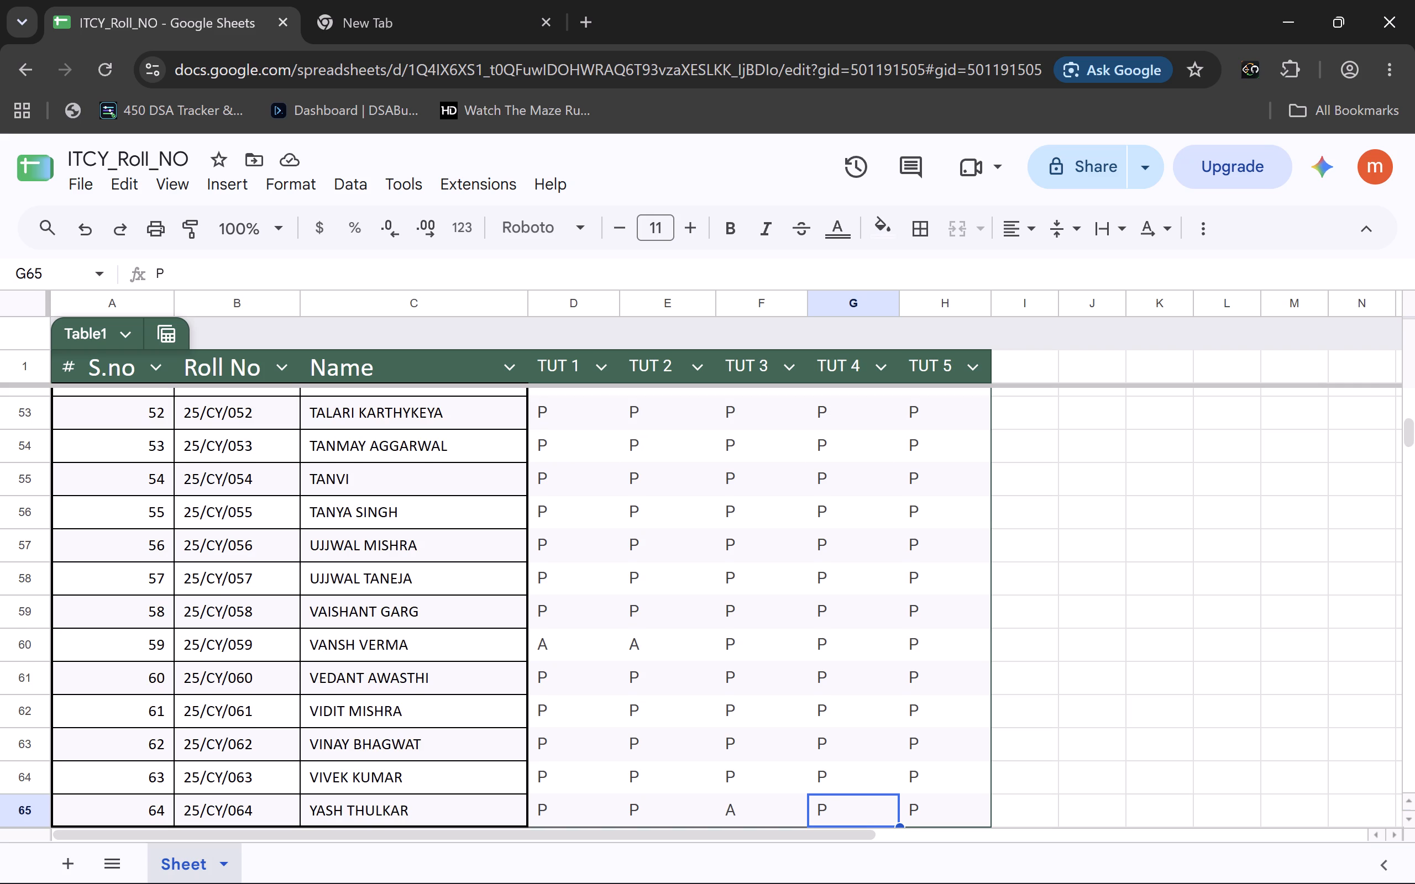
key("a")
key("Down")
Go to the TUT 5 entry of the student with S.no 1, at the start of the attendance table.
key("Up")
key("Right")
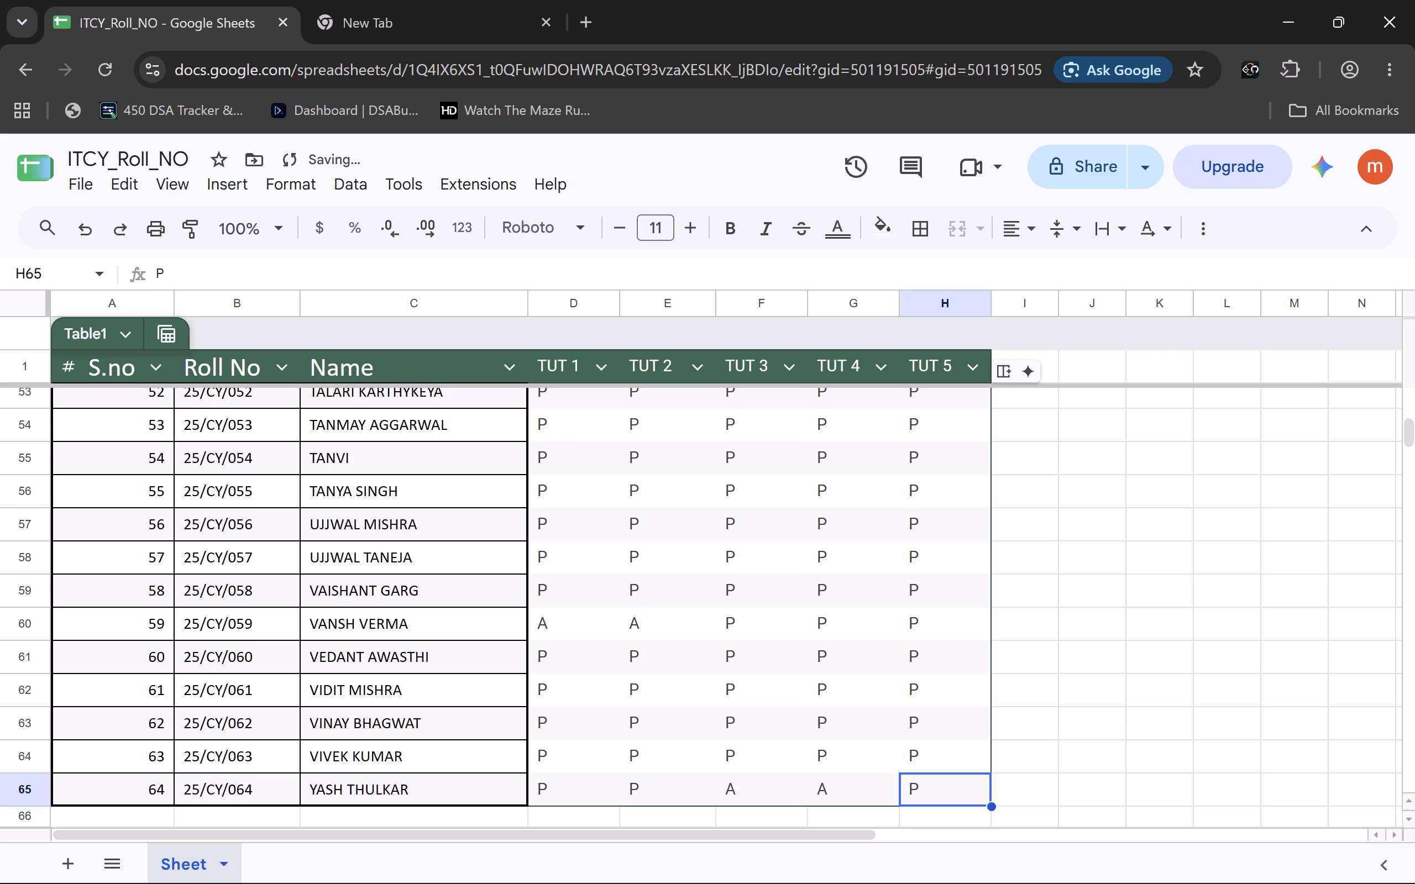
key("Up")
key("Up")
key("Up")
key("Up")
key("Up")
key("Up")
key("Up")
key("Up")
key("Up")
key("Up")
key("Up")
key("Up")
key("Up")
key("Up")
key("Up")
key("Up")
key("Up")
key("Up")
key("Up")
key("Up")
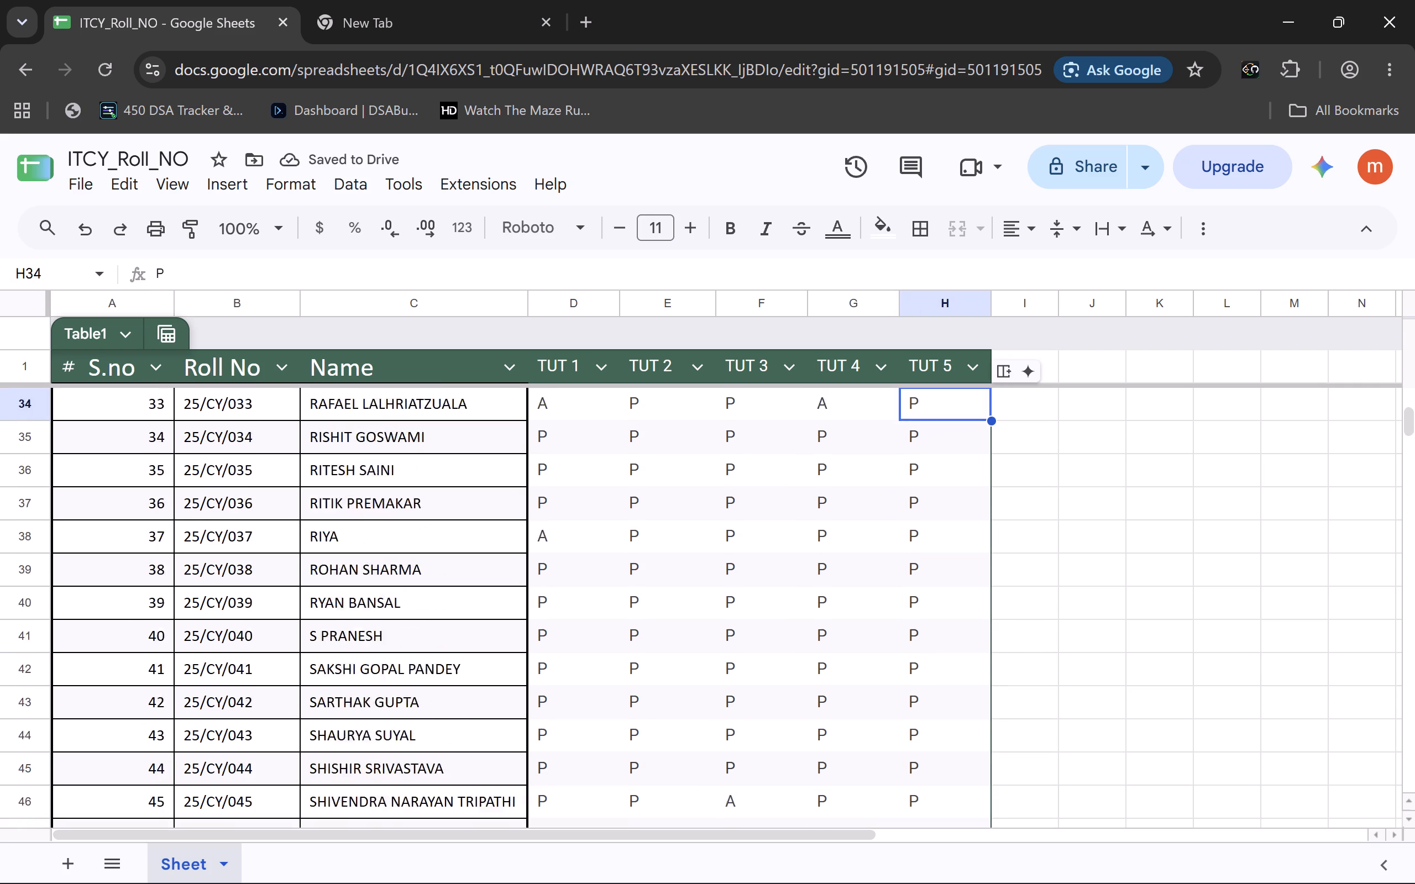
key("Down")
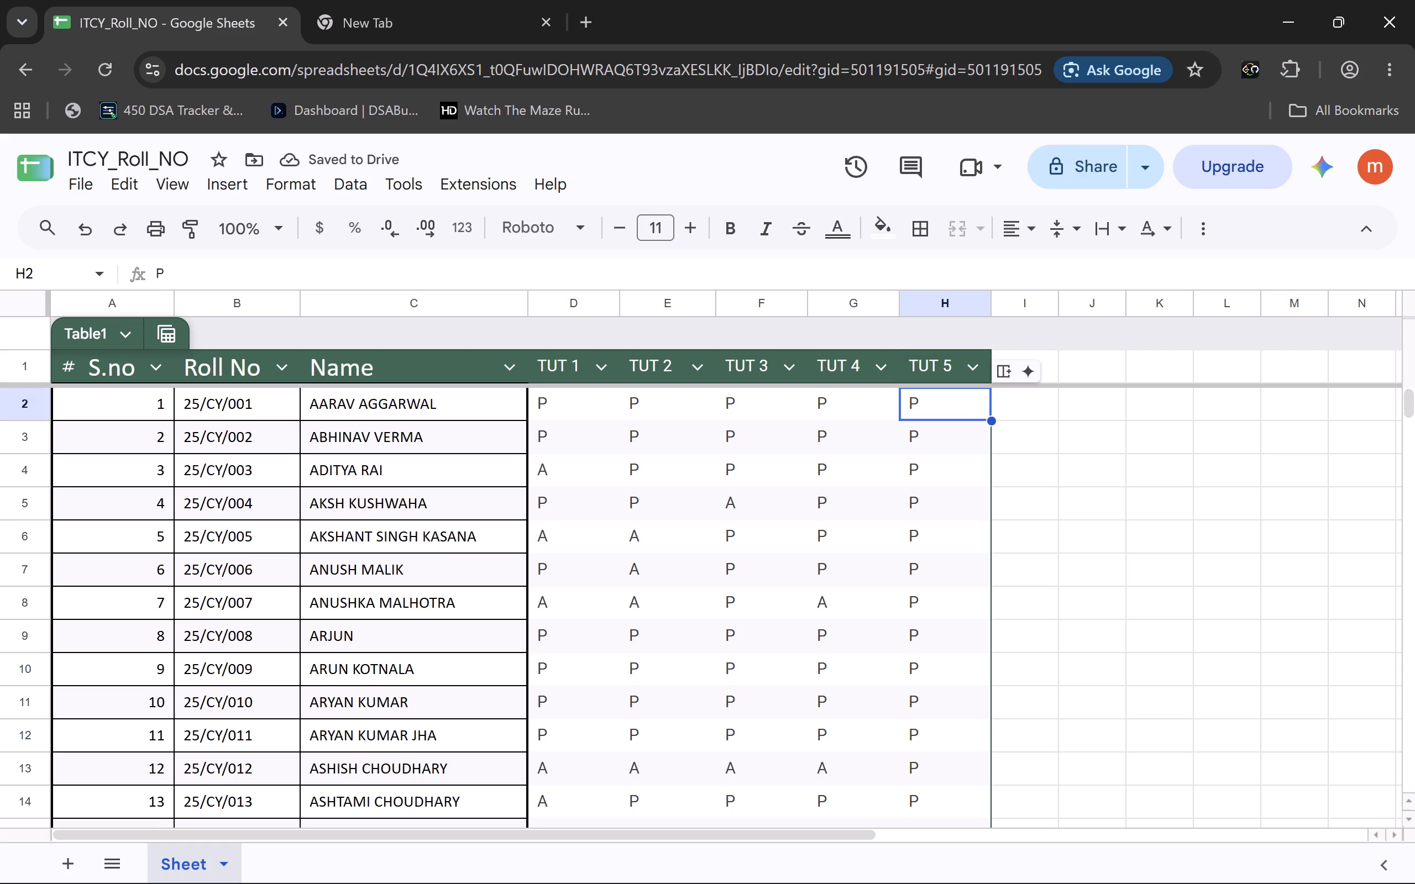
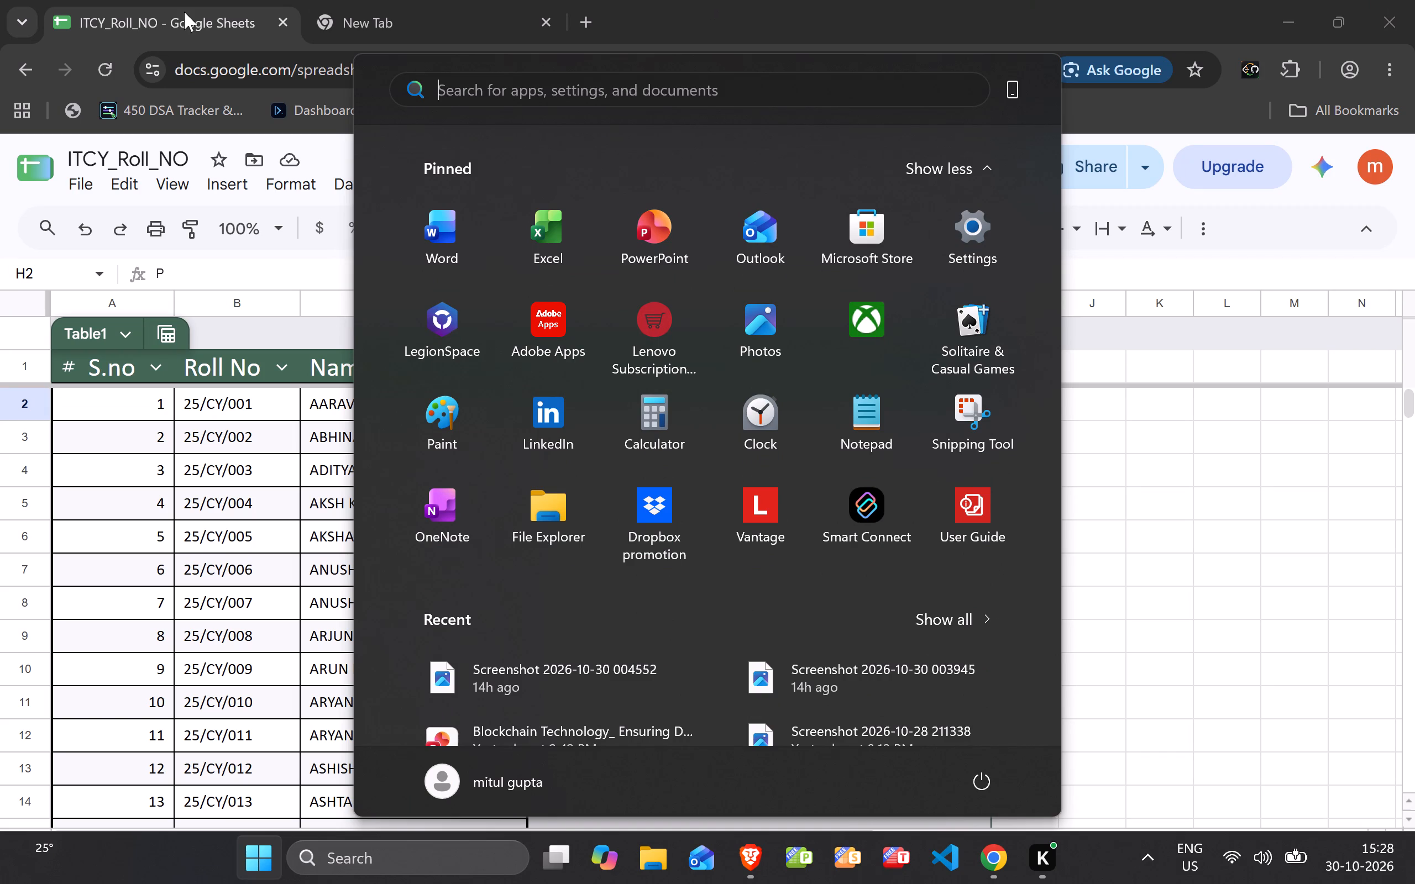
Dismiss the open Start menu and return to the attendance spreadsheet.
left_click(1004, 0)
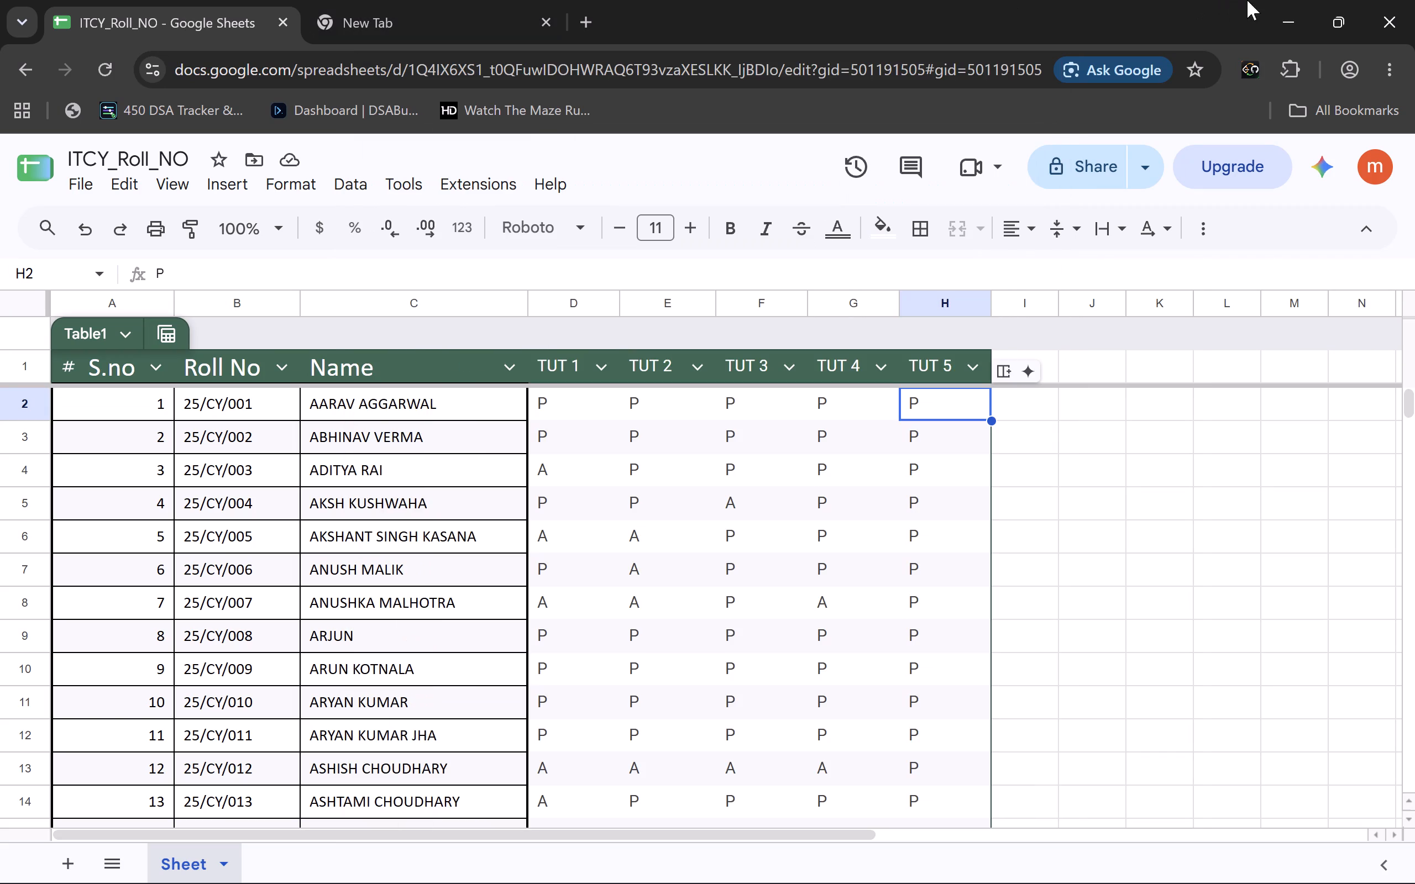